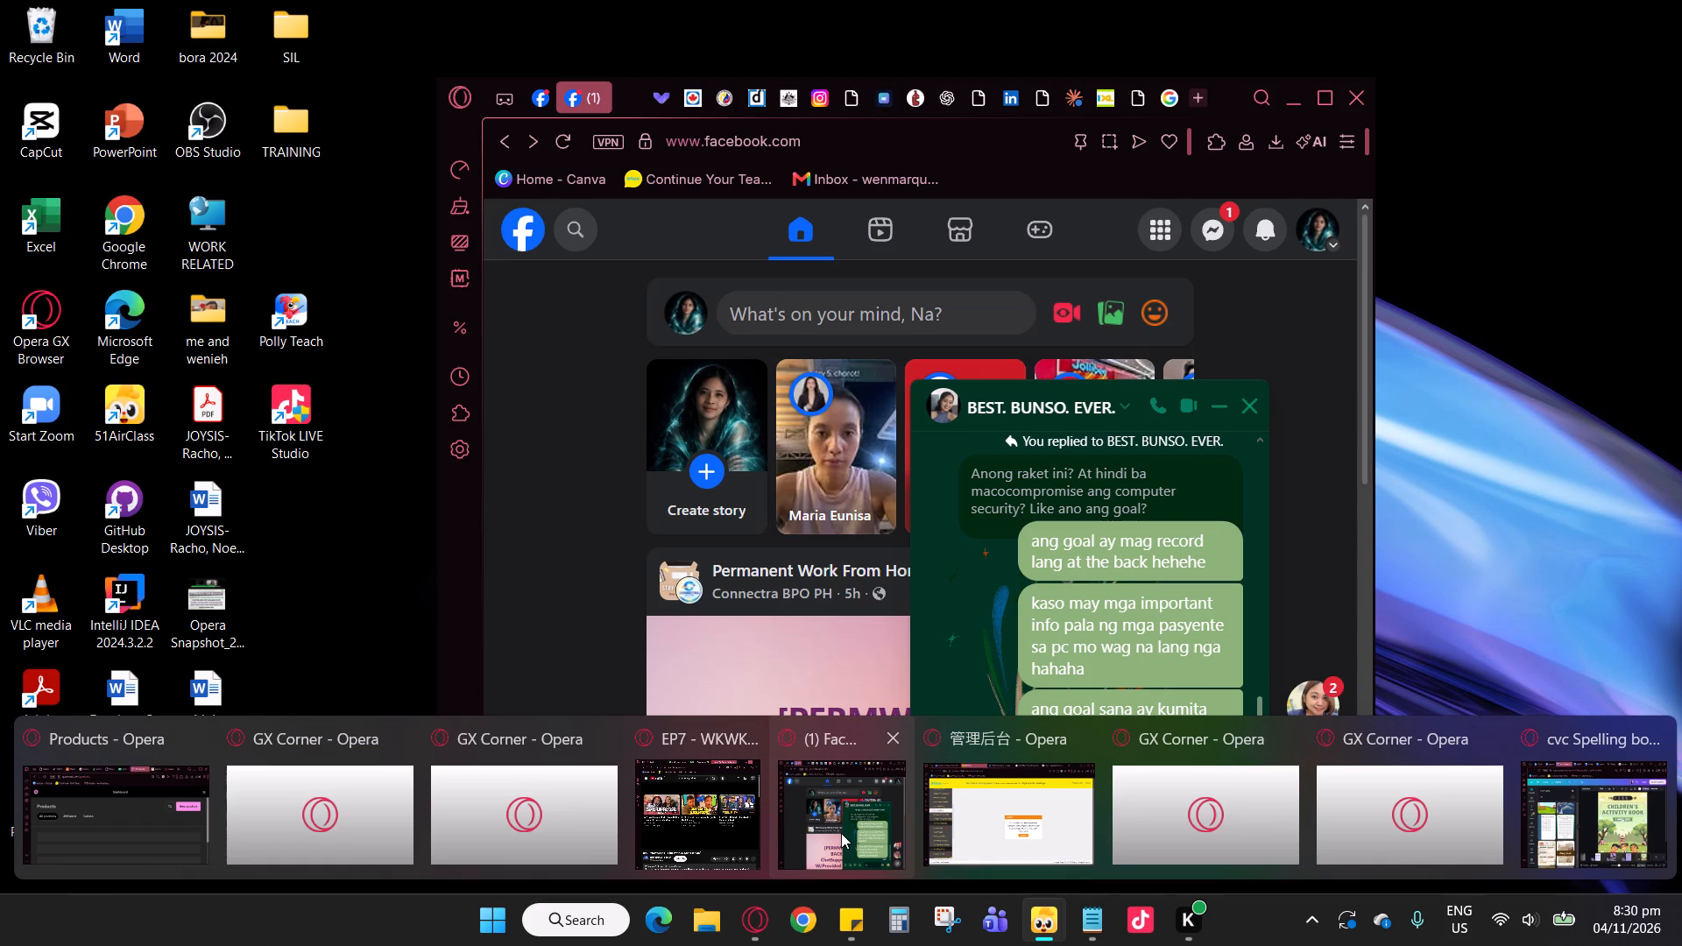
Return to the 51Talk classroom and advance the lesson to slide 2.
click(1247, 919)
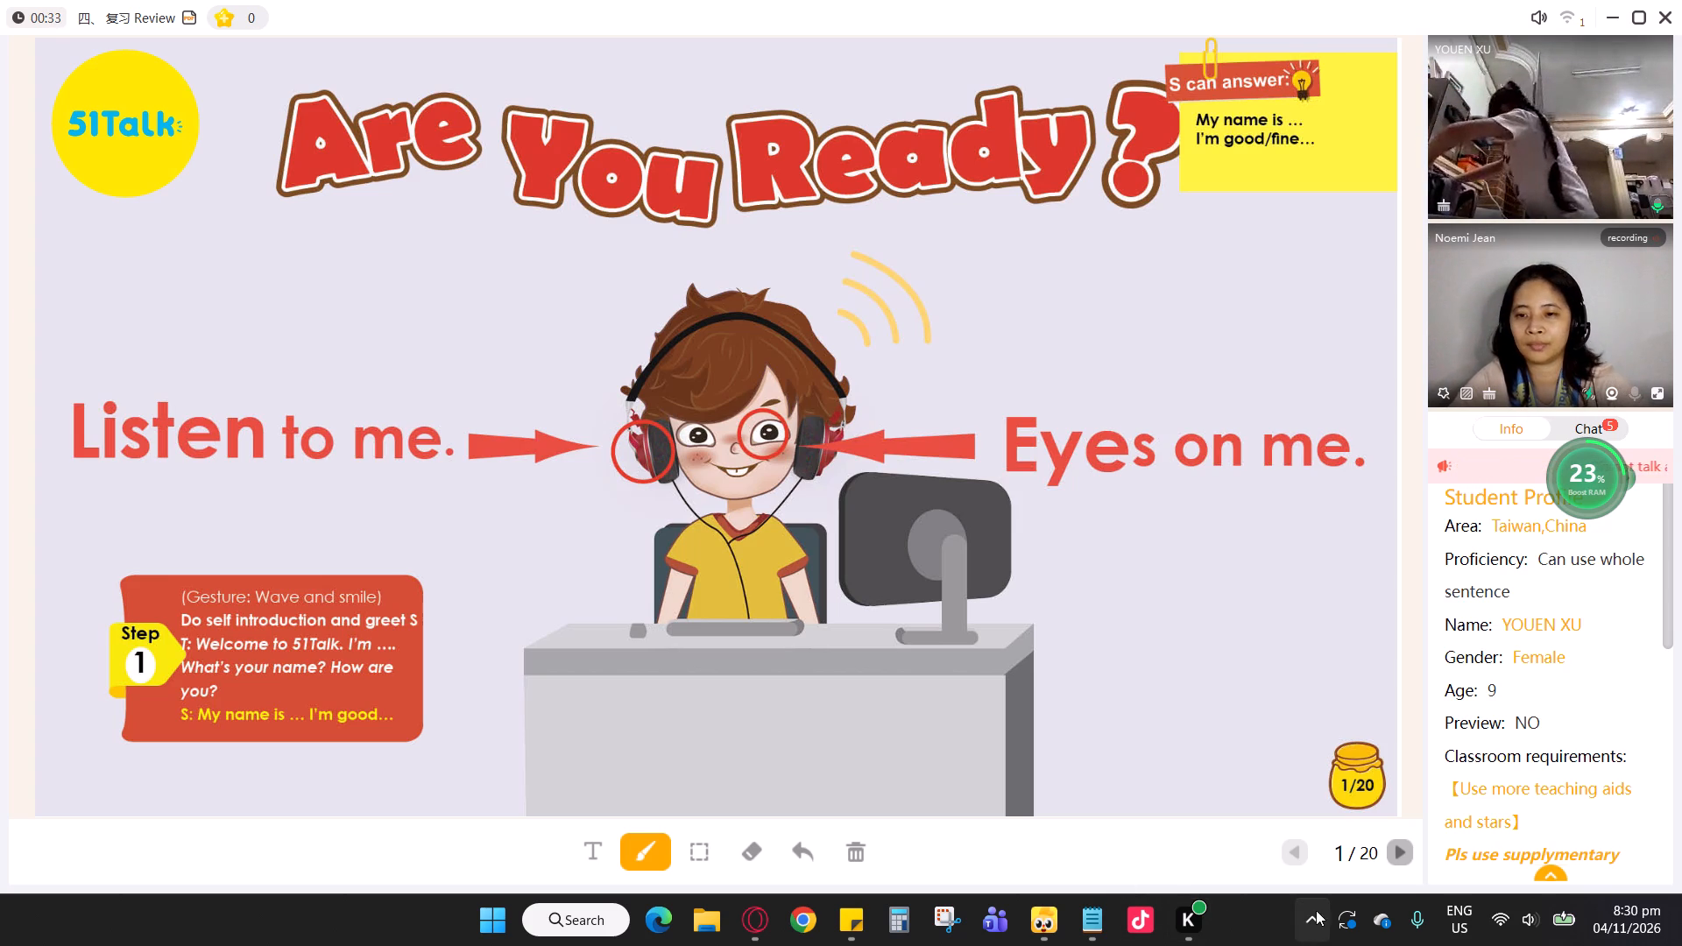
click(1399, 858)
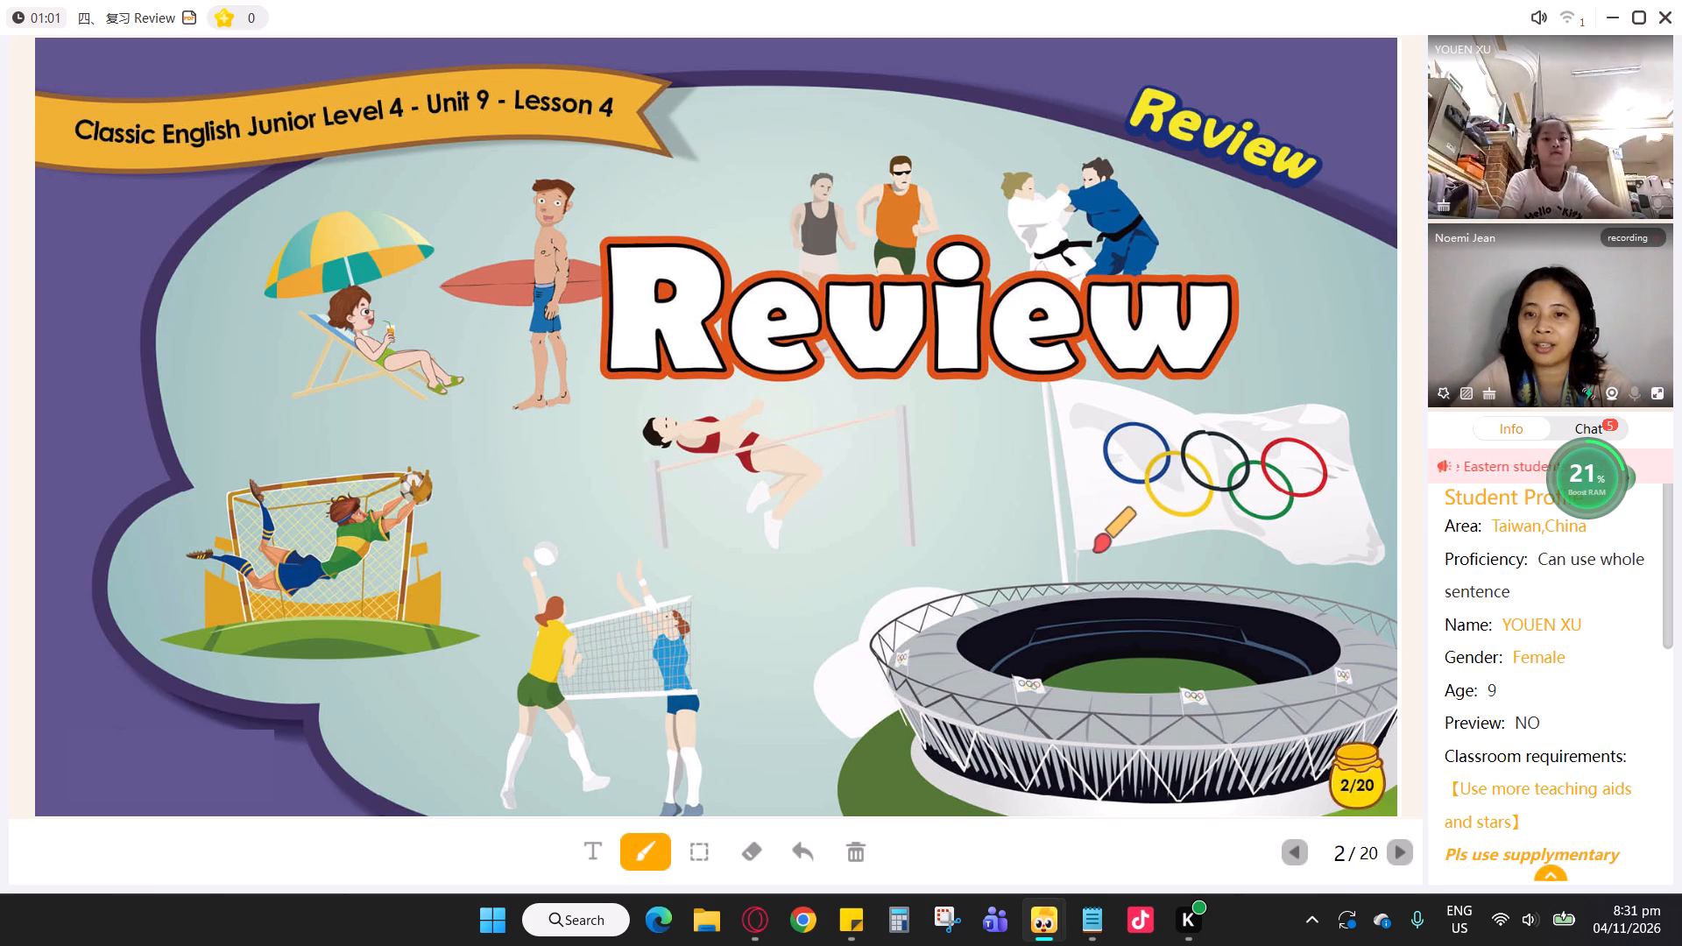
Draw a brush line under the Olympic flag and tick the volleyball, goalkeeper and judo pictures on the Review slide.
drag(1099, 554, 1269, 519)
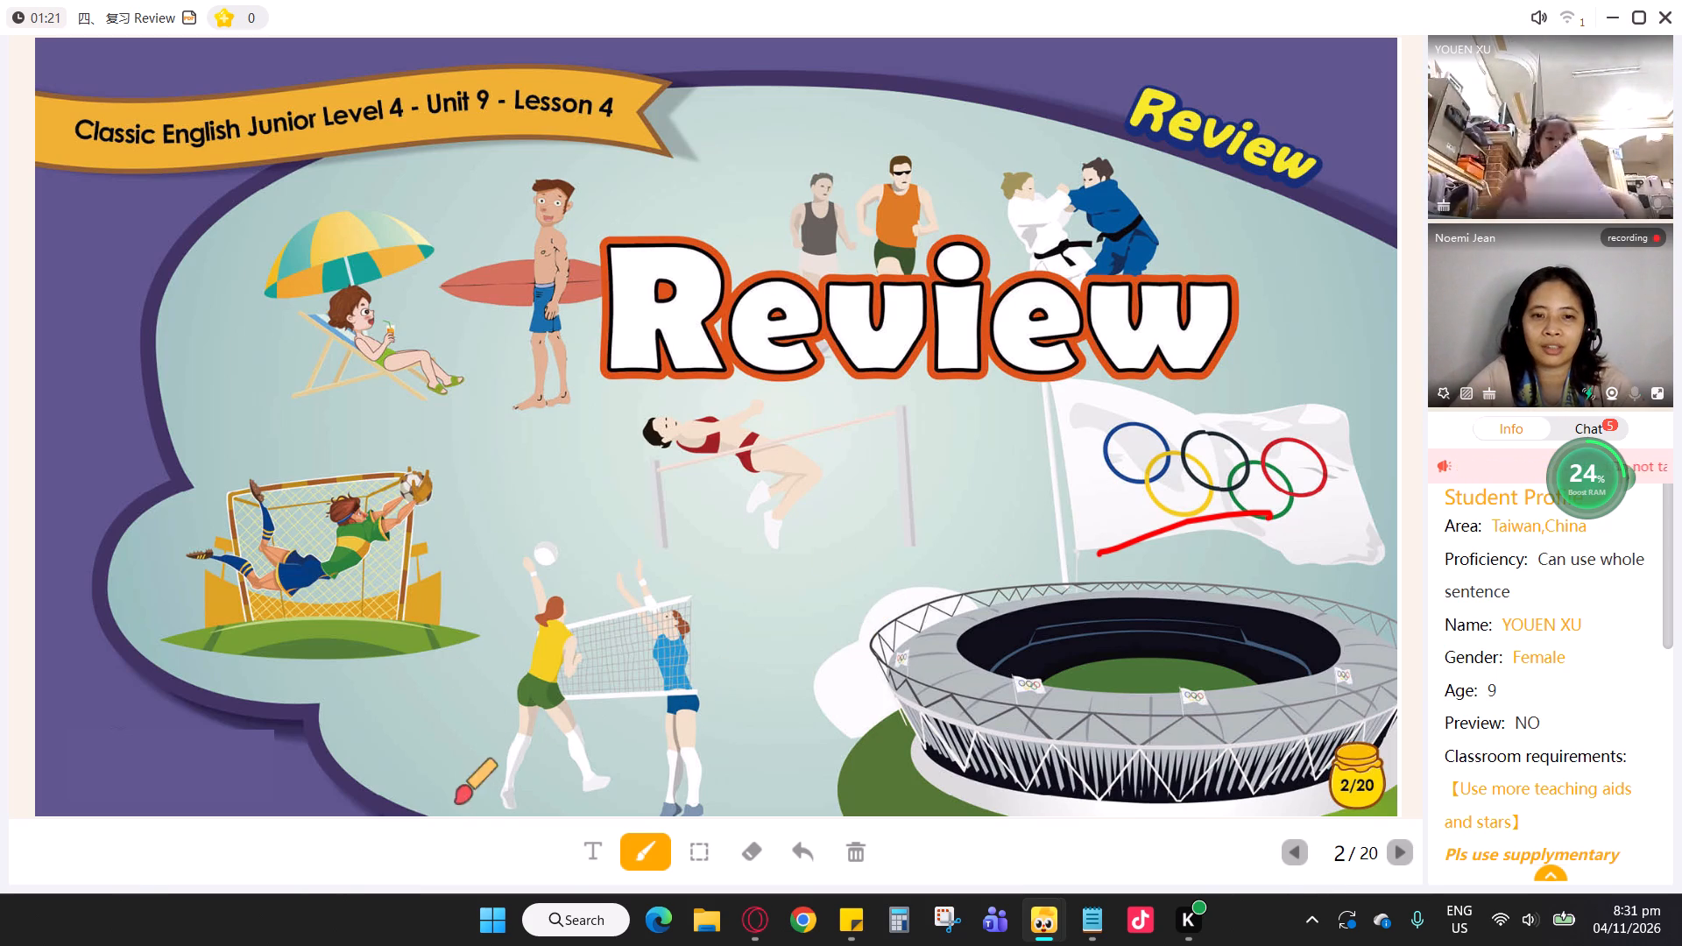
drag(427, 725, 514, 653)
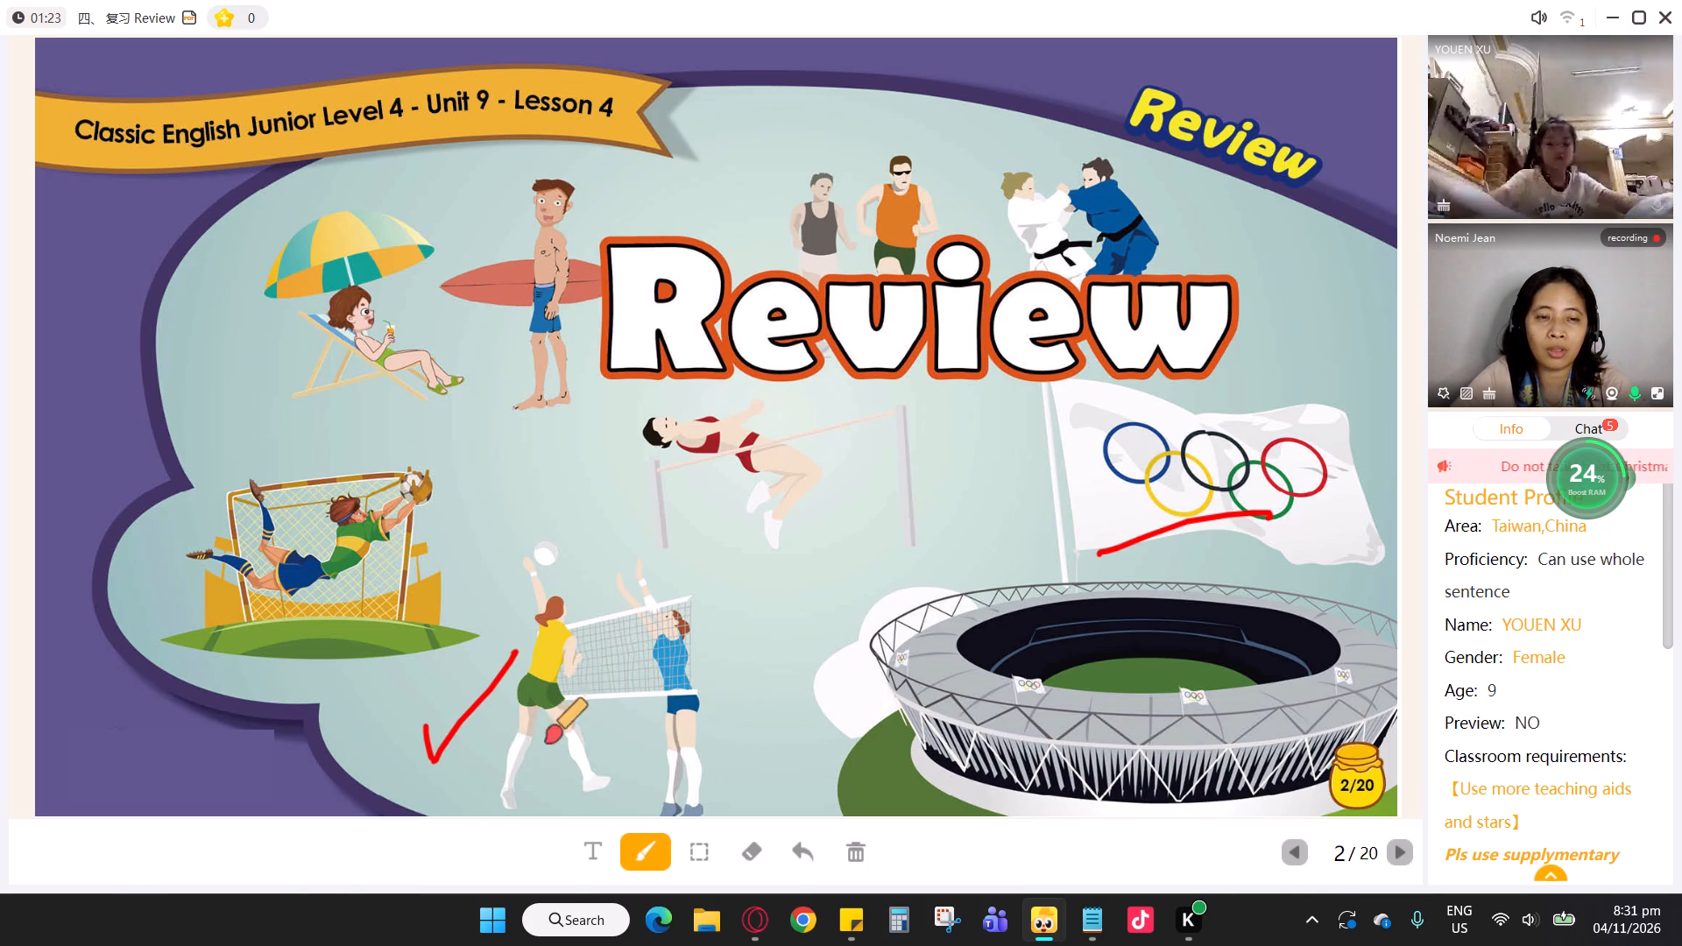
drag(151, 626, 223, 584)
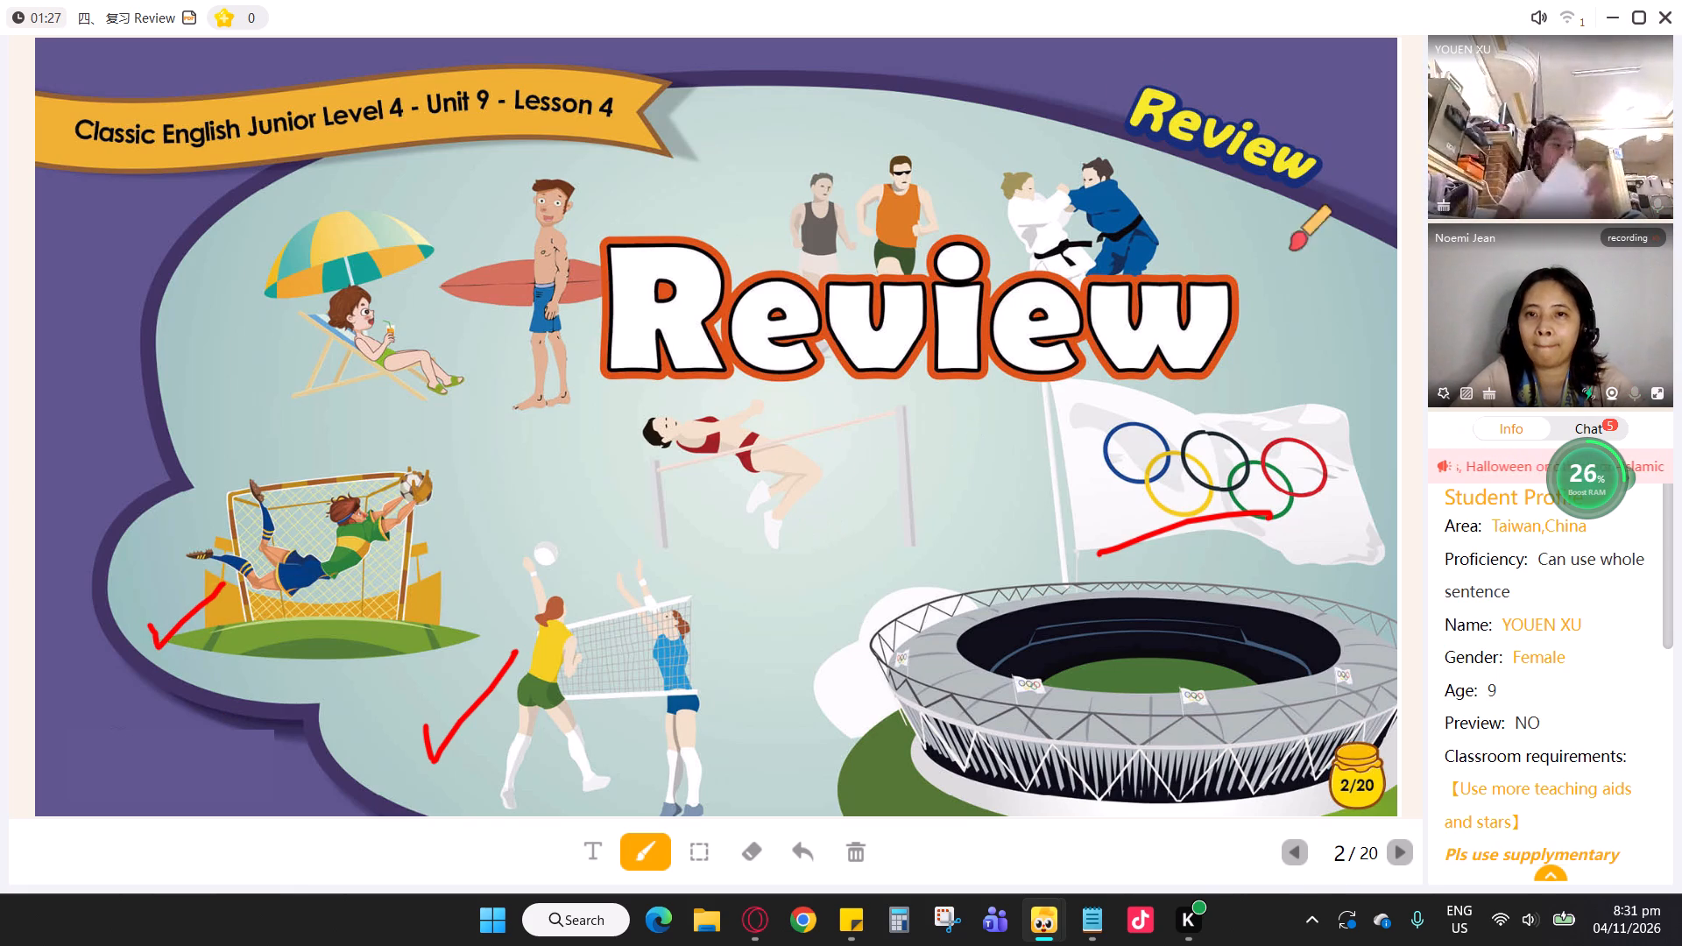
drag(1155, 222, 1229, 183)
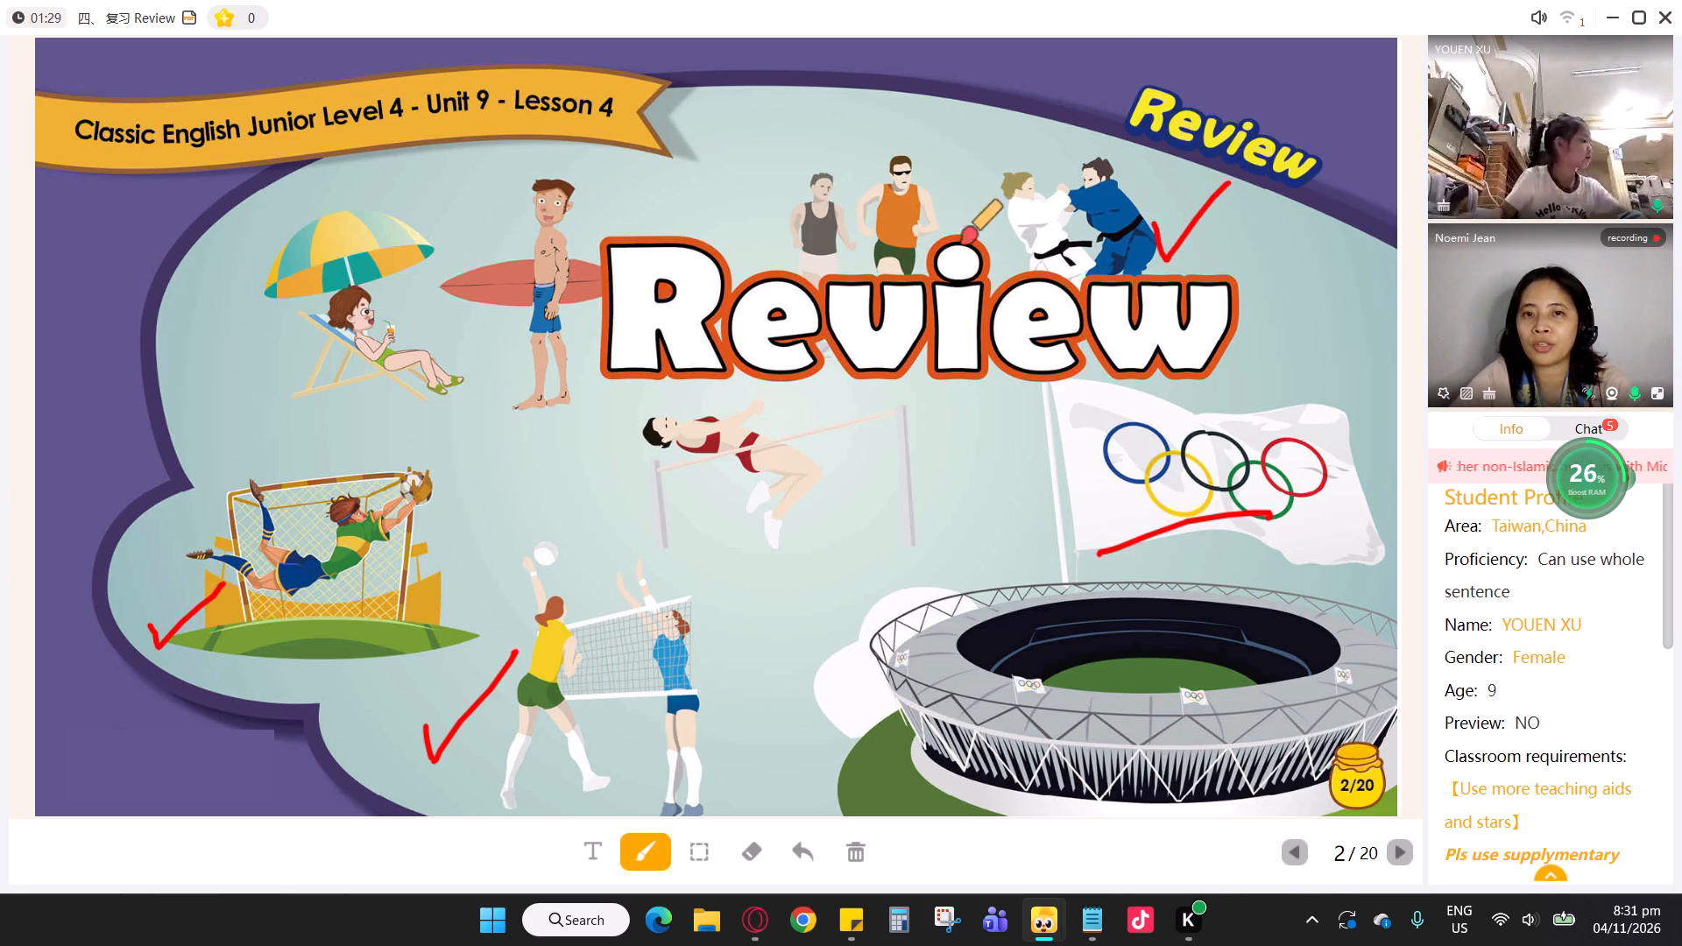
Advance to slide 3 and underline Lesson 1, 2 and 3 in the lesson objective with the brush.
click(1395, 855)
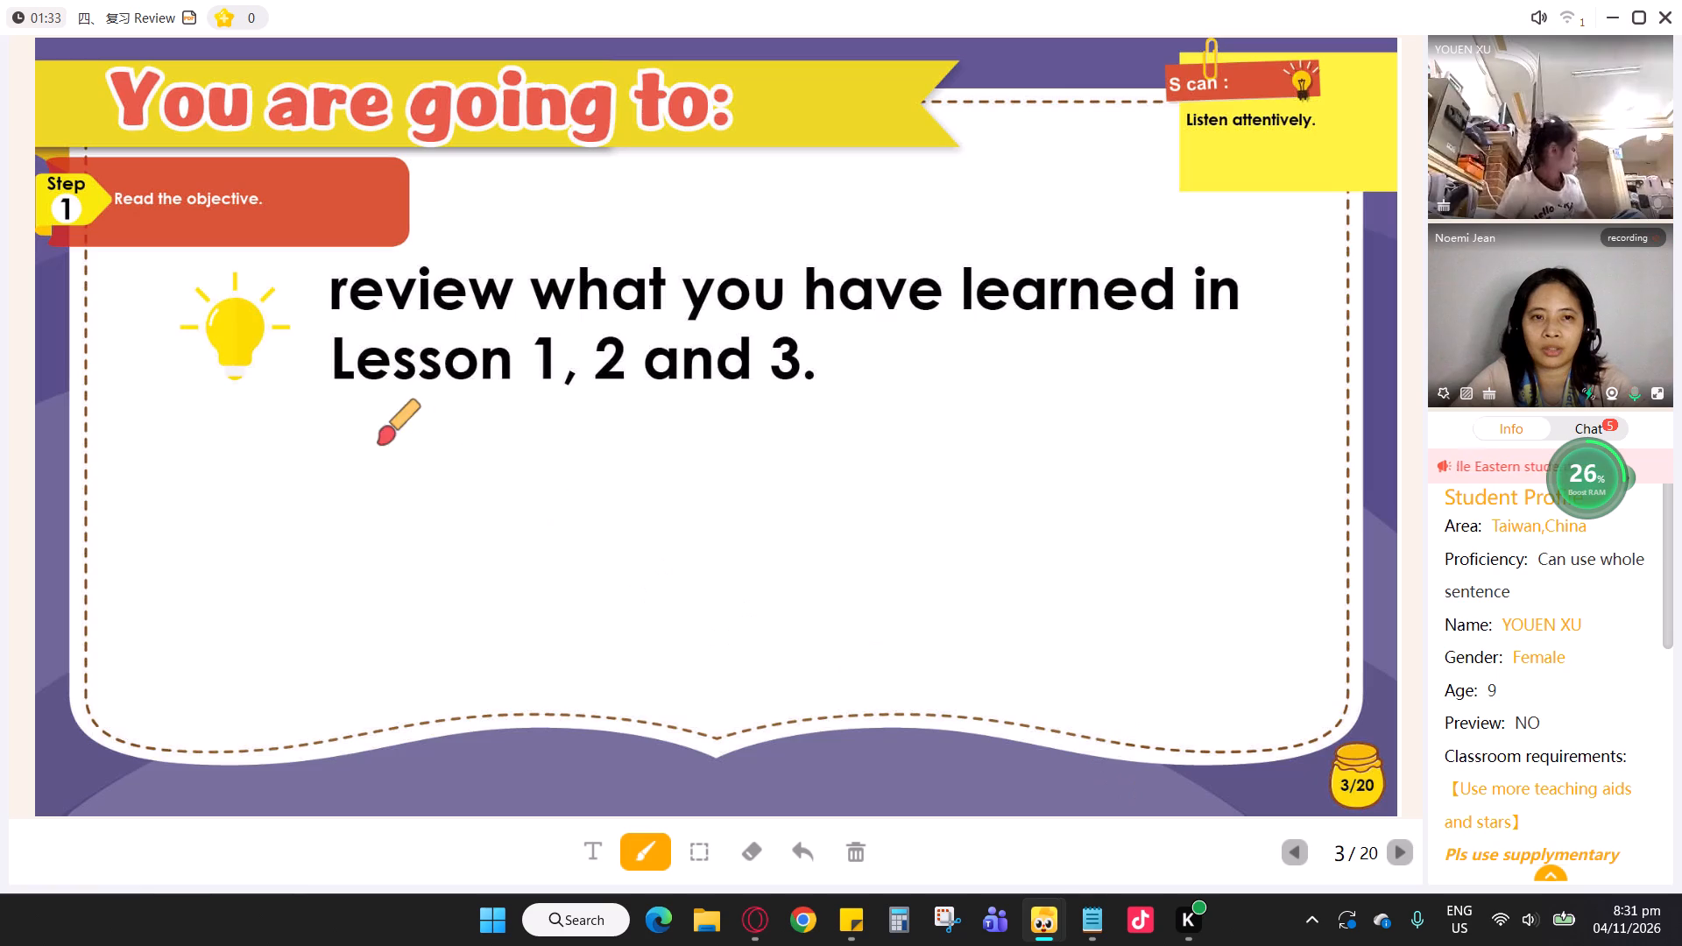
drag(459, 403, 548, 408)
drag(574, 413, 666, 406)
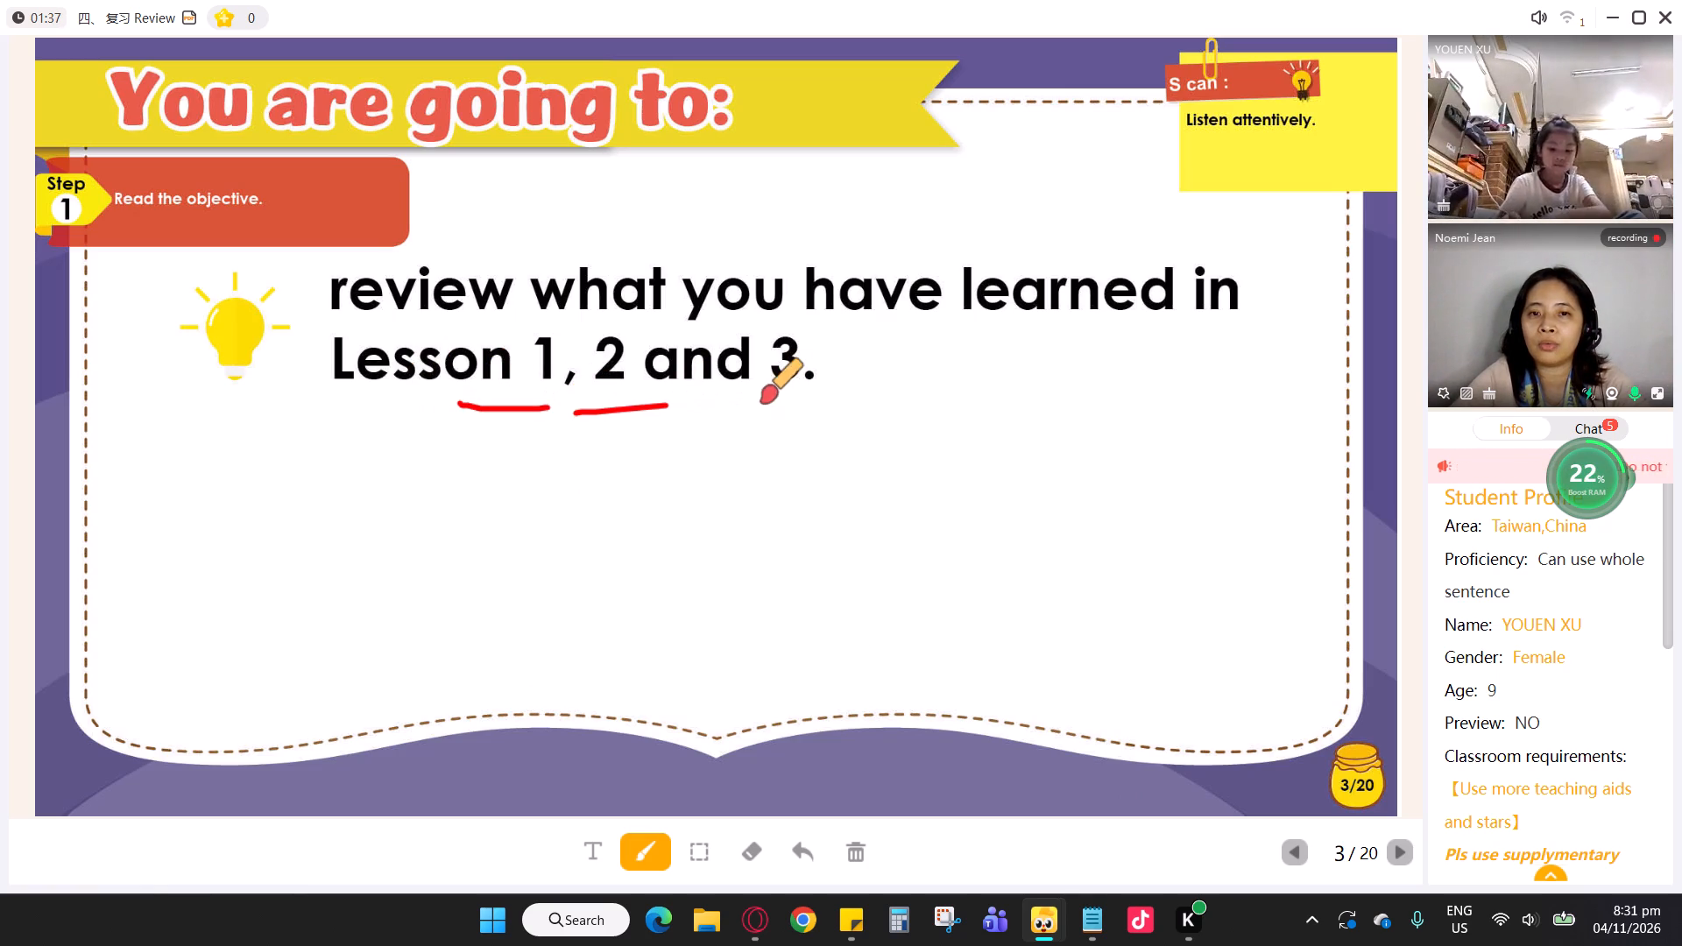
drag(760, 405, 803, 400)
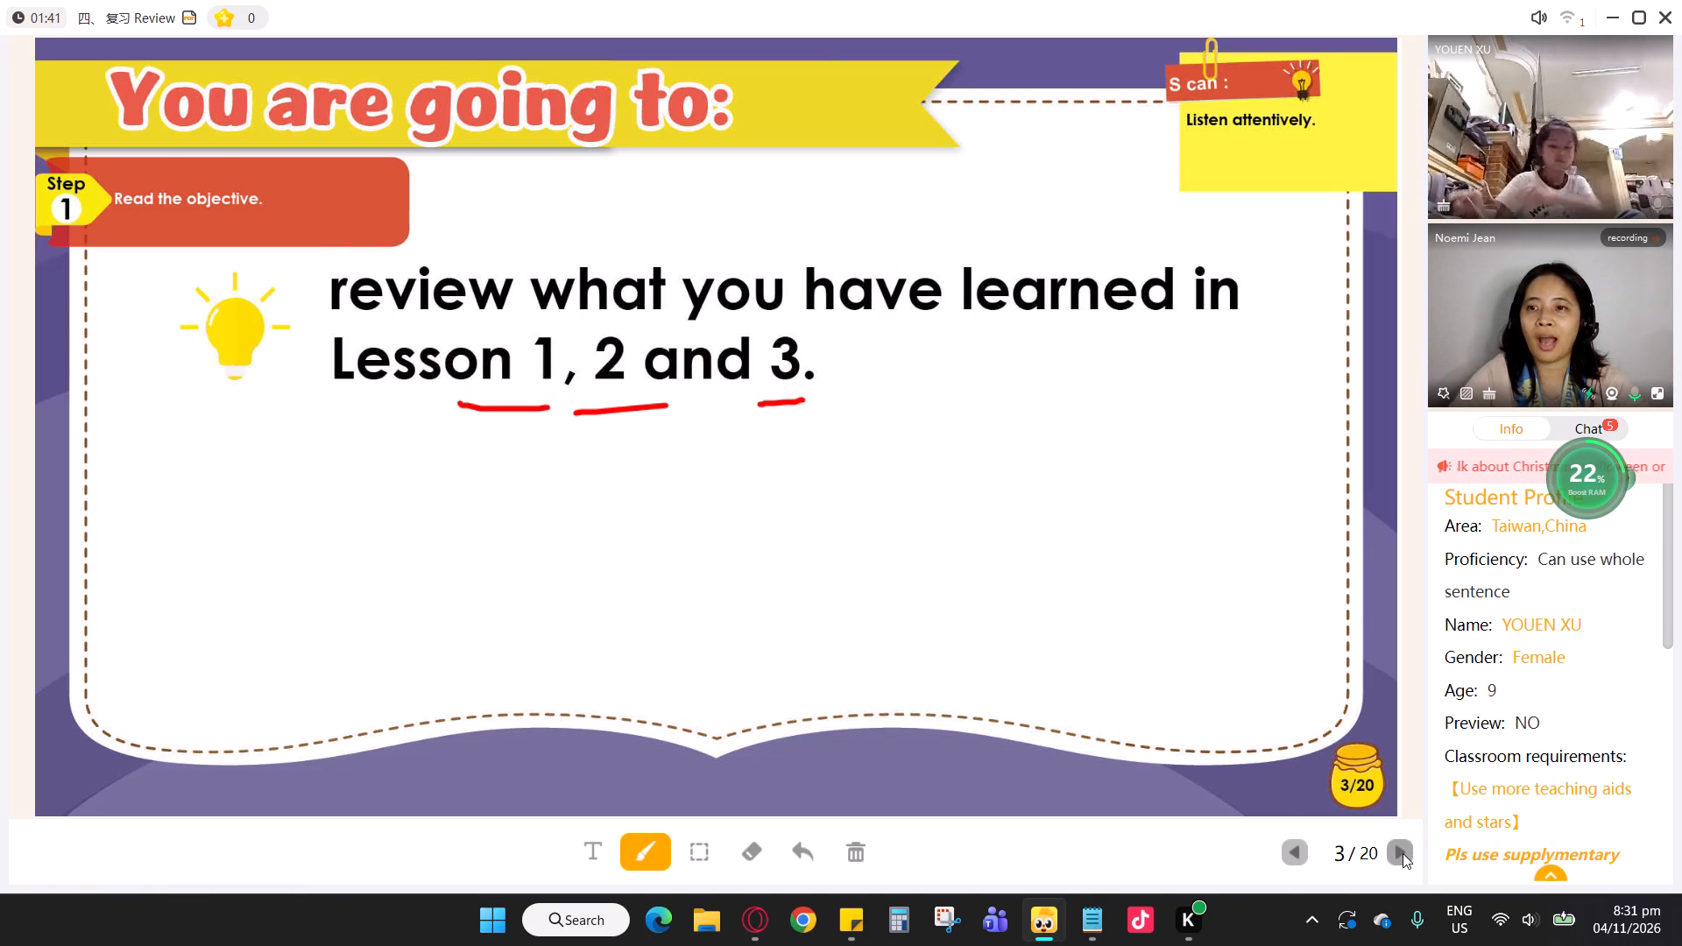
Advance to slide 4 and draw rectangles around the soccer, basketball, swimming and surfing pictures with their labels.
click(1403, 853)
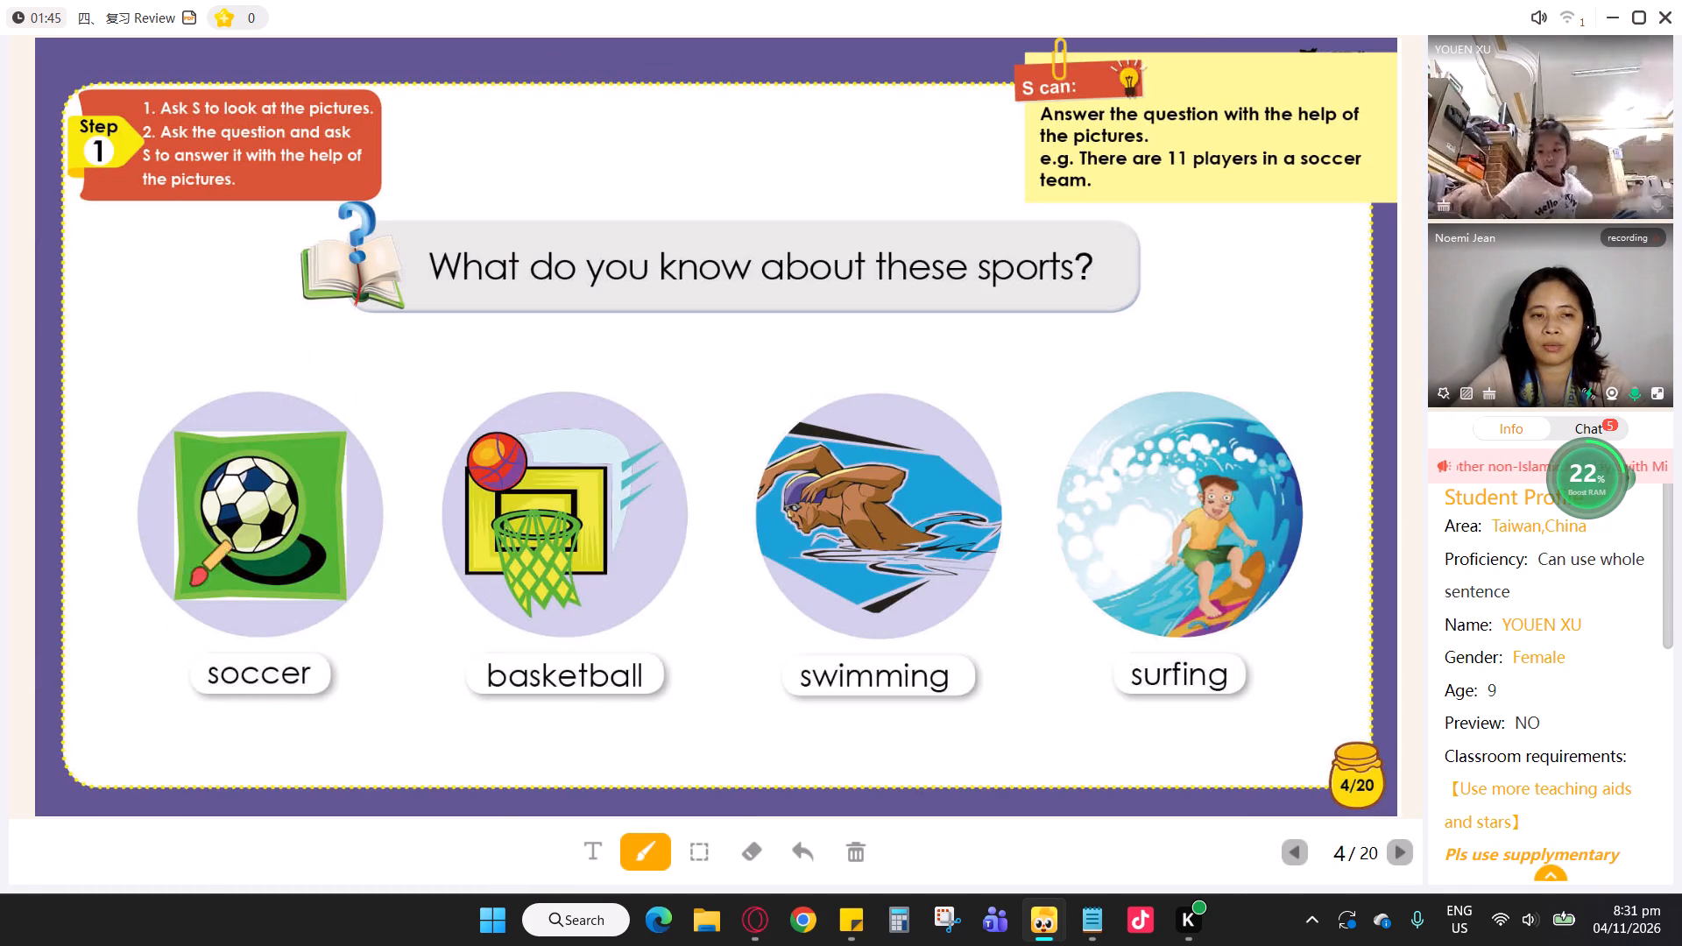
click(702, 852)
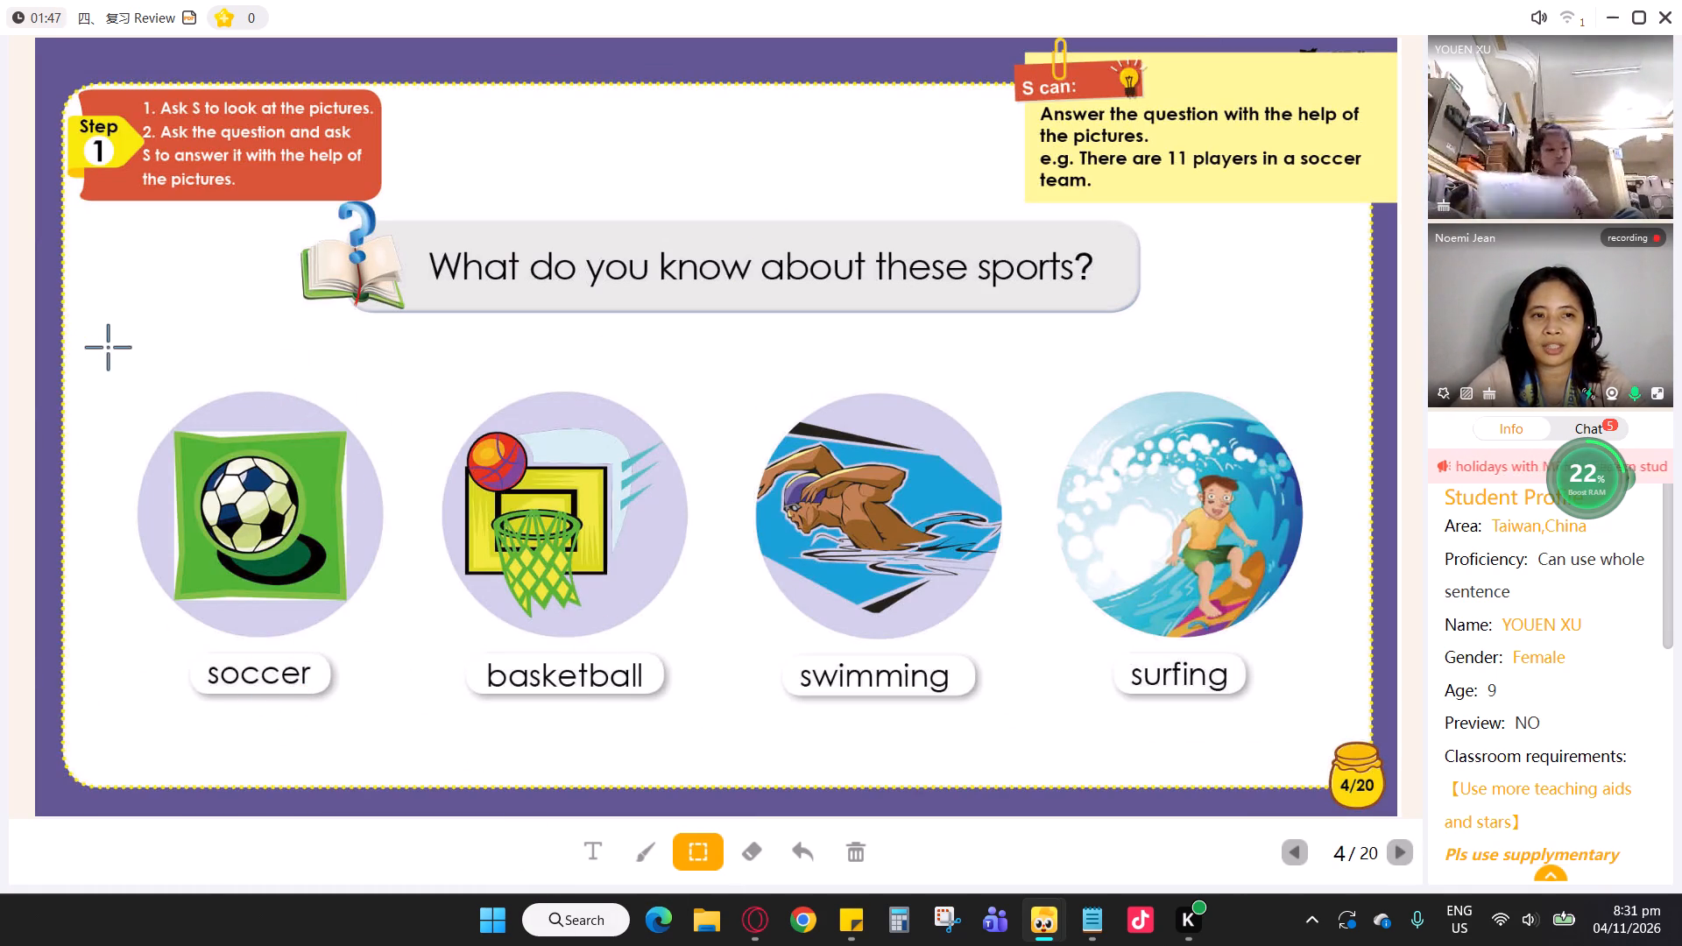
drag(104, 361, 397, 713)
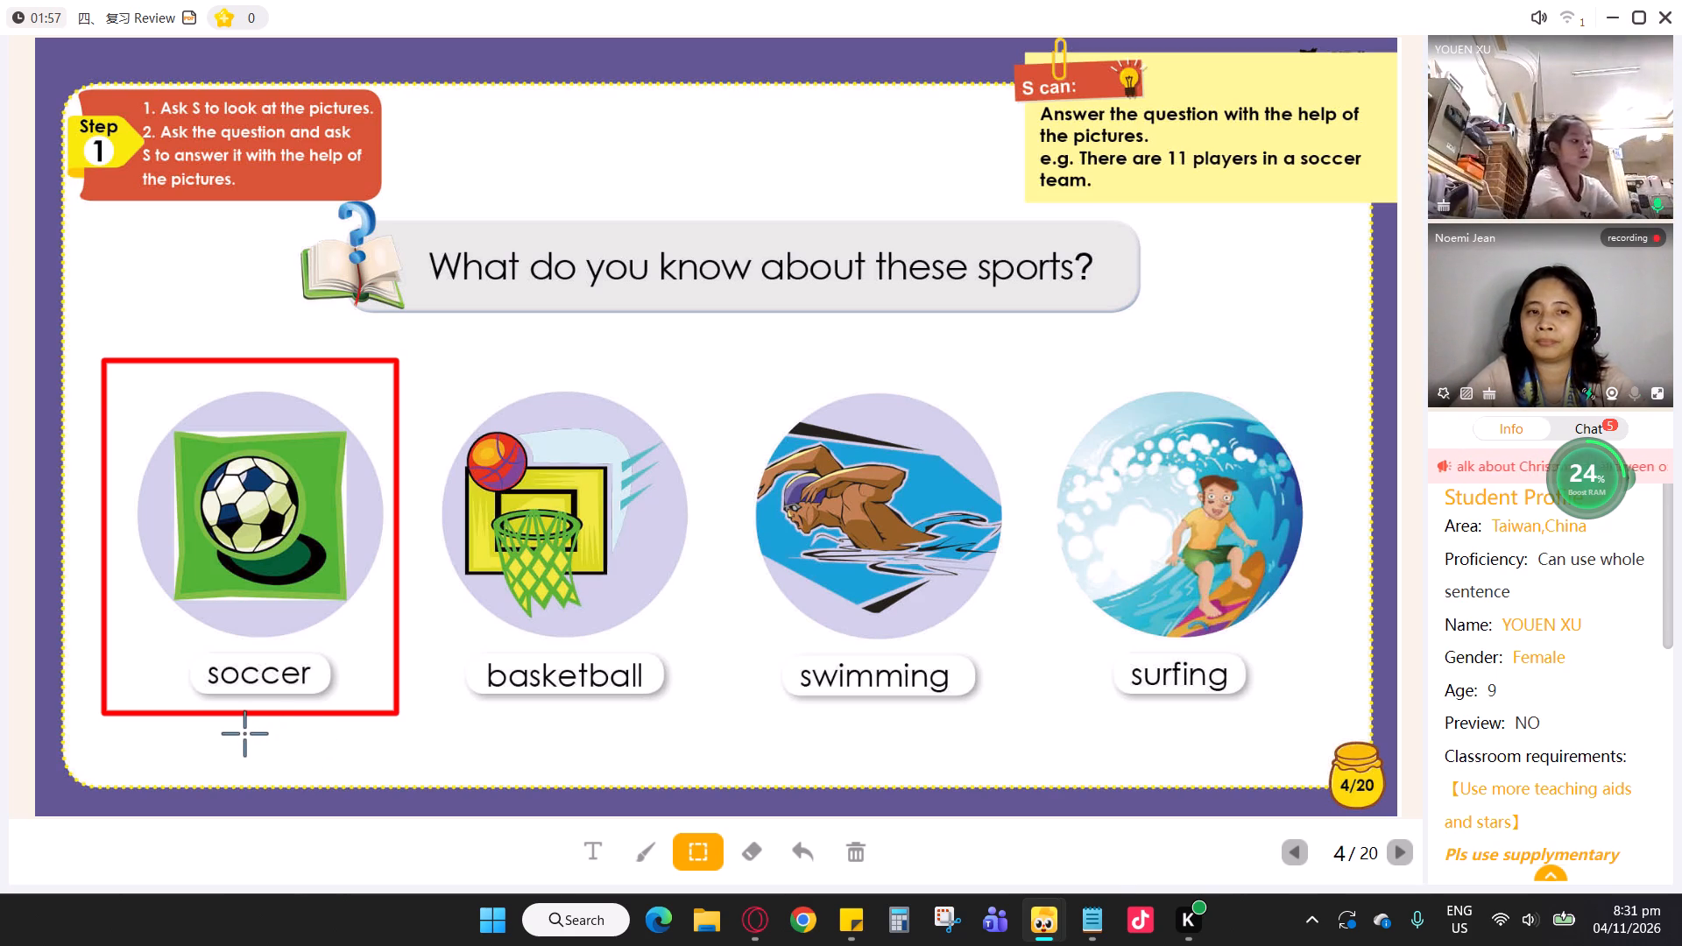
drag(417, 363, 618, 556)
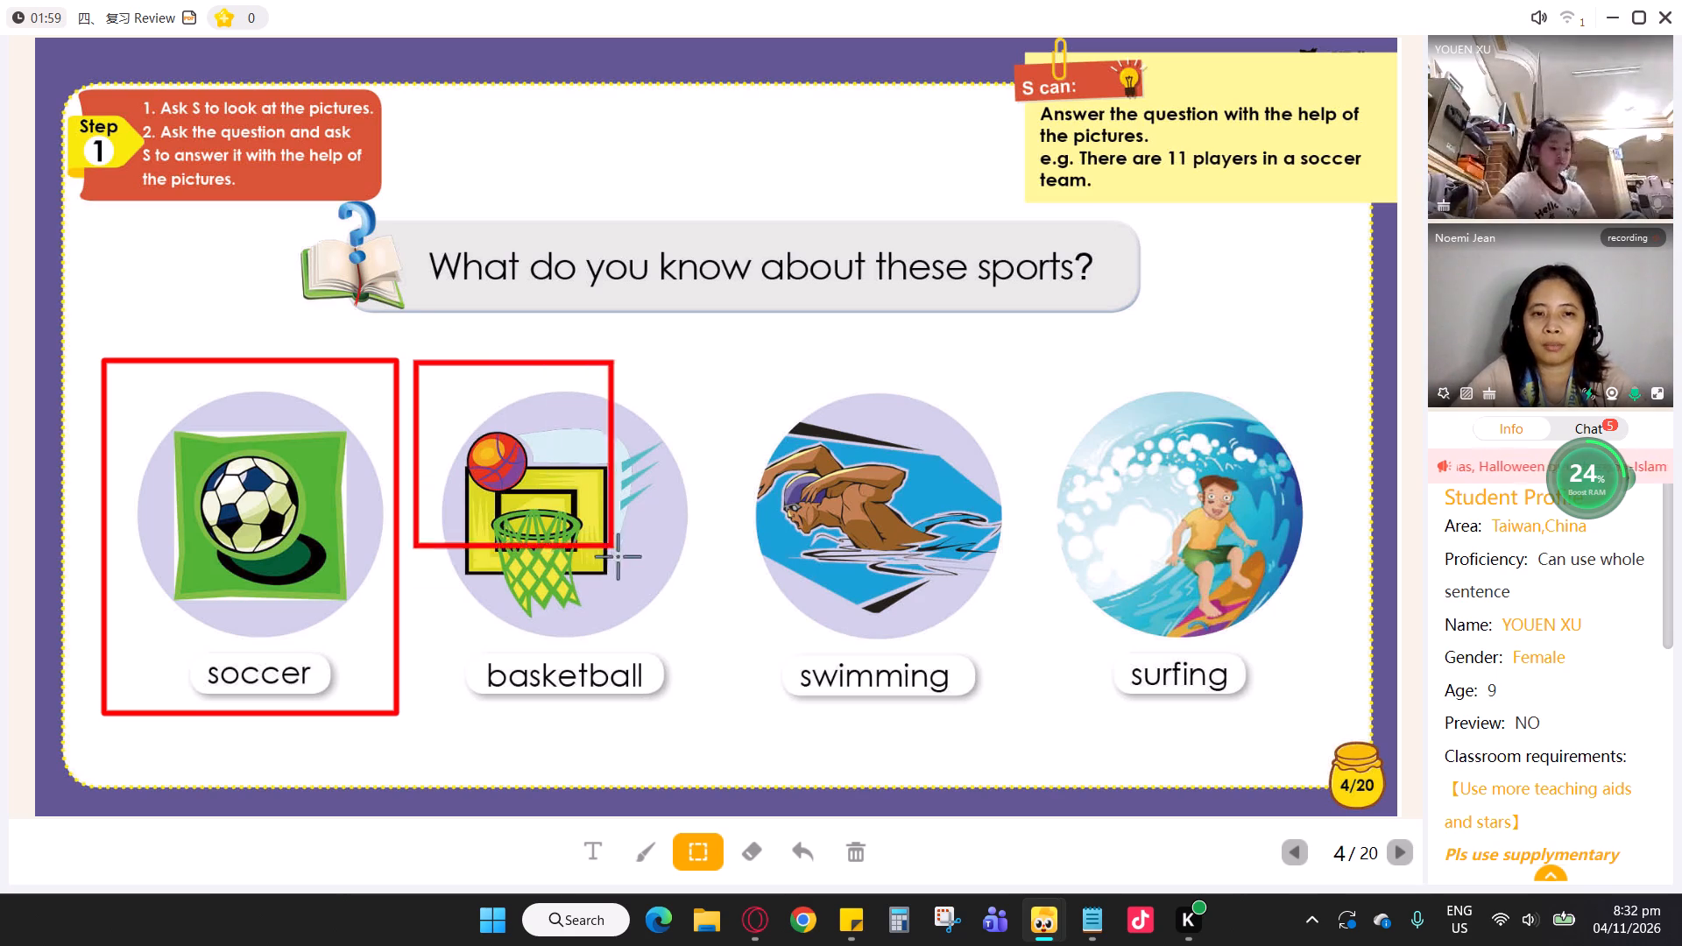
drag(618, 556, 700, 709)
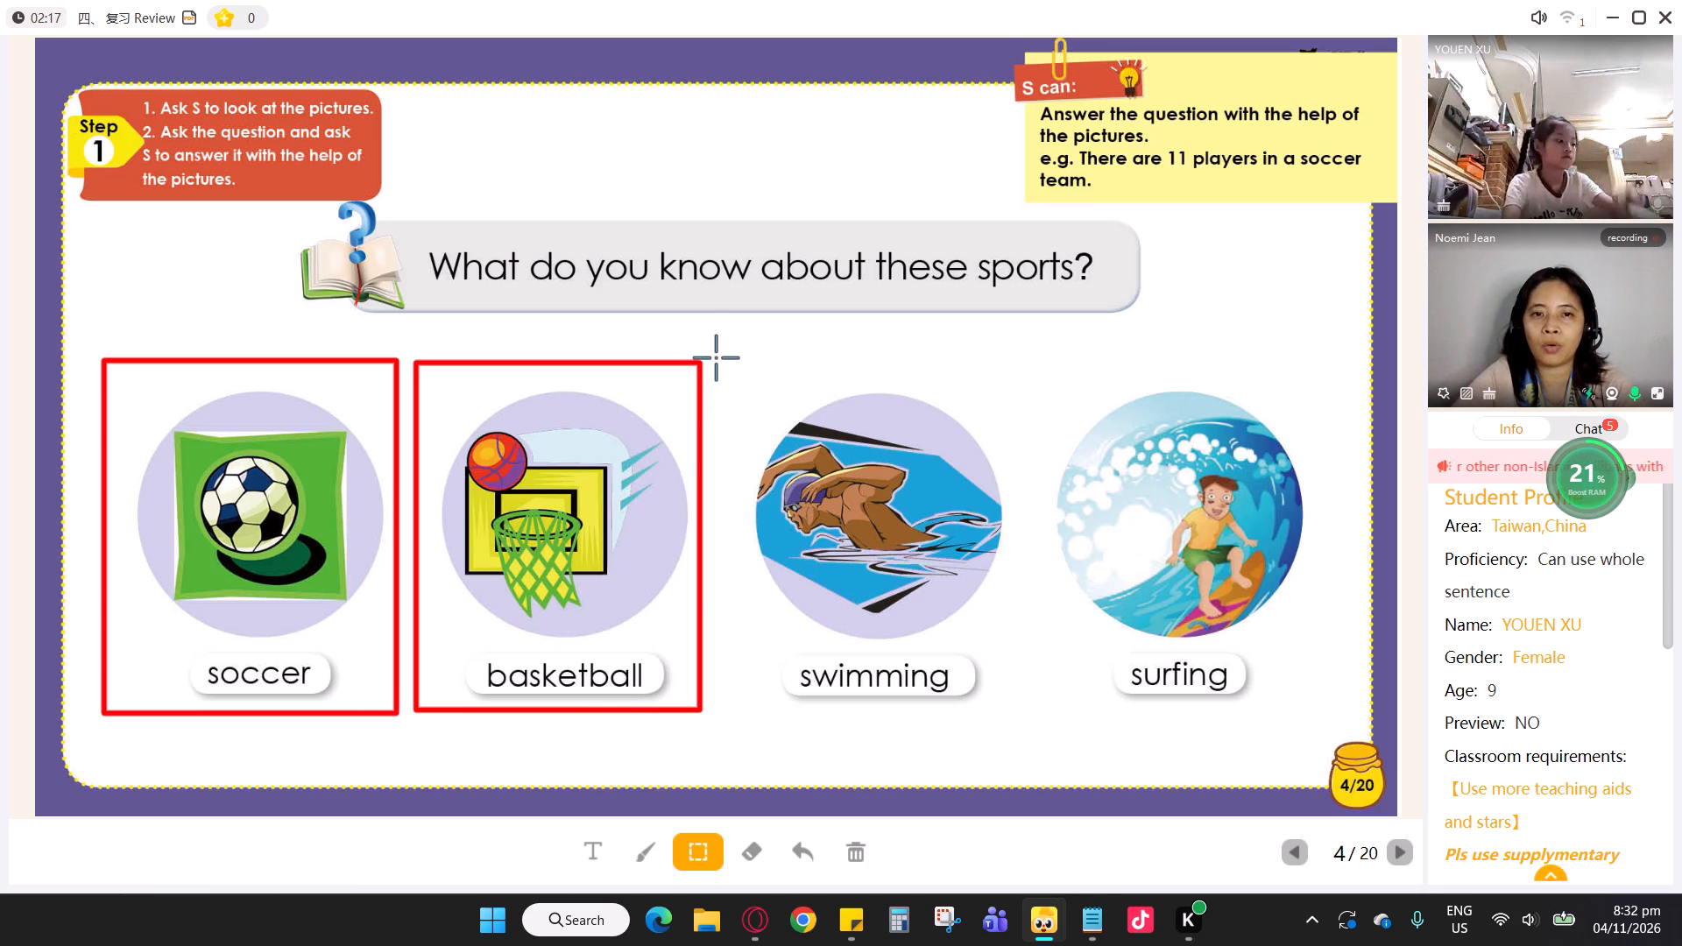
drag(716, 357, 1020, 713)
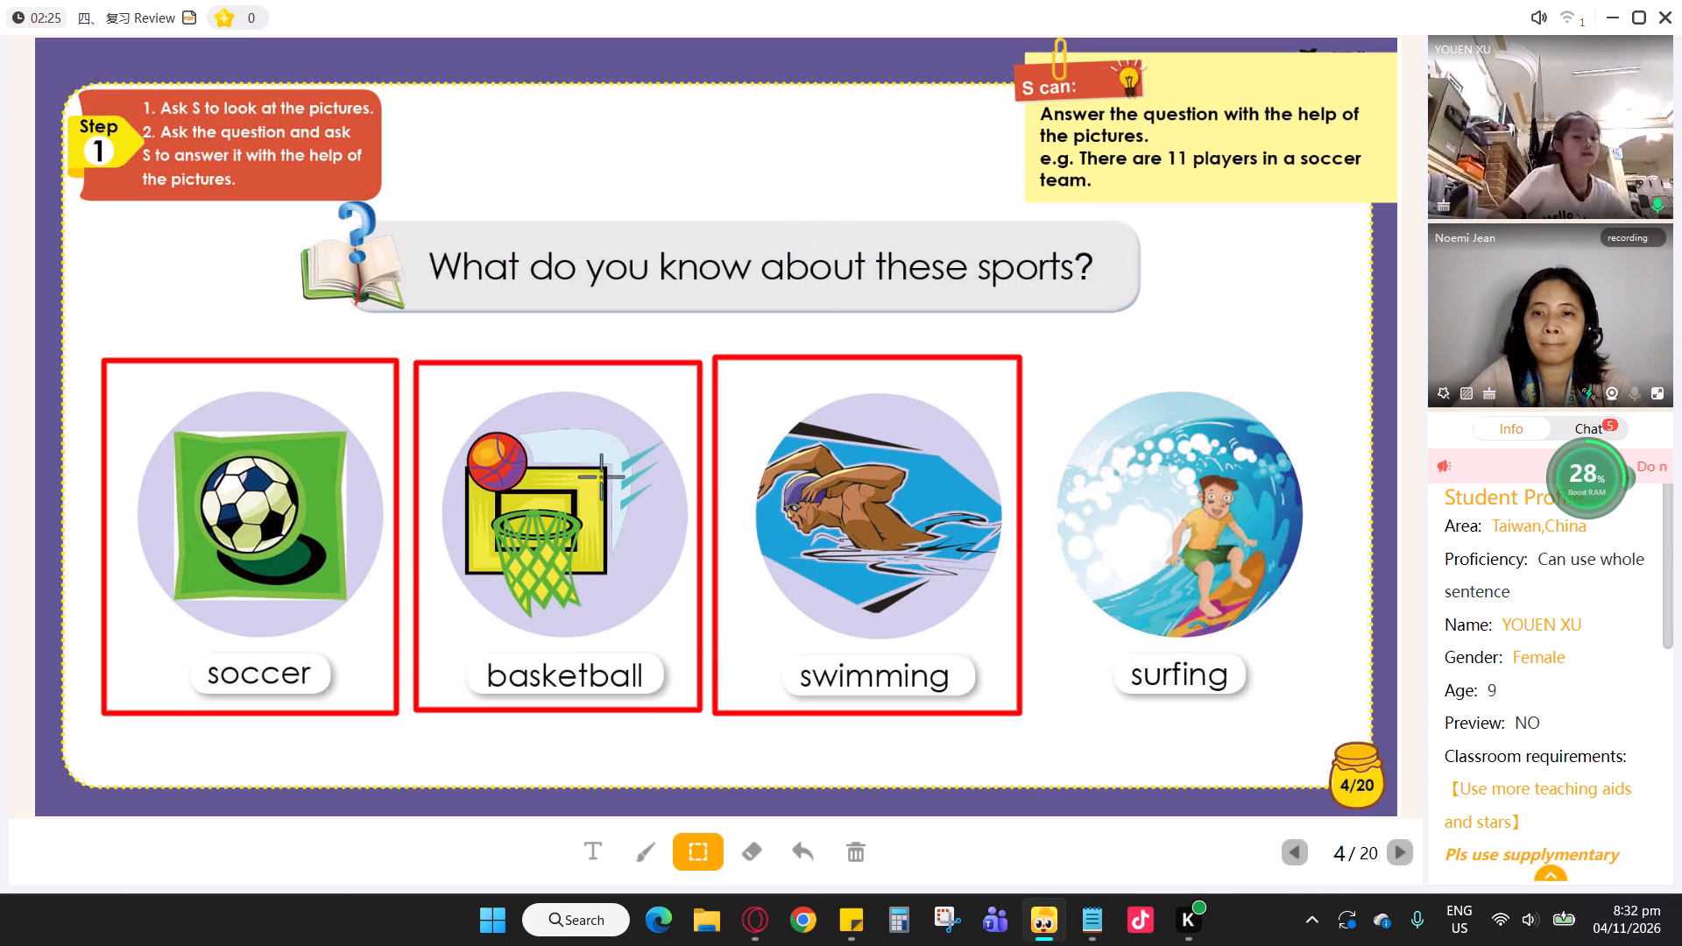
drag(1036, 365, 1285, 721)
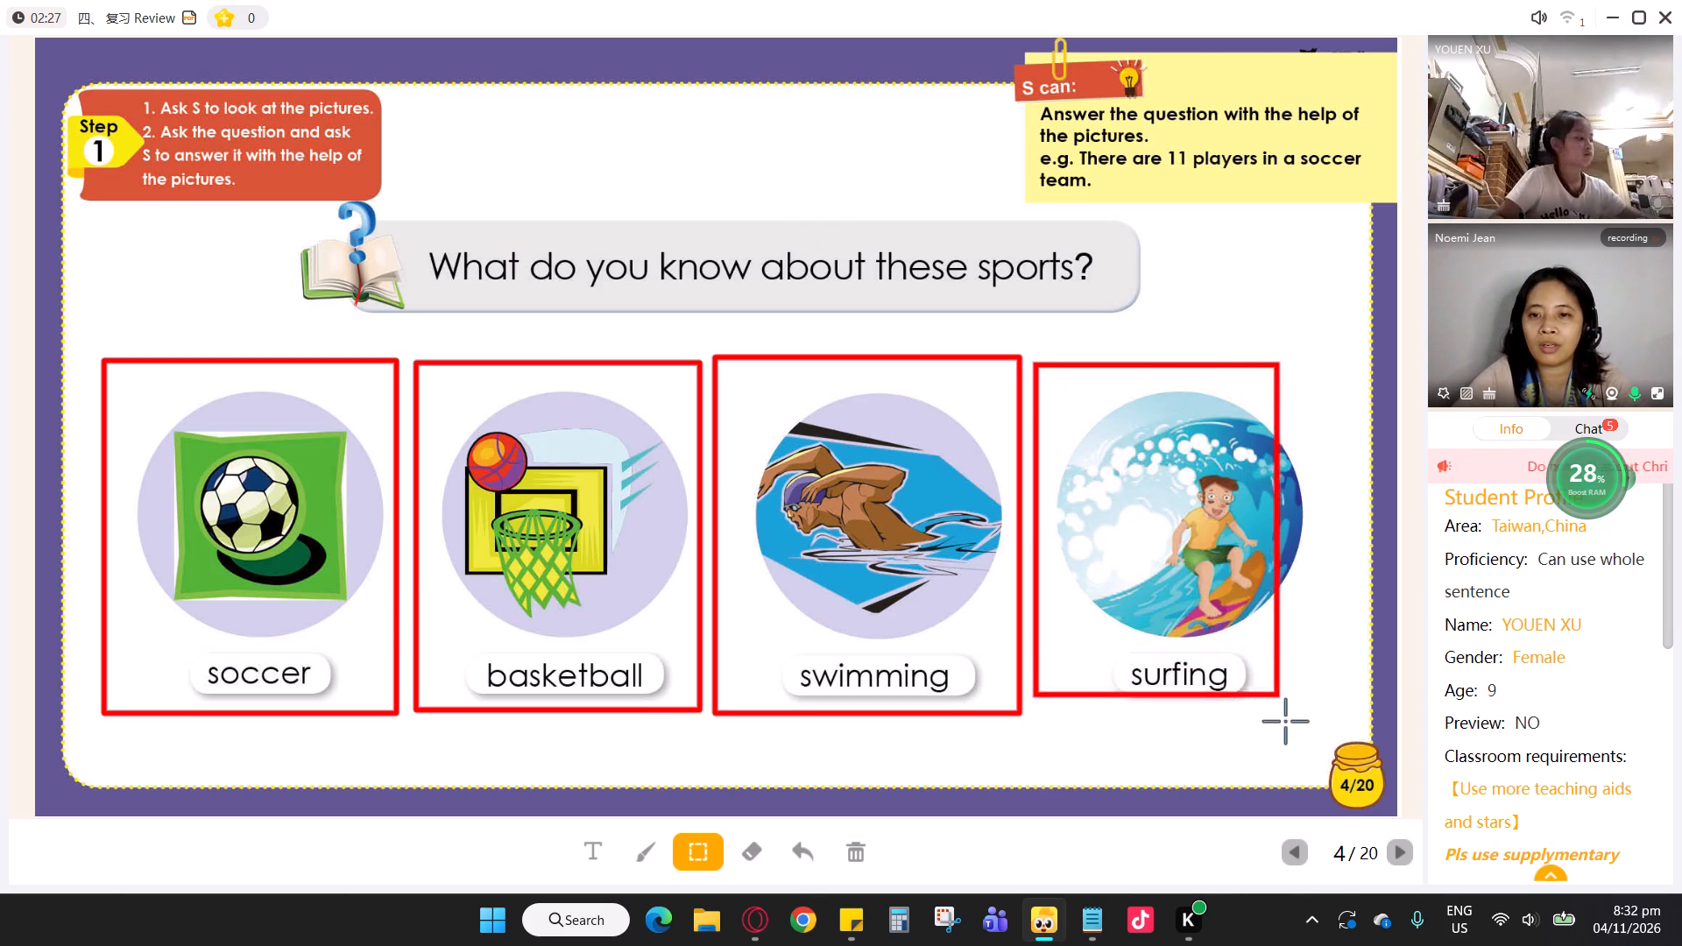
drag(1285, 721, 1314, 716)
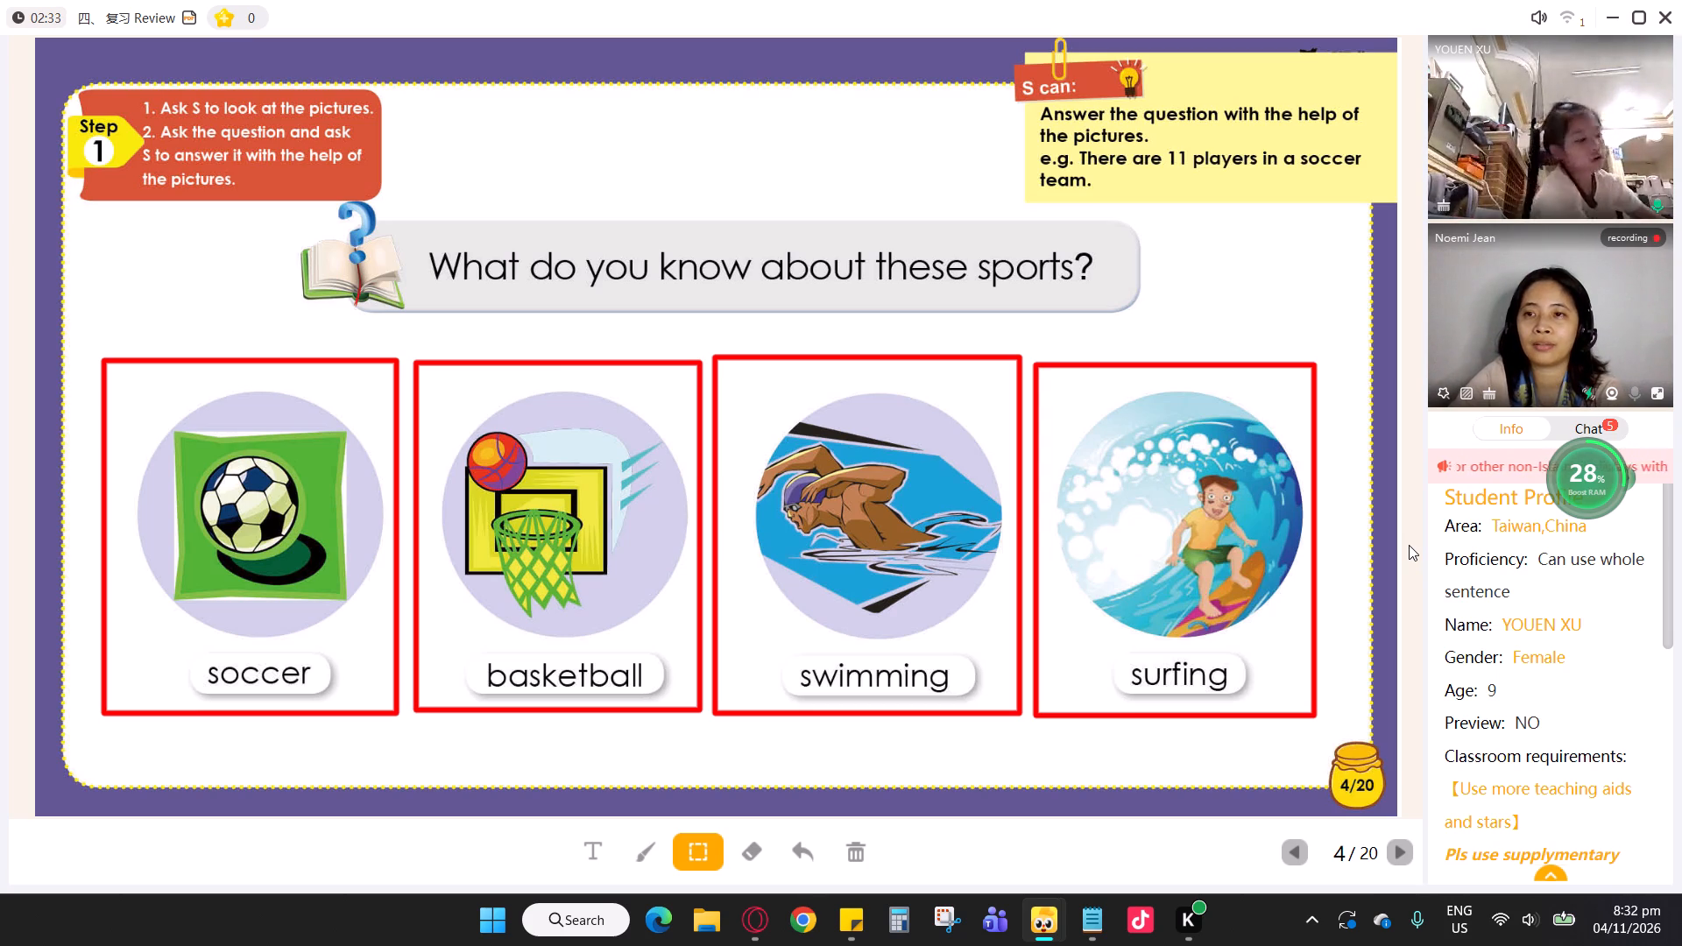
Underline the word "surfing" twice with the brush.
click(638, 854)
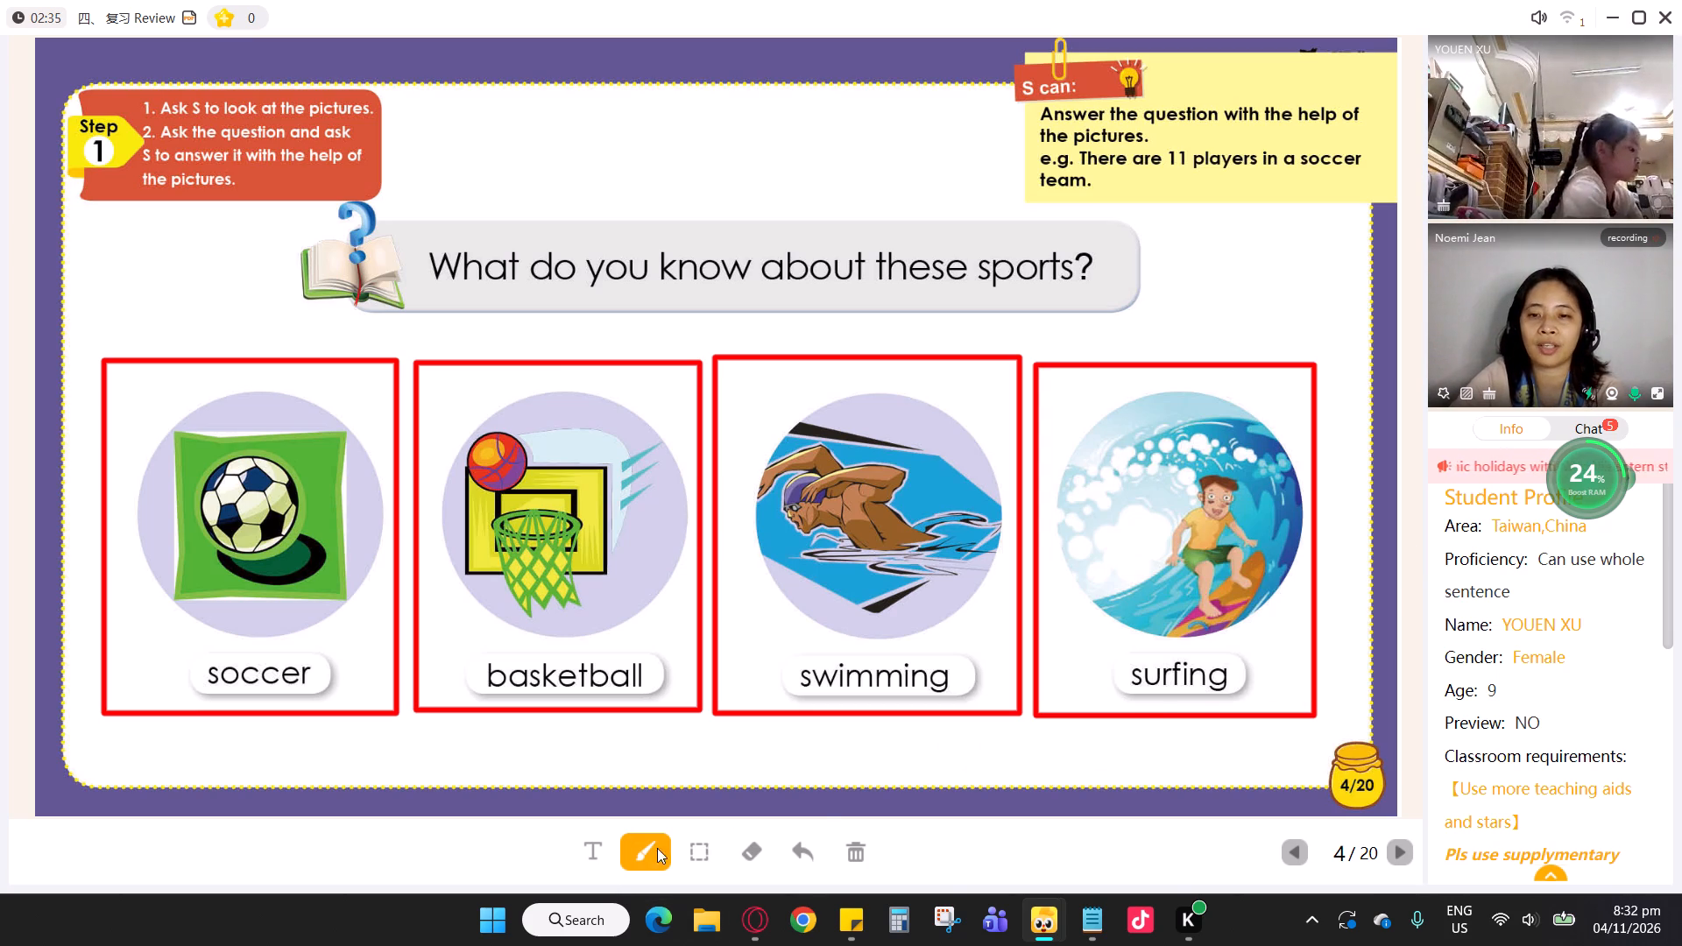
drag(1128, 701, 1238, 698)
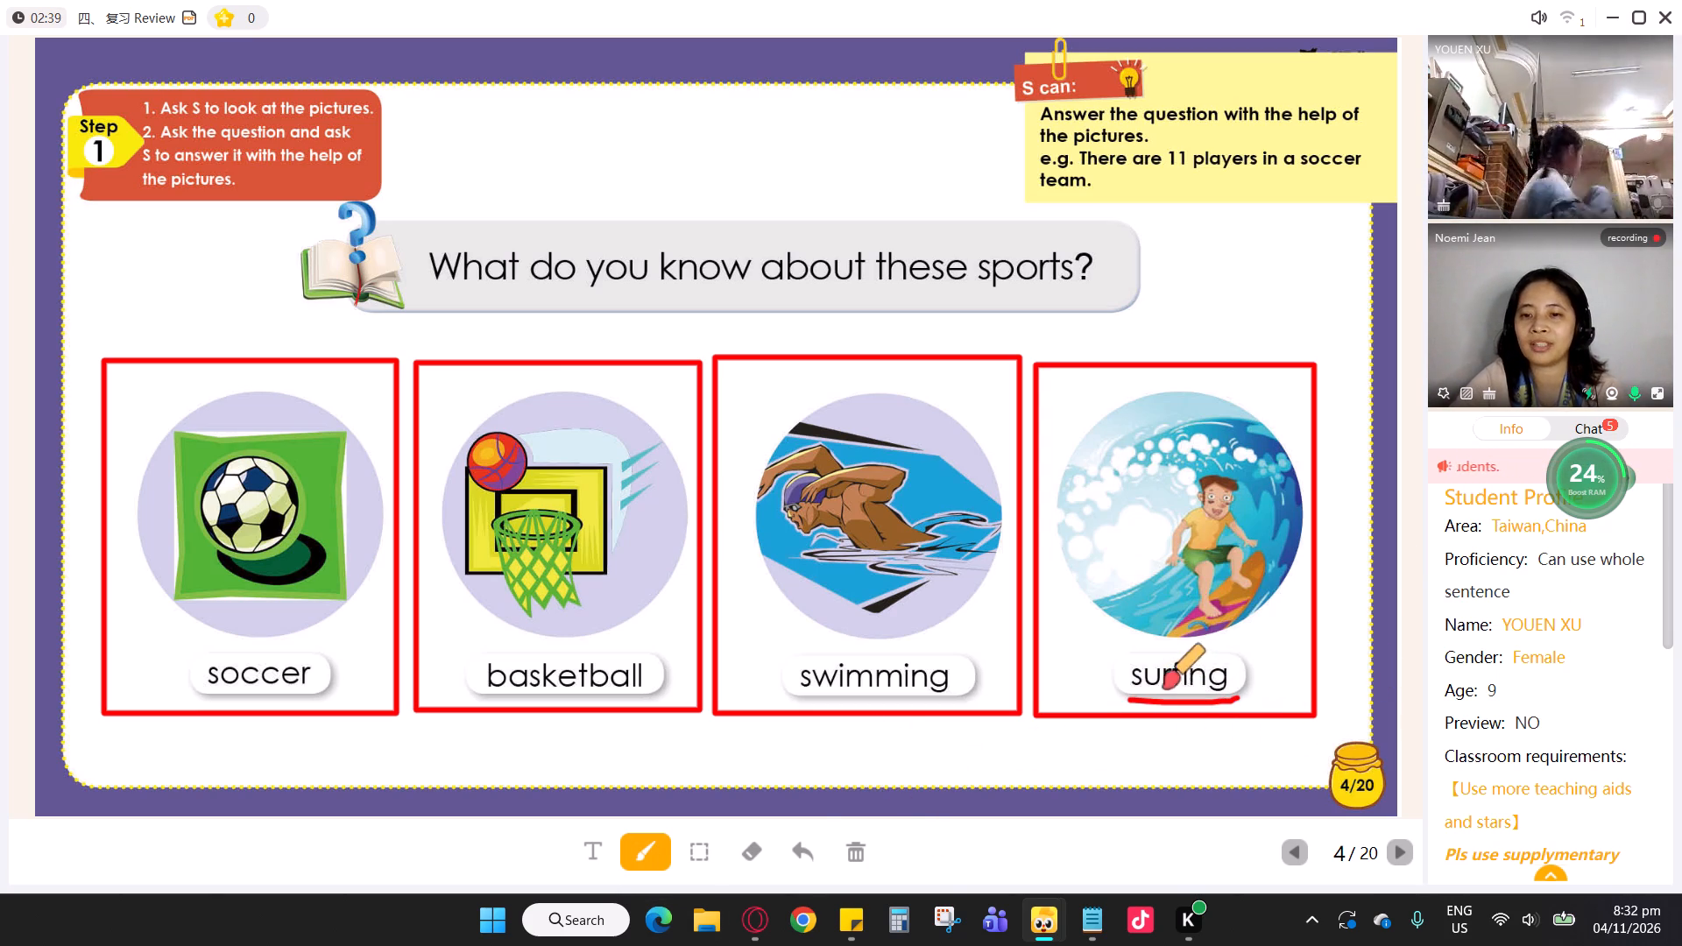
drag(1135, 696, 1309, 695)
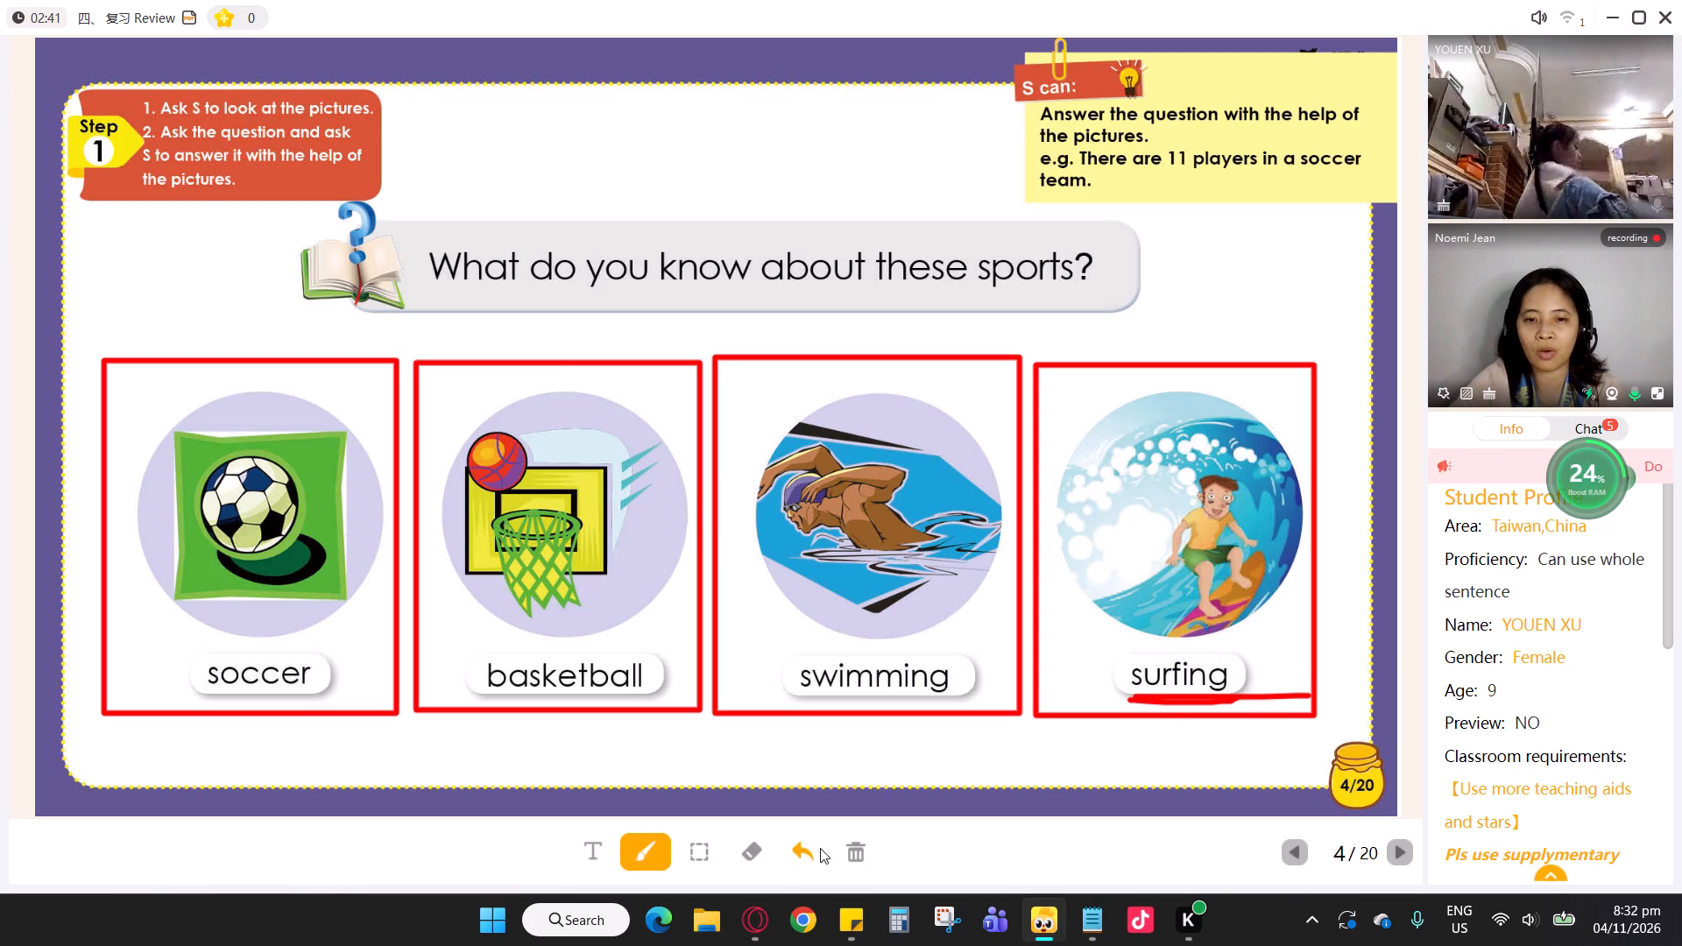
Clear all annotations from slide 4.
click(849, 851)
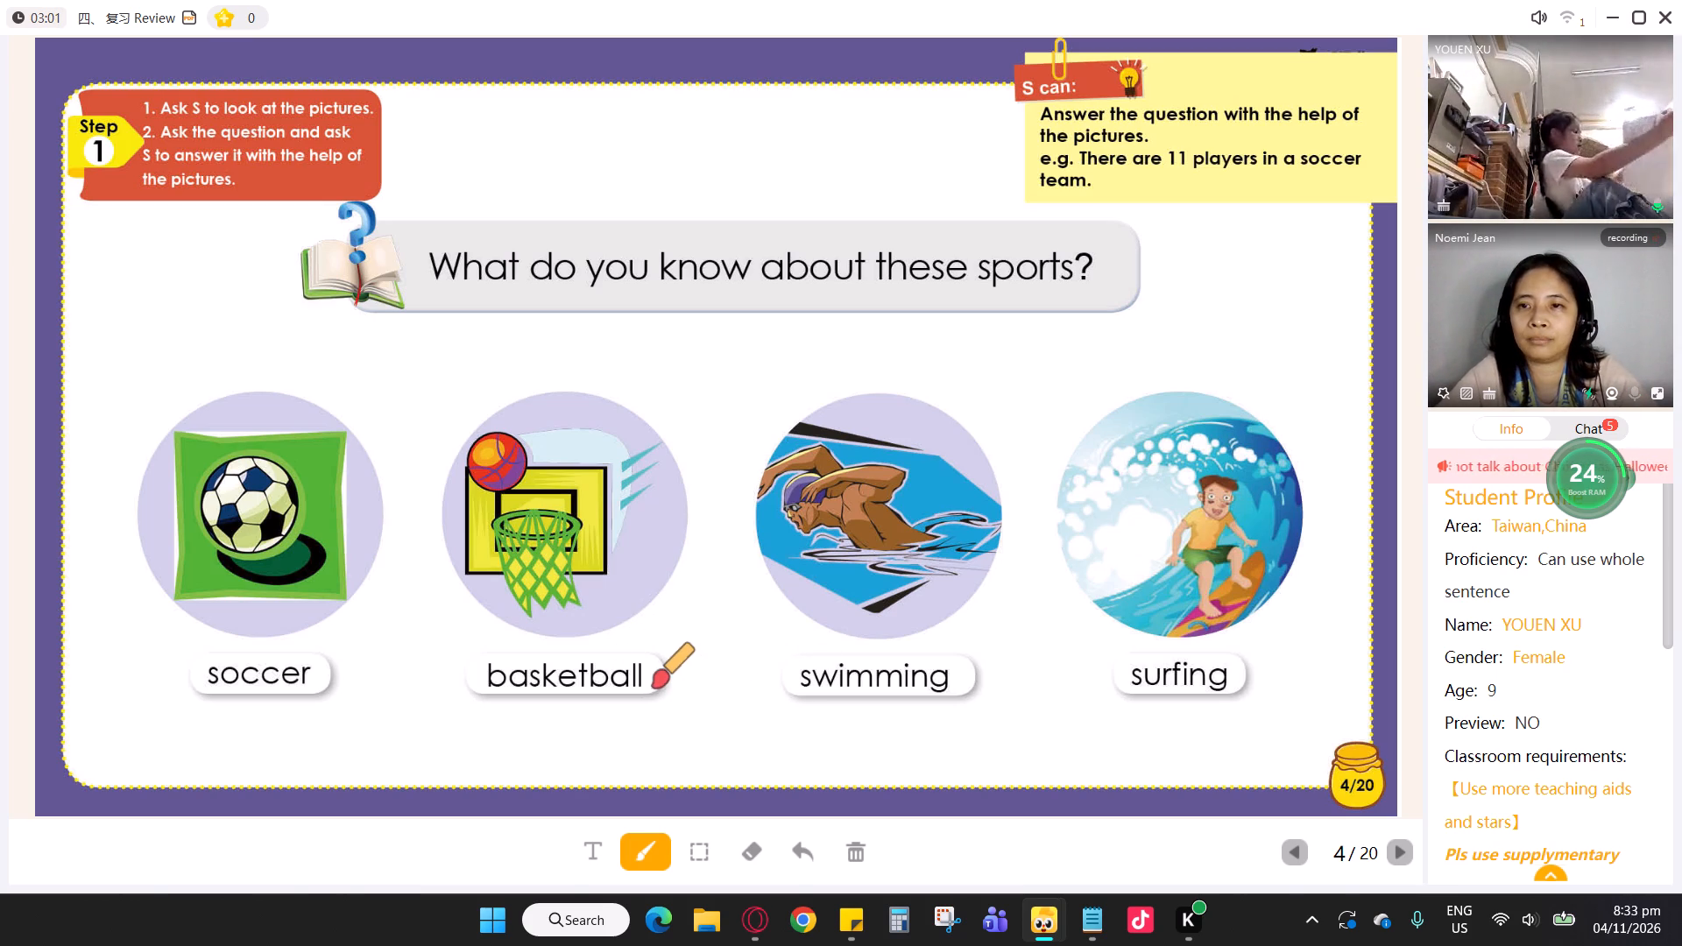
Draw a tick over the soccer picture and clear it from the slide.
drag(234, 392, 324, 350)
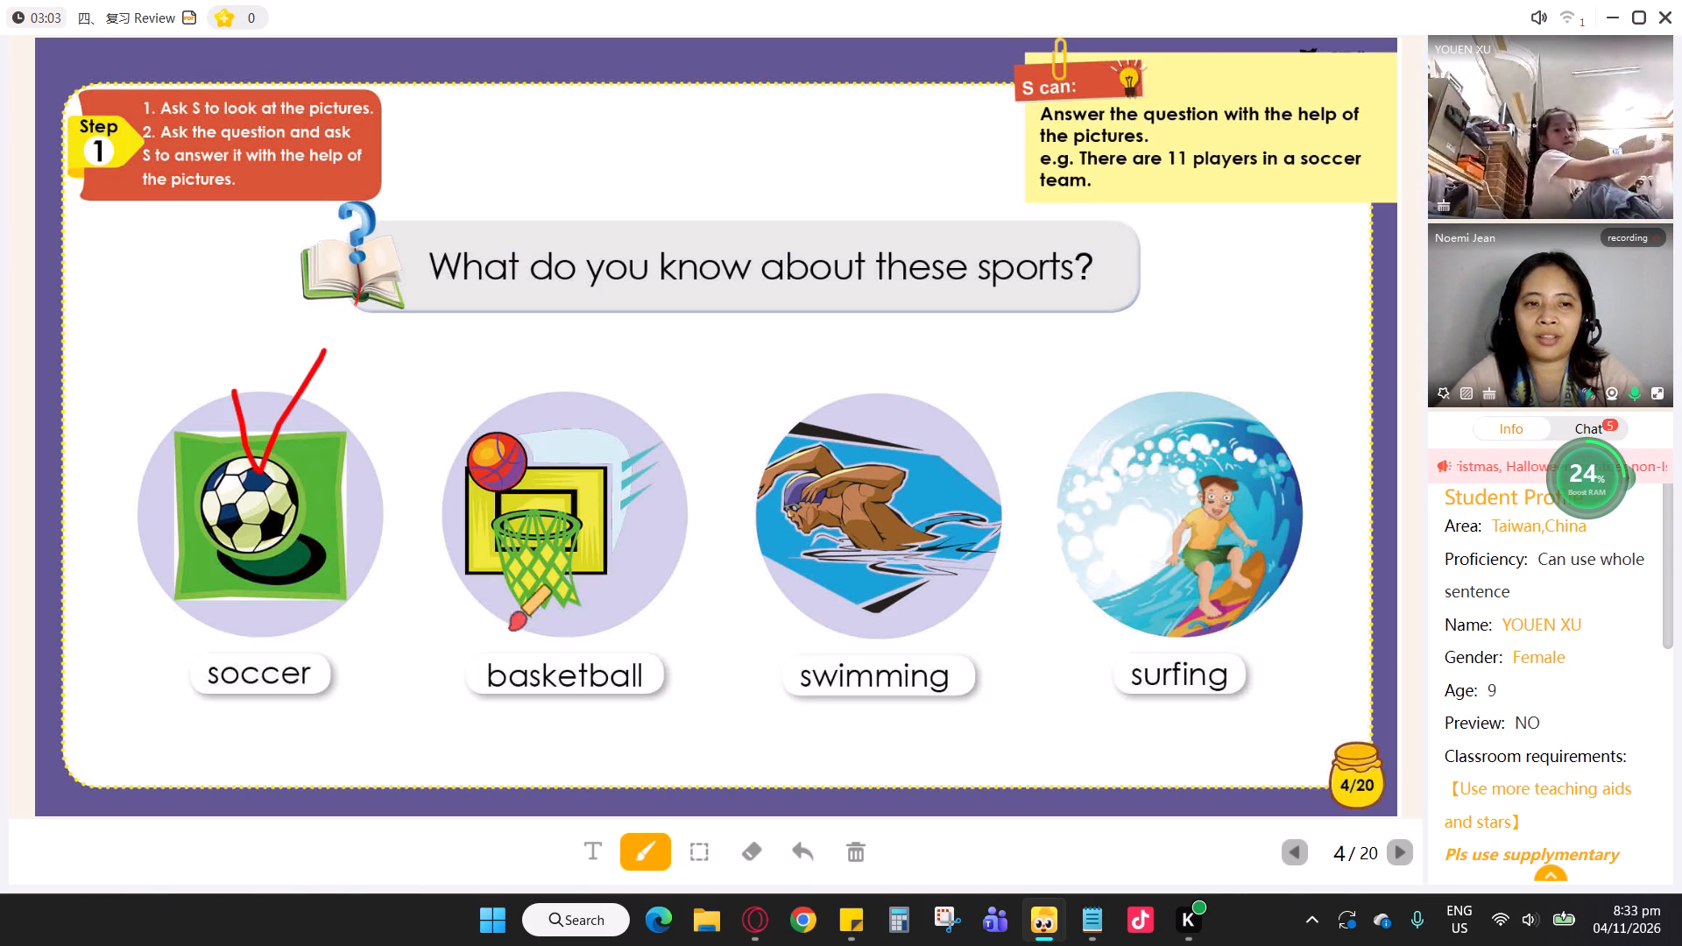
click(855, 851)
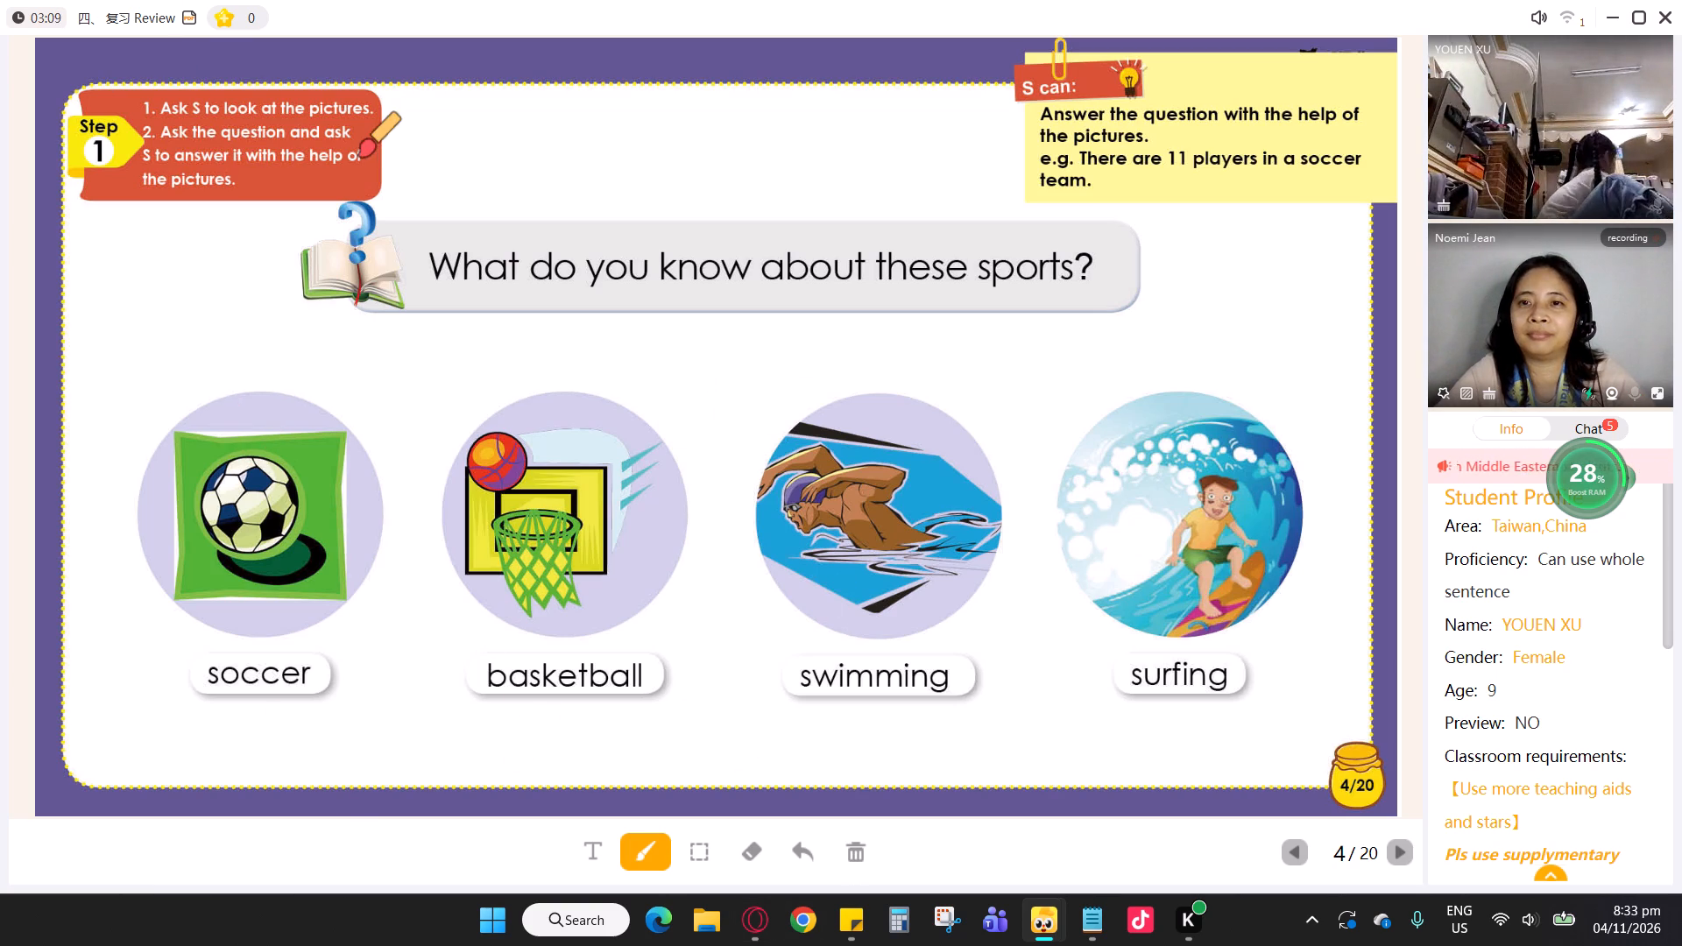
Award the student one star.
click(223, 20)
Advance to the "Look and say" slide 6 and draw a rectangle around the Hints box.
click(1403, 849)
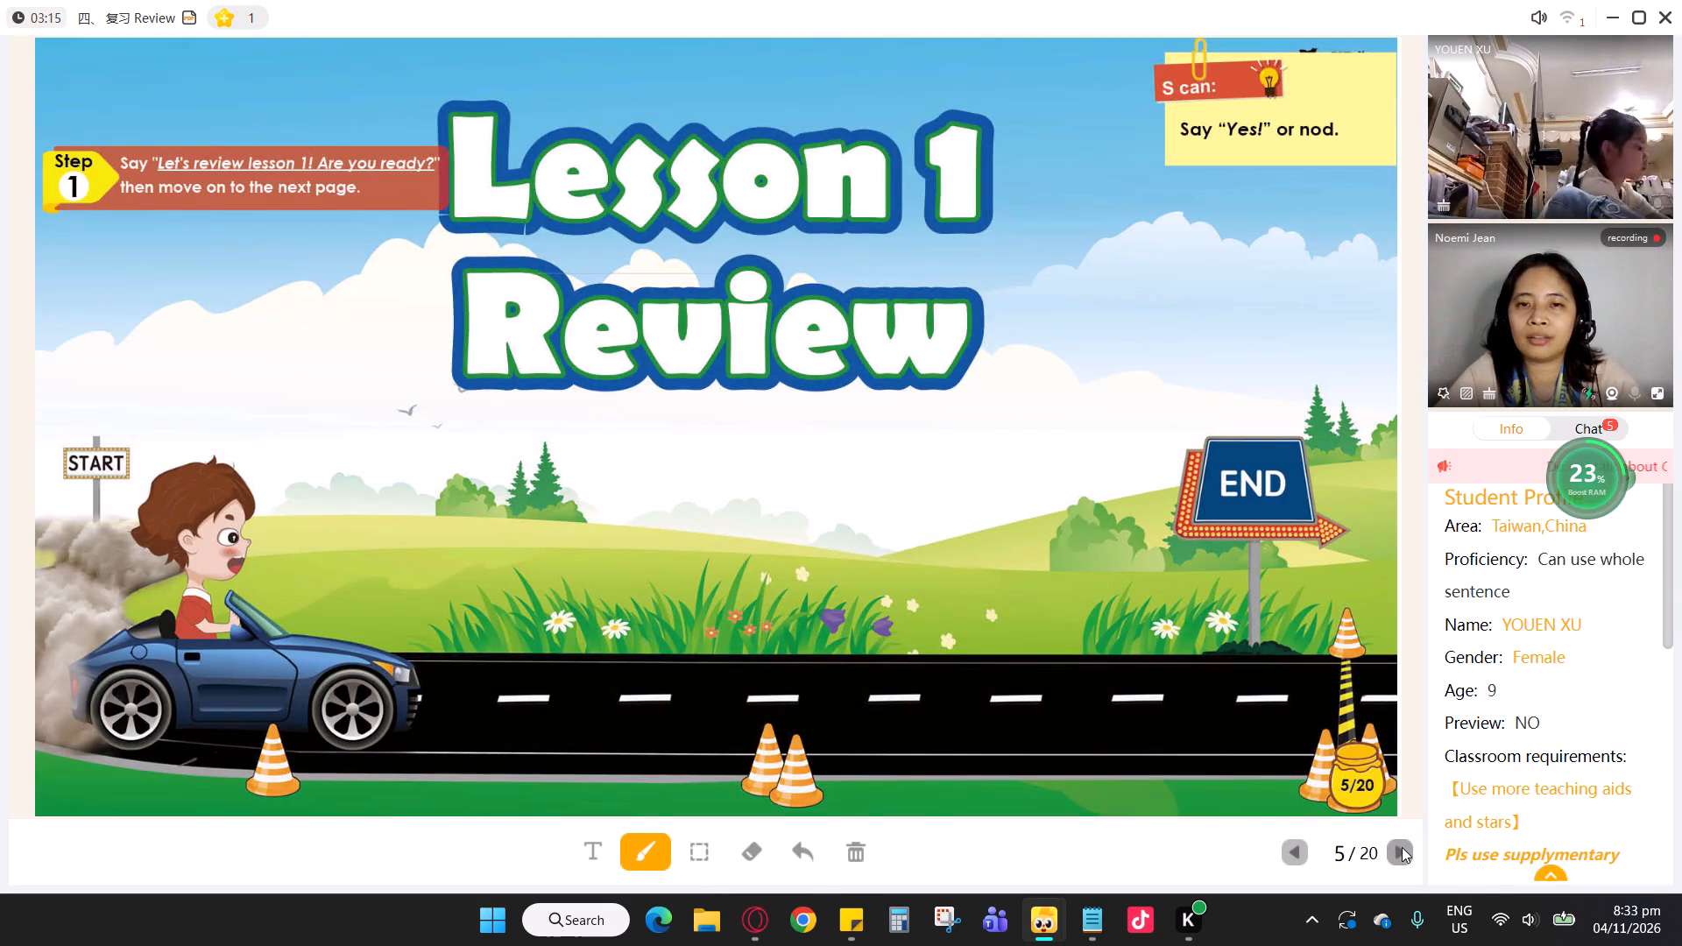
click(1402, 847)
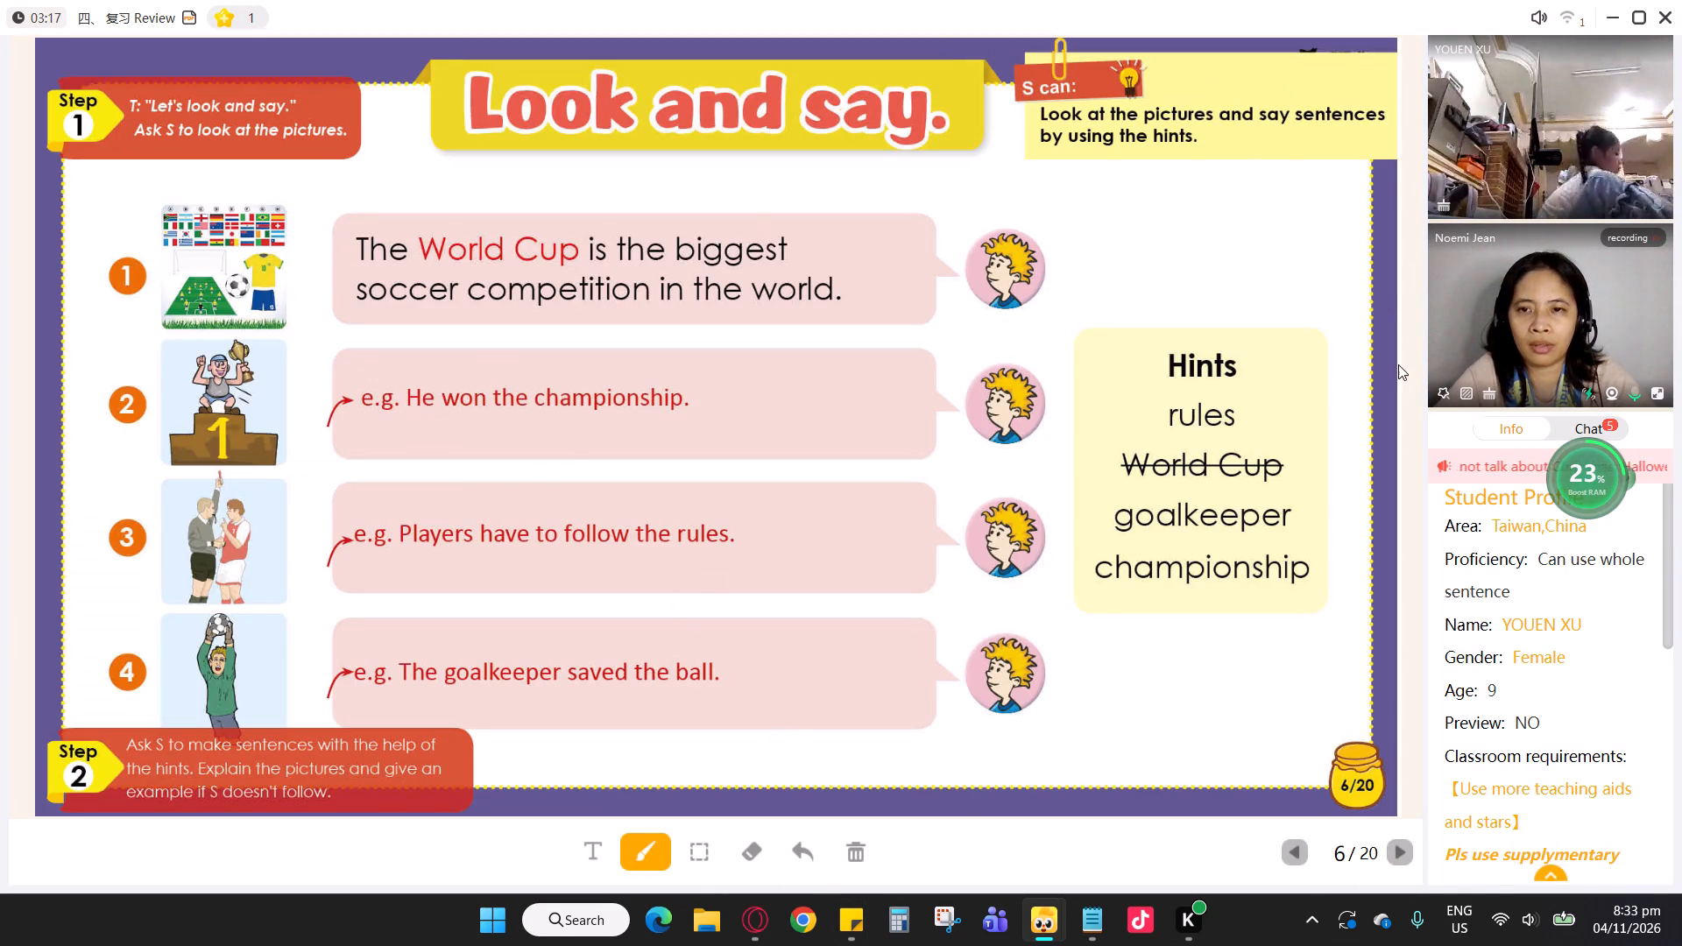
click(700, 851)
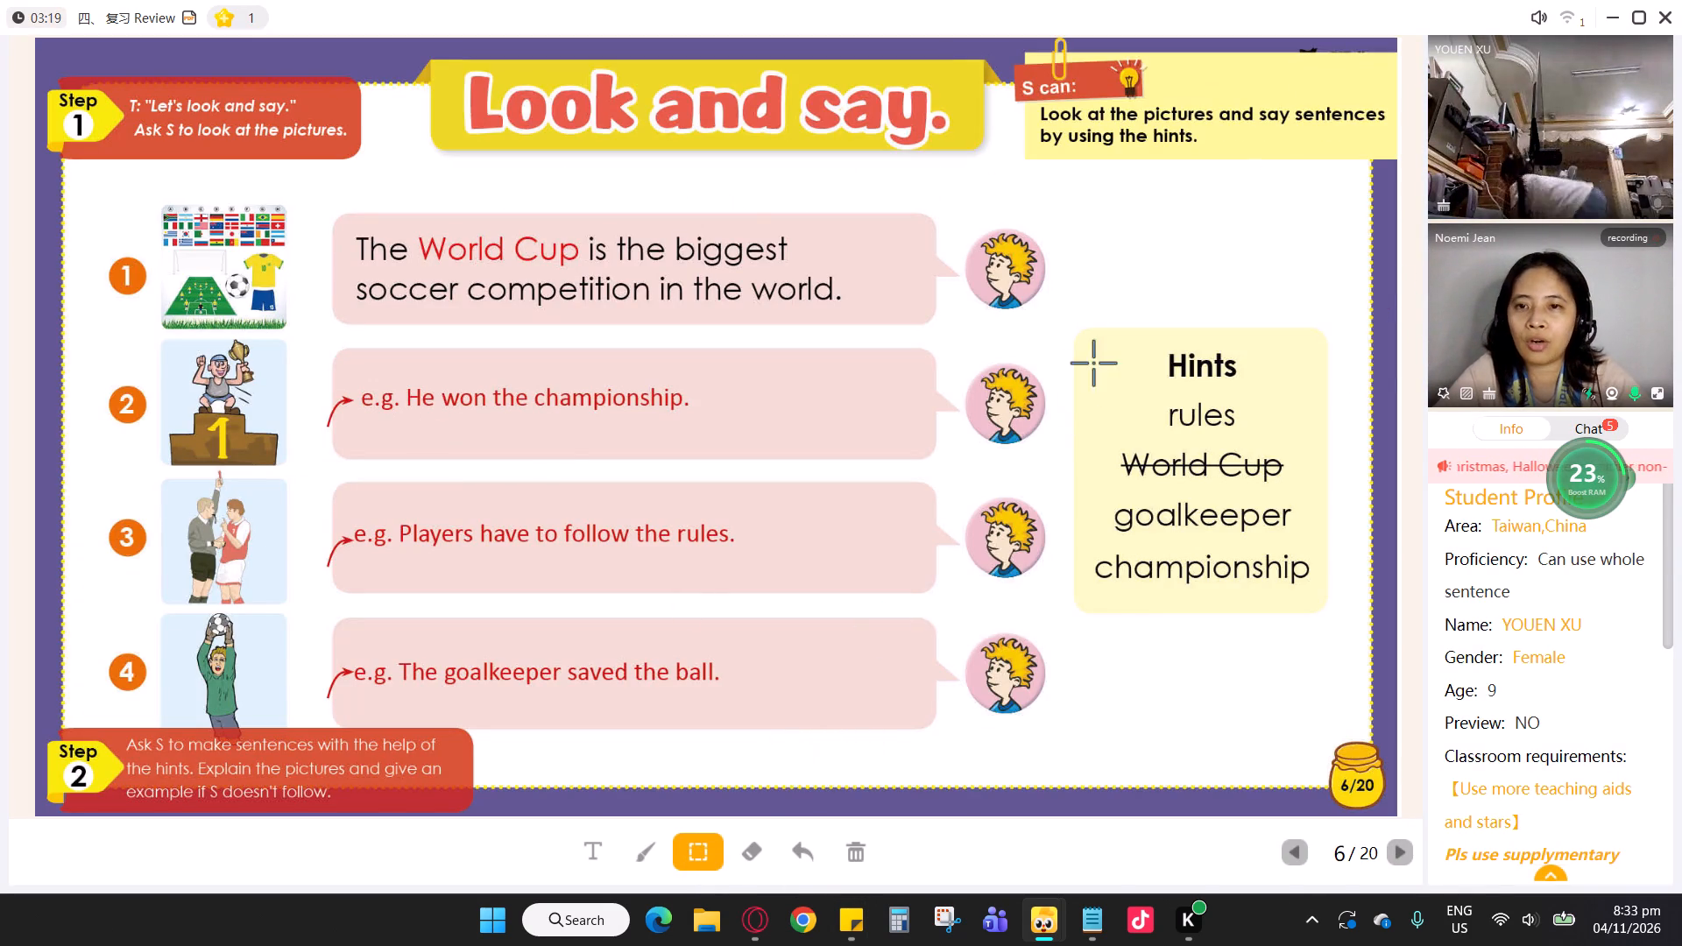
drag(1077, 322, 1343, 623)
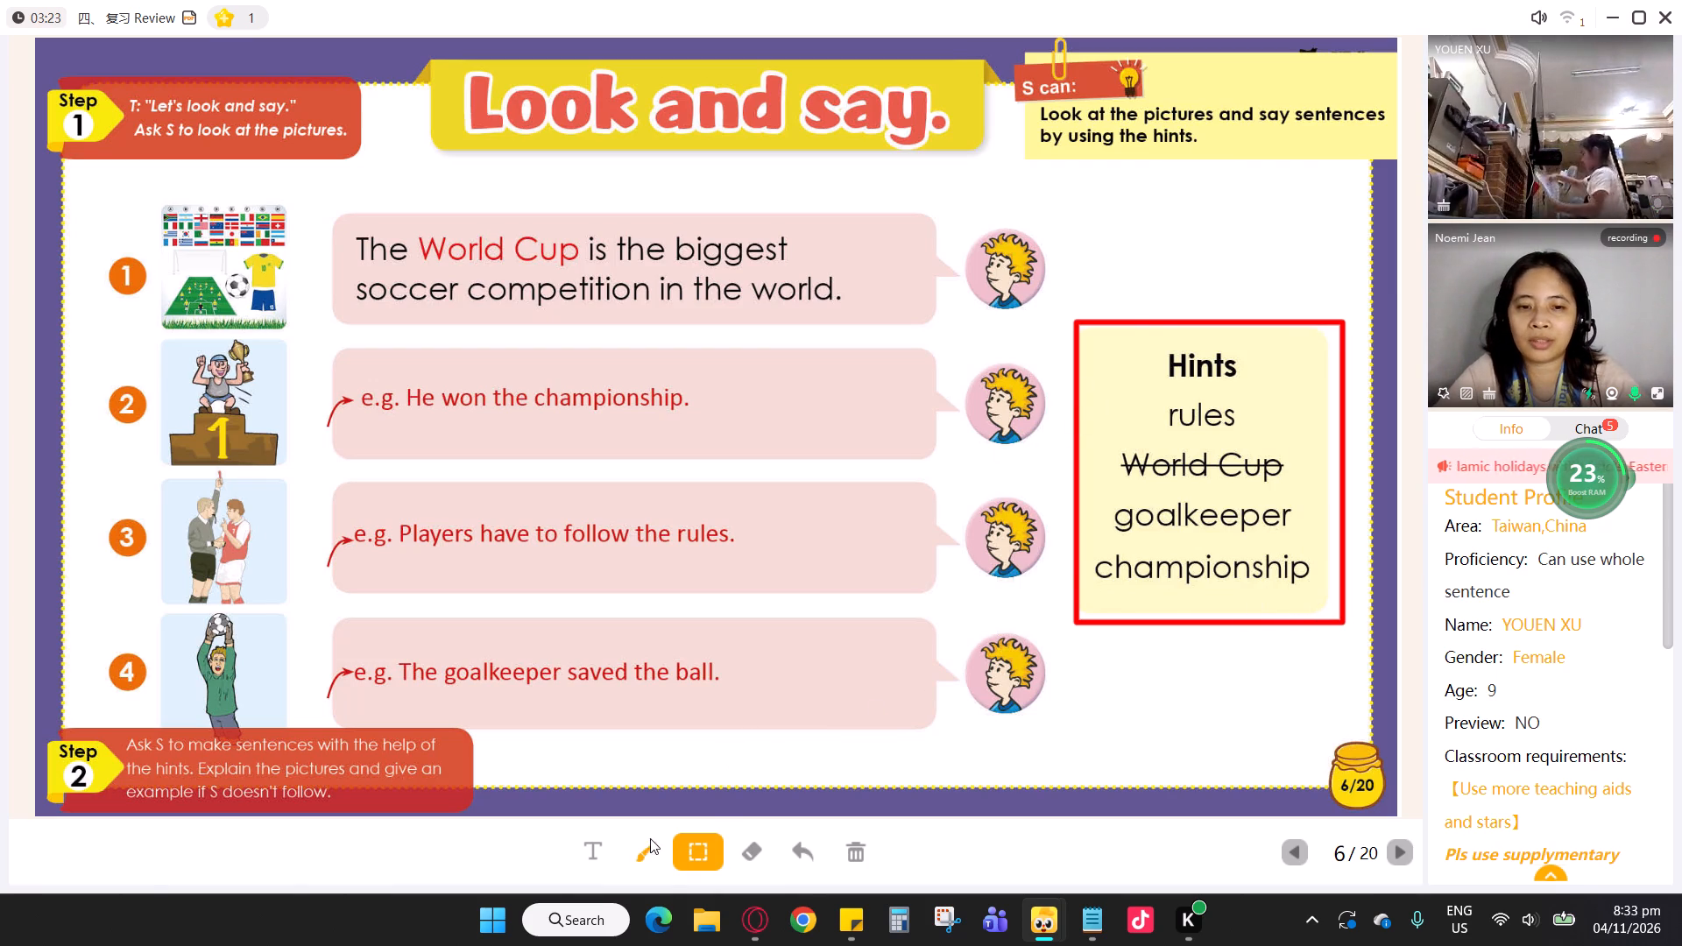
Underline the word "championship" in the Hints box with the brush.
click(646, 847)
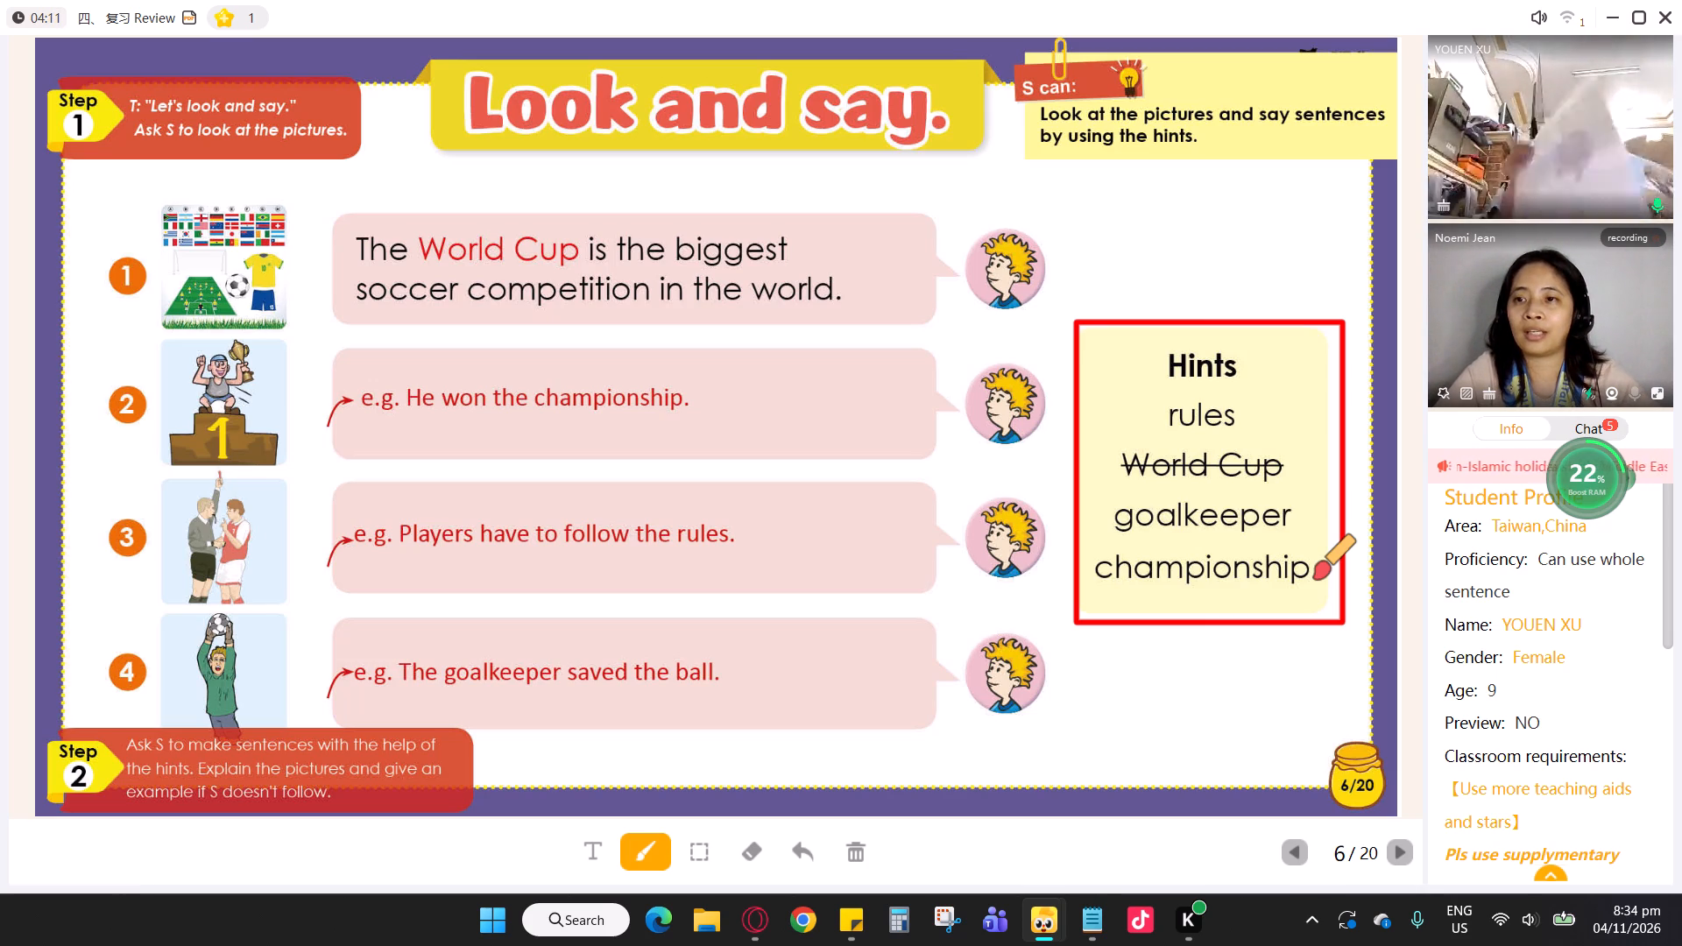
drag(1104, 600, 1241, 595)
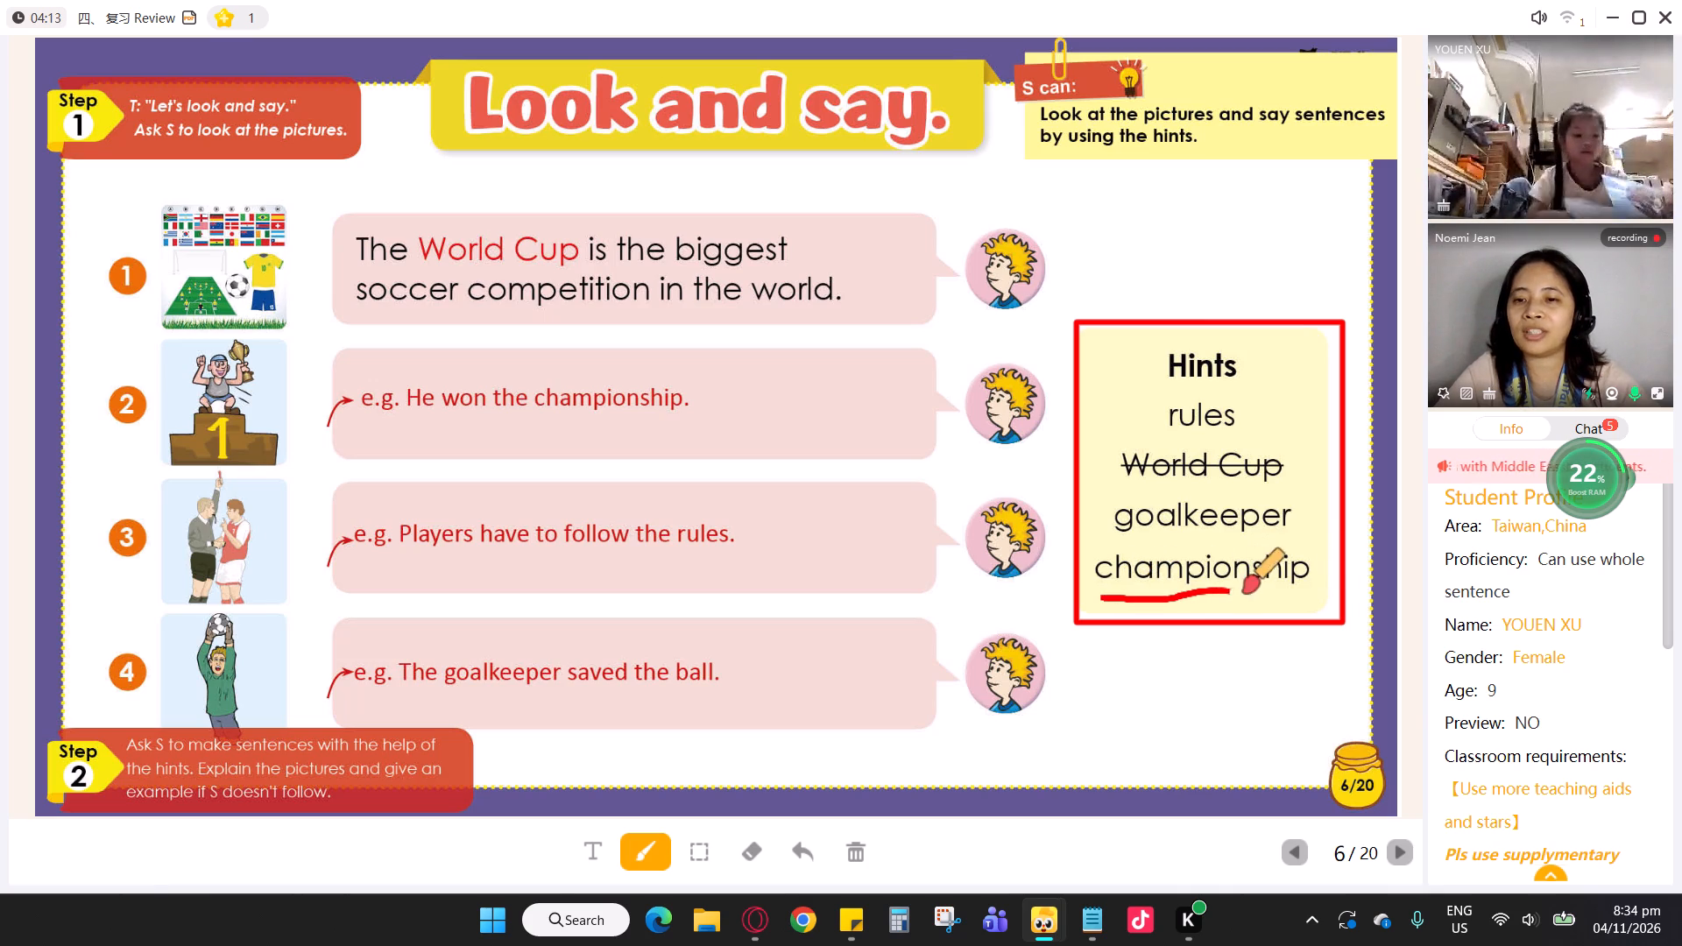
drag(1241, 595, 1297, 595)
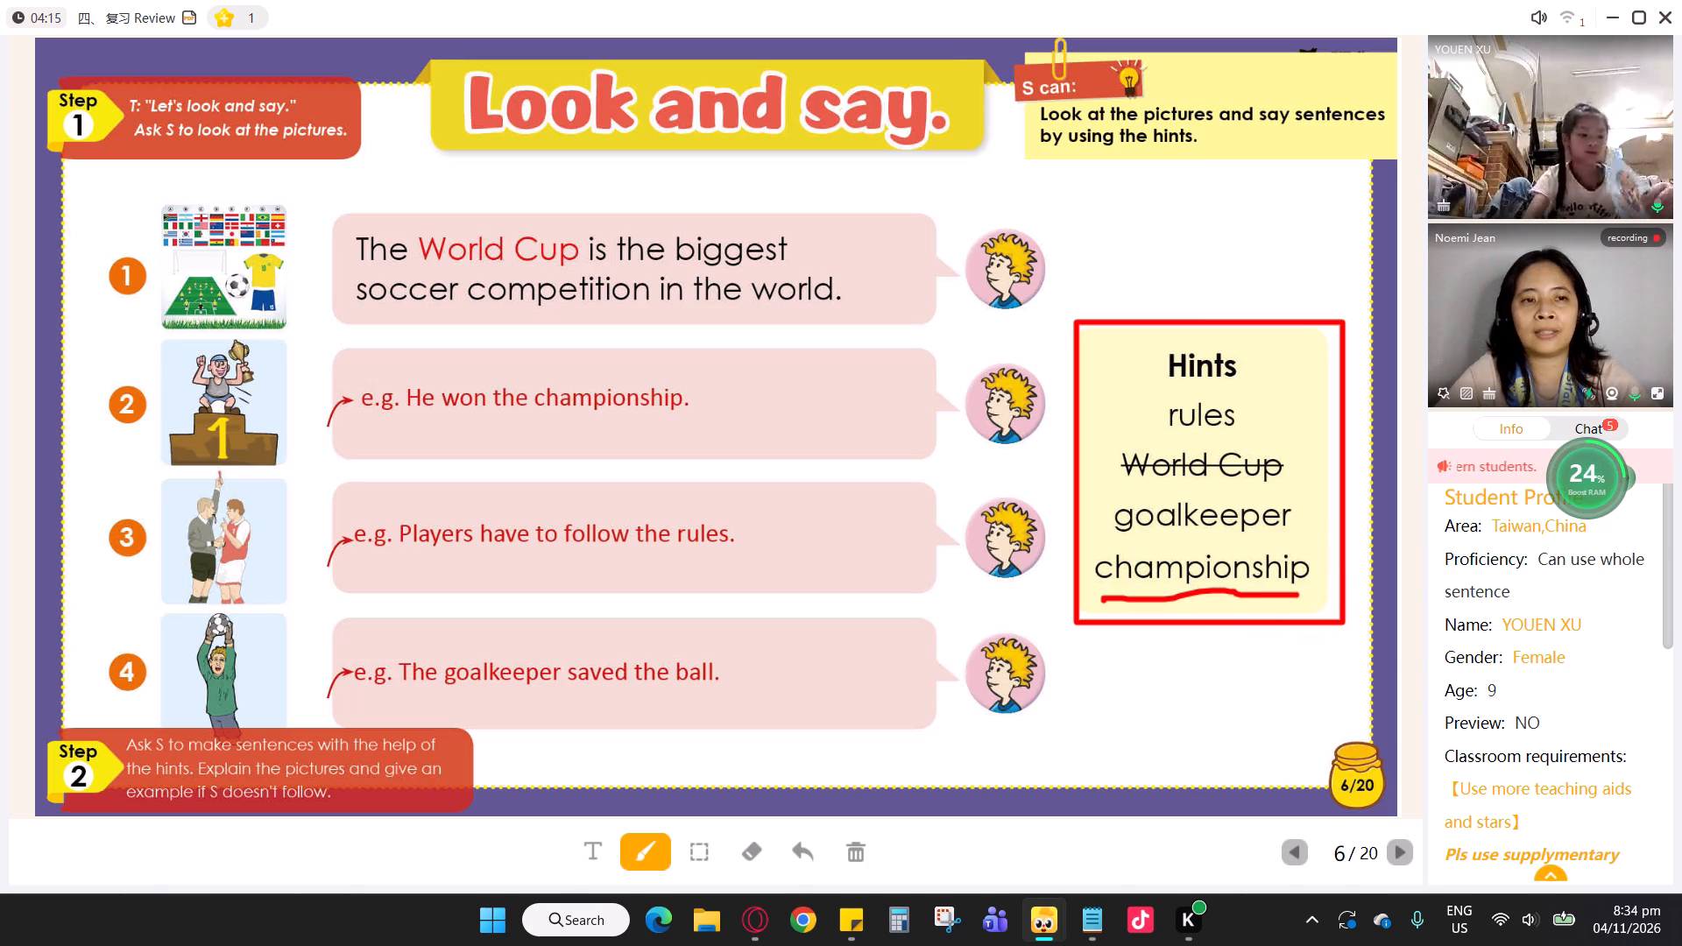
Clear all annotations from slide 6.
click(852, 857)
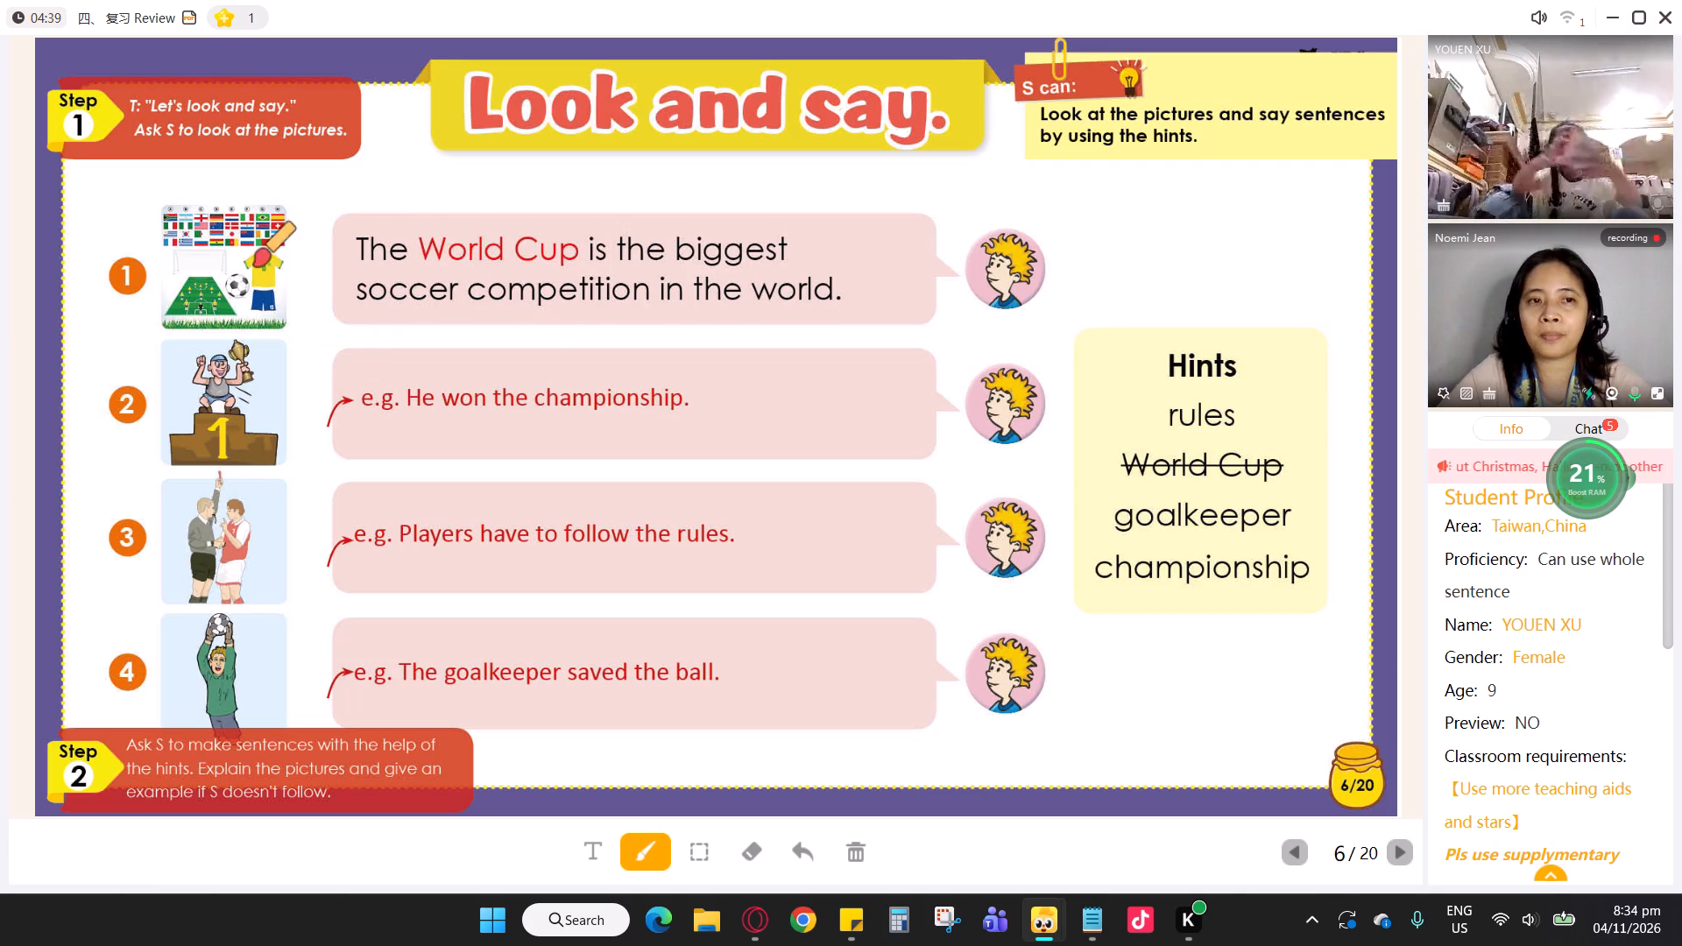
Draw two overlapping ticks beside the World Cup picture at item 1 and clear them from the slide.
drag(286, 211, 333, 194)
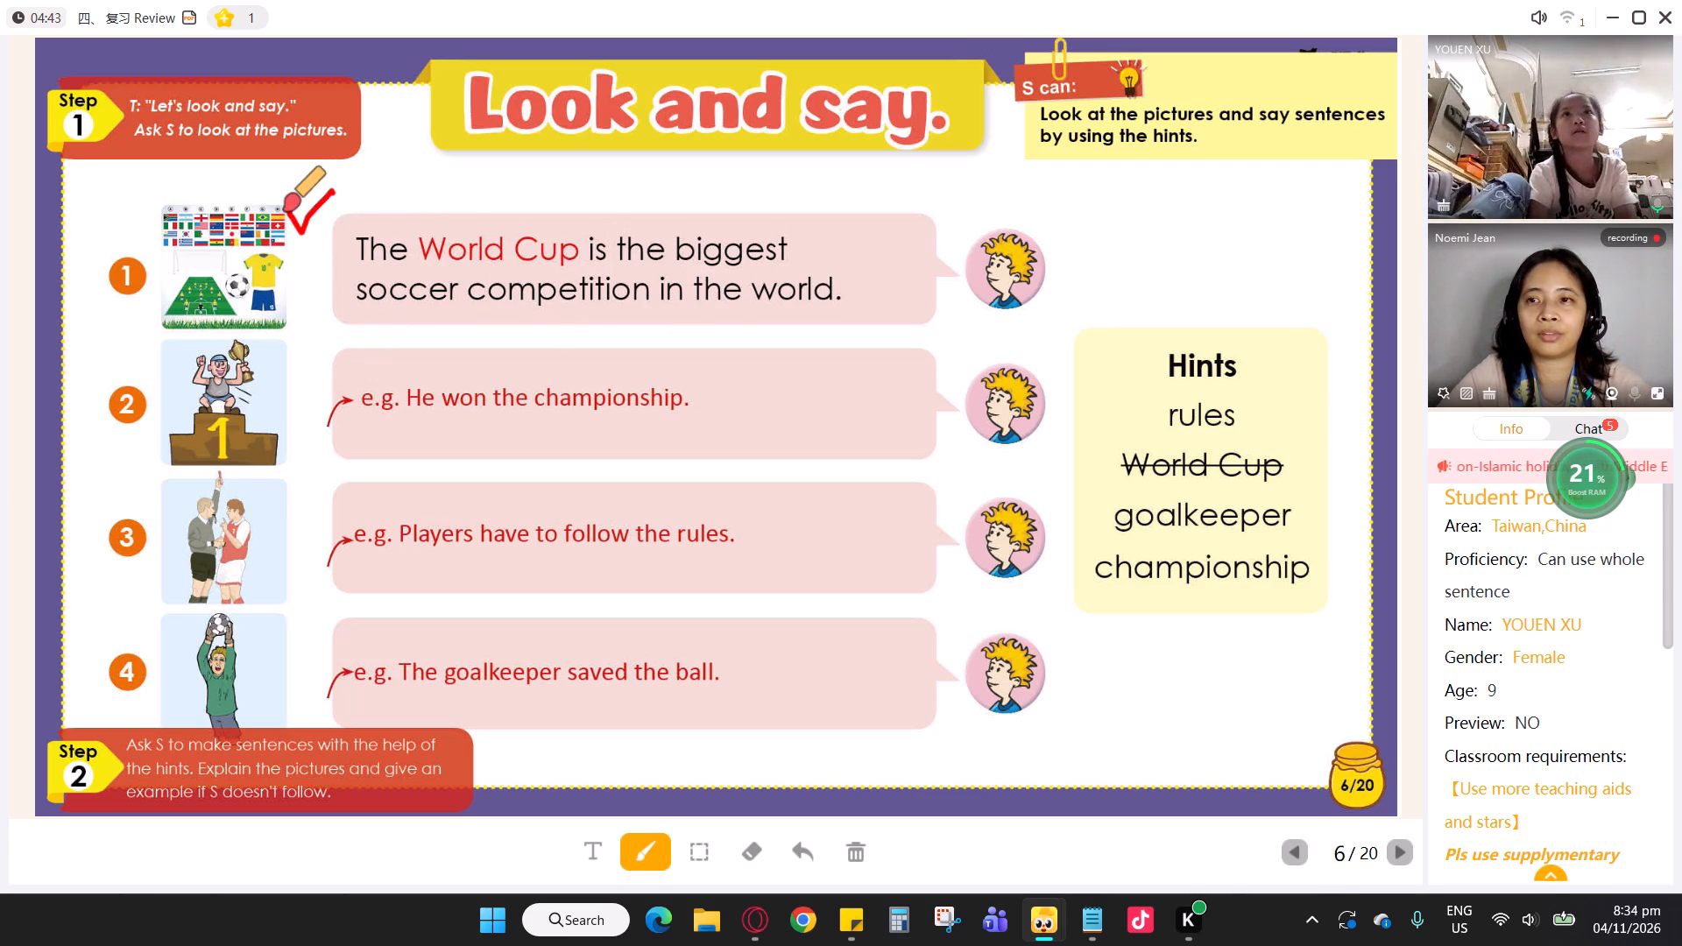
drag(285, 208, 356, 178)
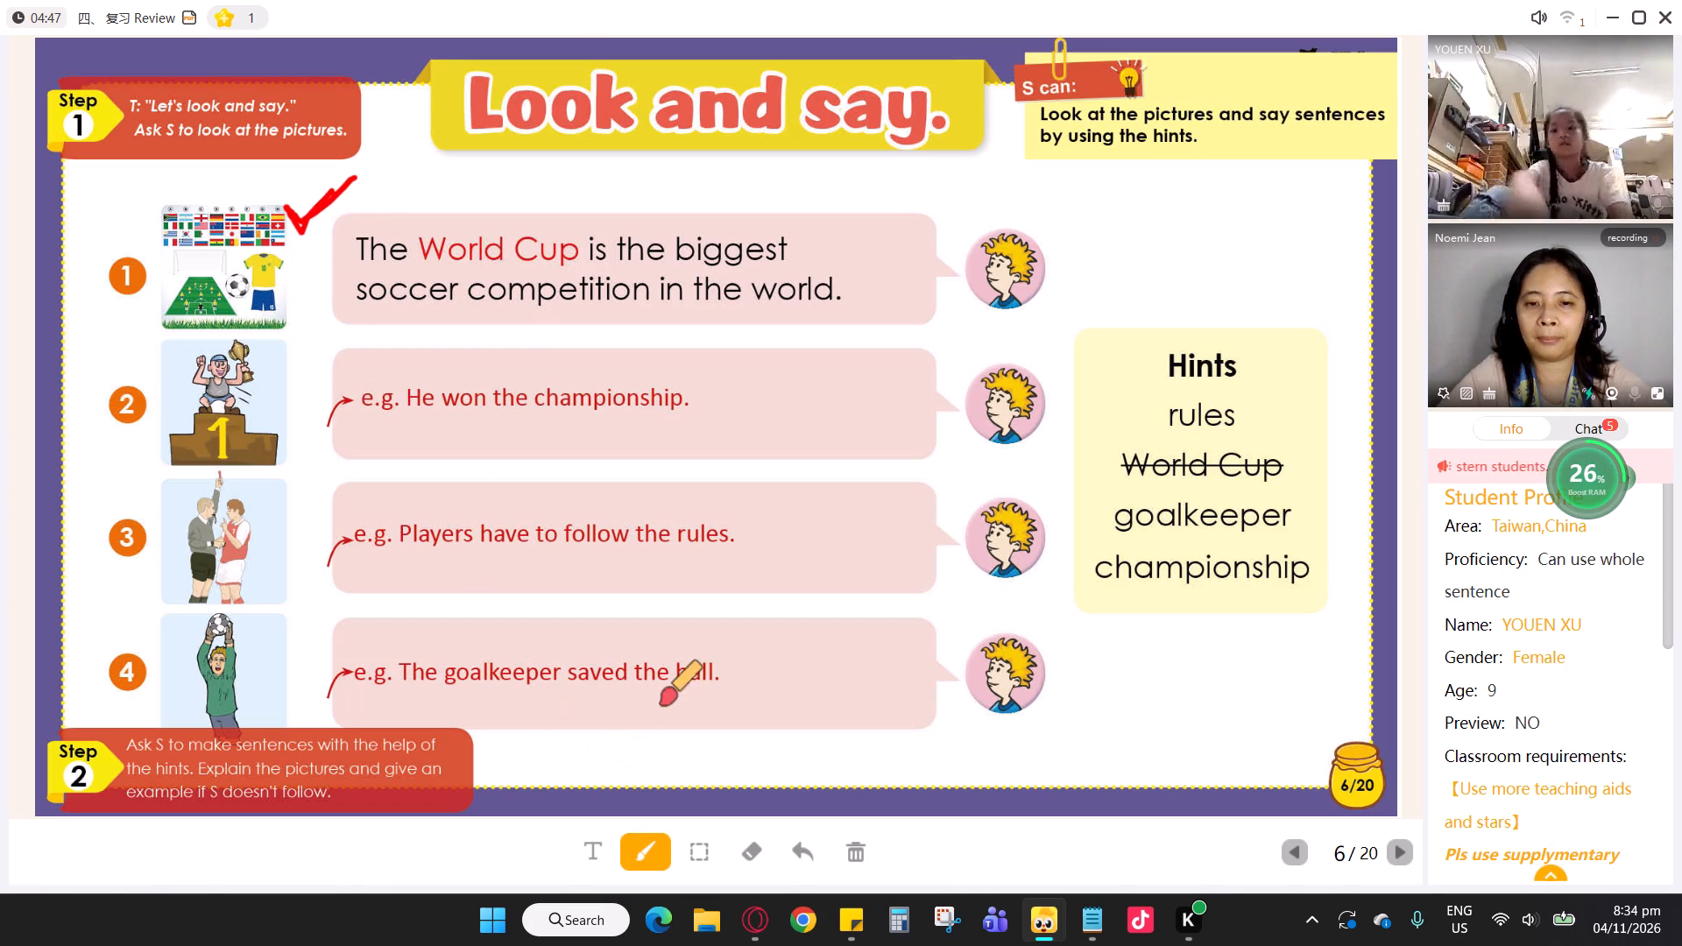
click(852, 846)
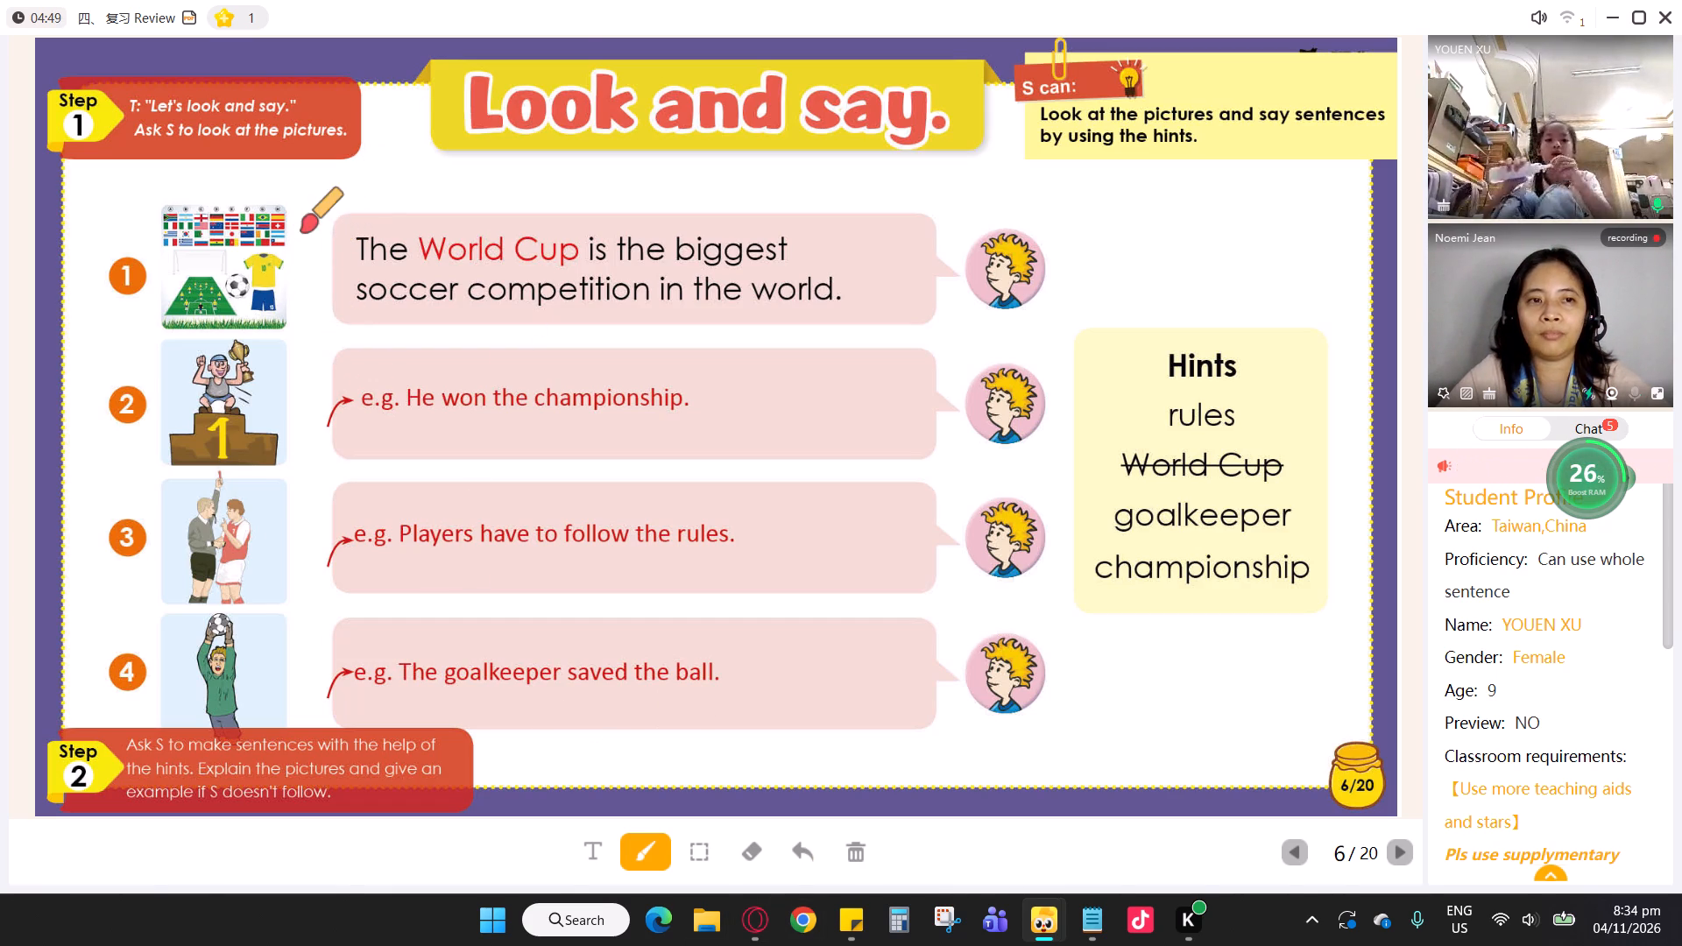
Draw a tick beside the World Cup picture at item 1 with the brush.
drag(292, 209, 352, 194)
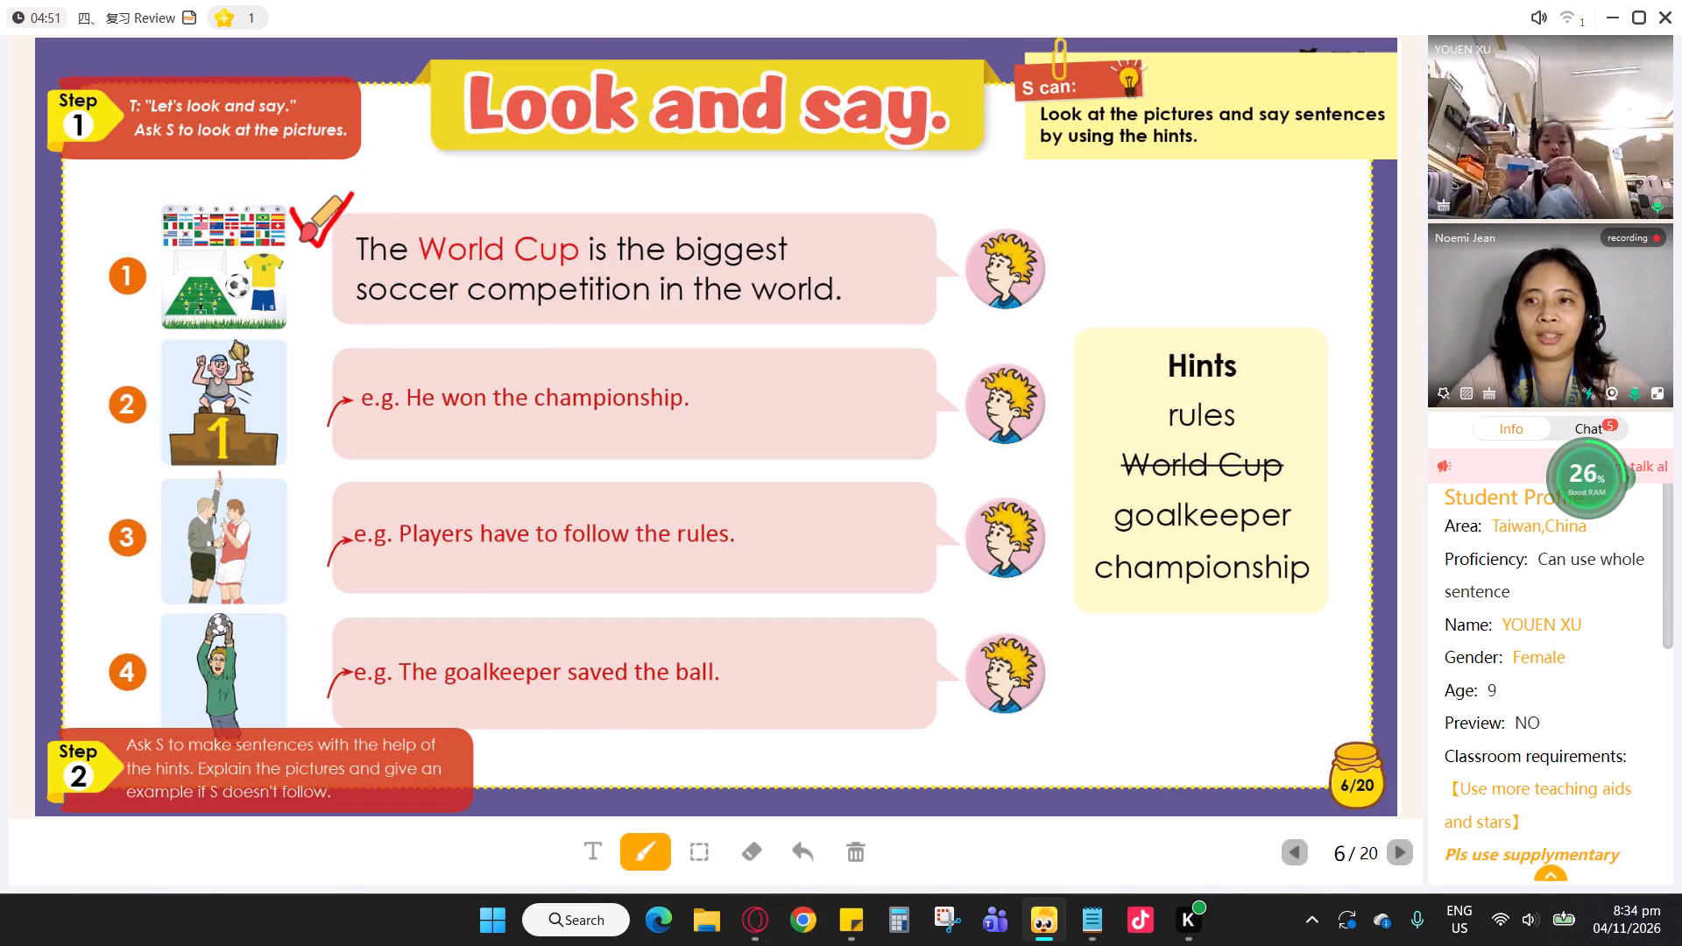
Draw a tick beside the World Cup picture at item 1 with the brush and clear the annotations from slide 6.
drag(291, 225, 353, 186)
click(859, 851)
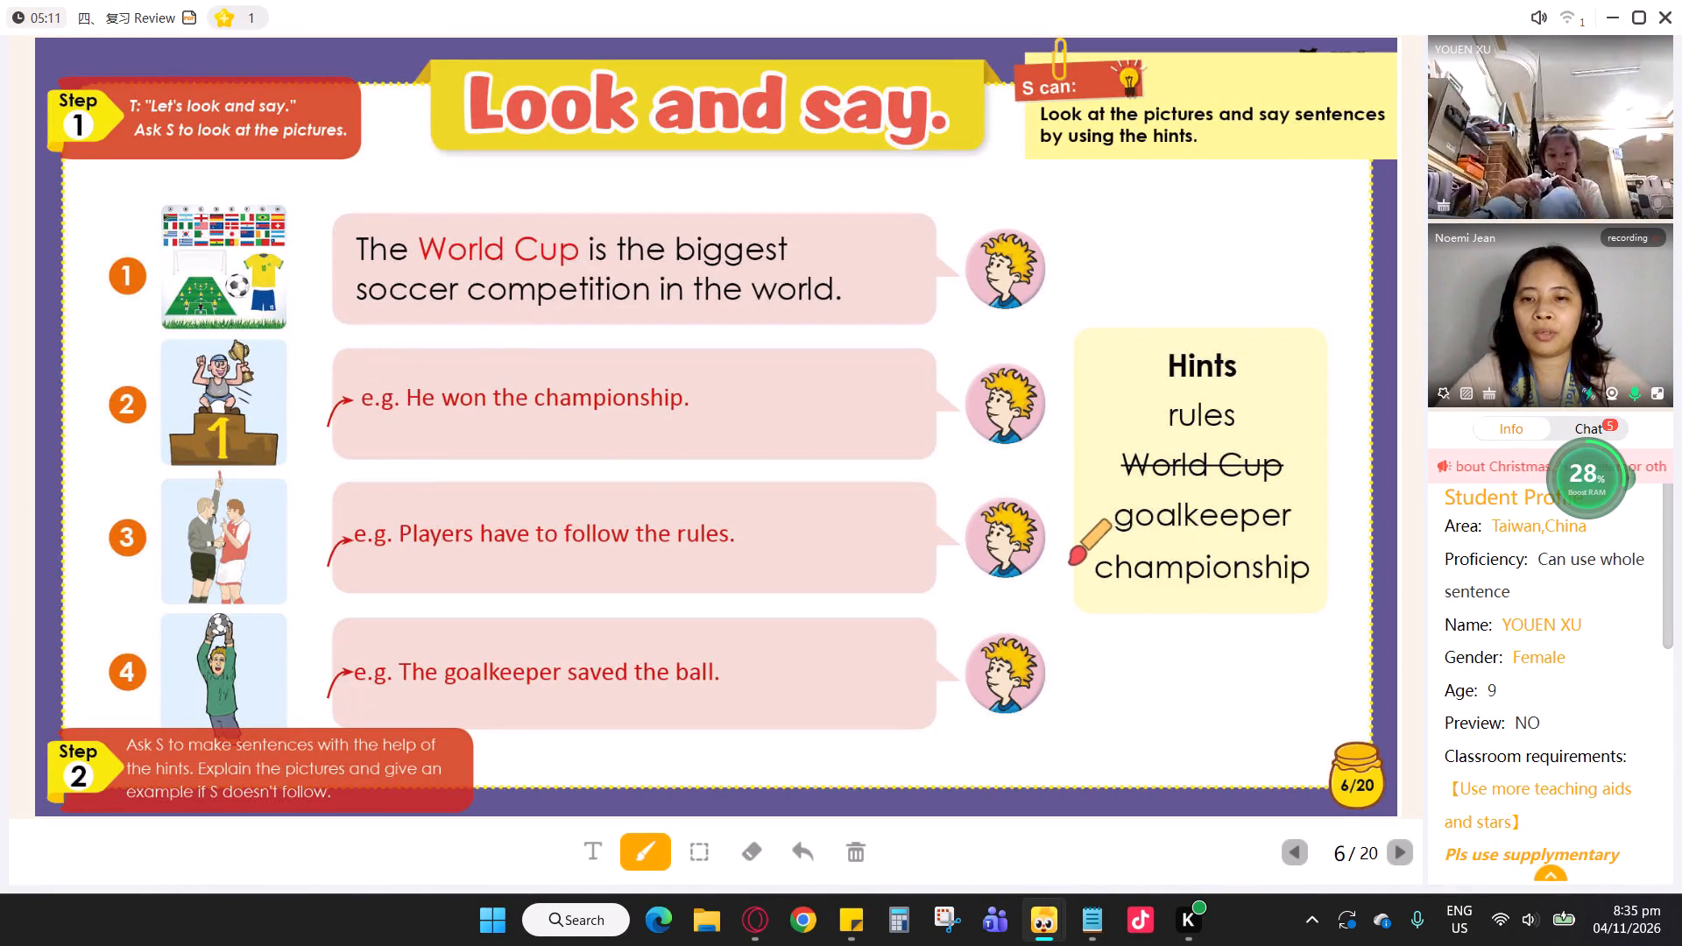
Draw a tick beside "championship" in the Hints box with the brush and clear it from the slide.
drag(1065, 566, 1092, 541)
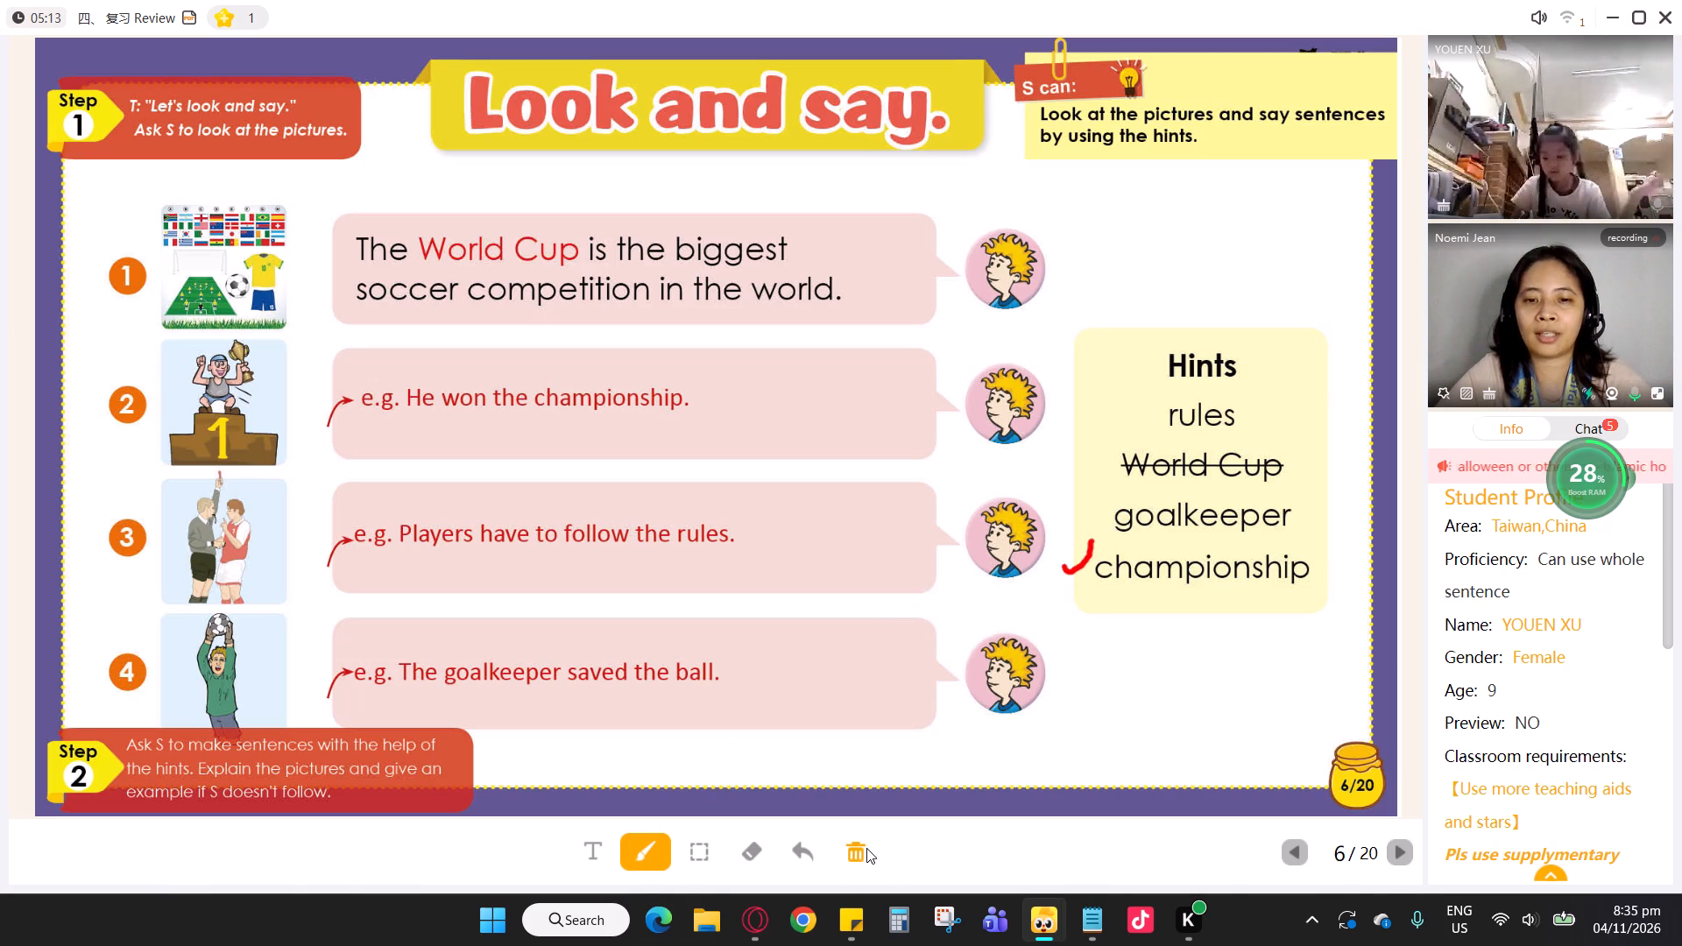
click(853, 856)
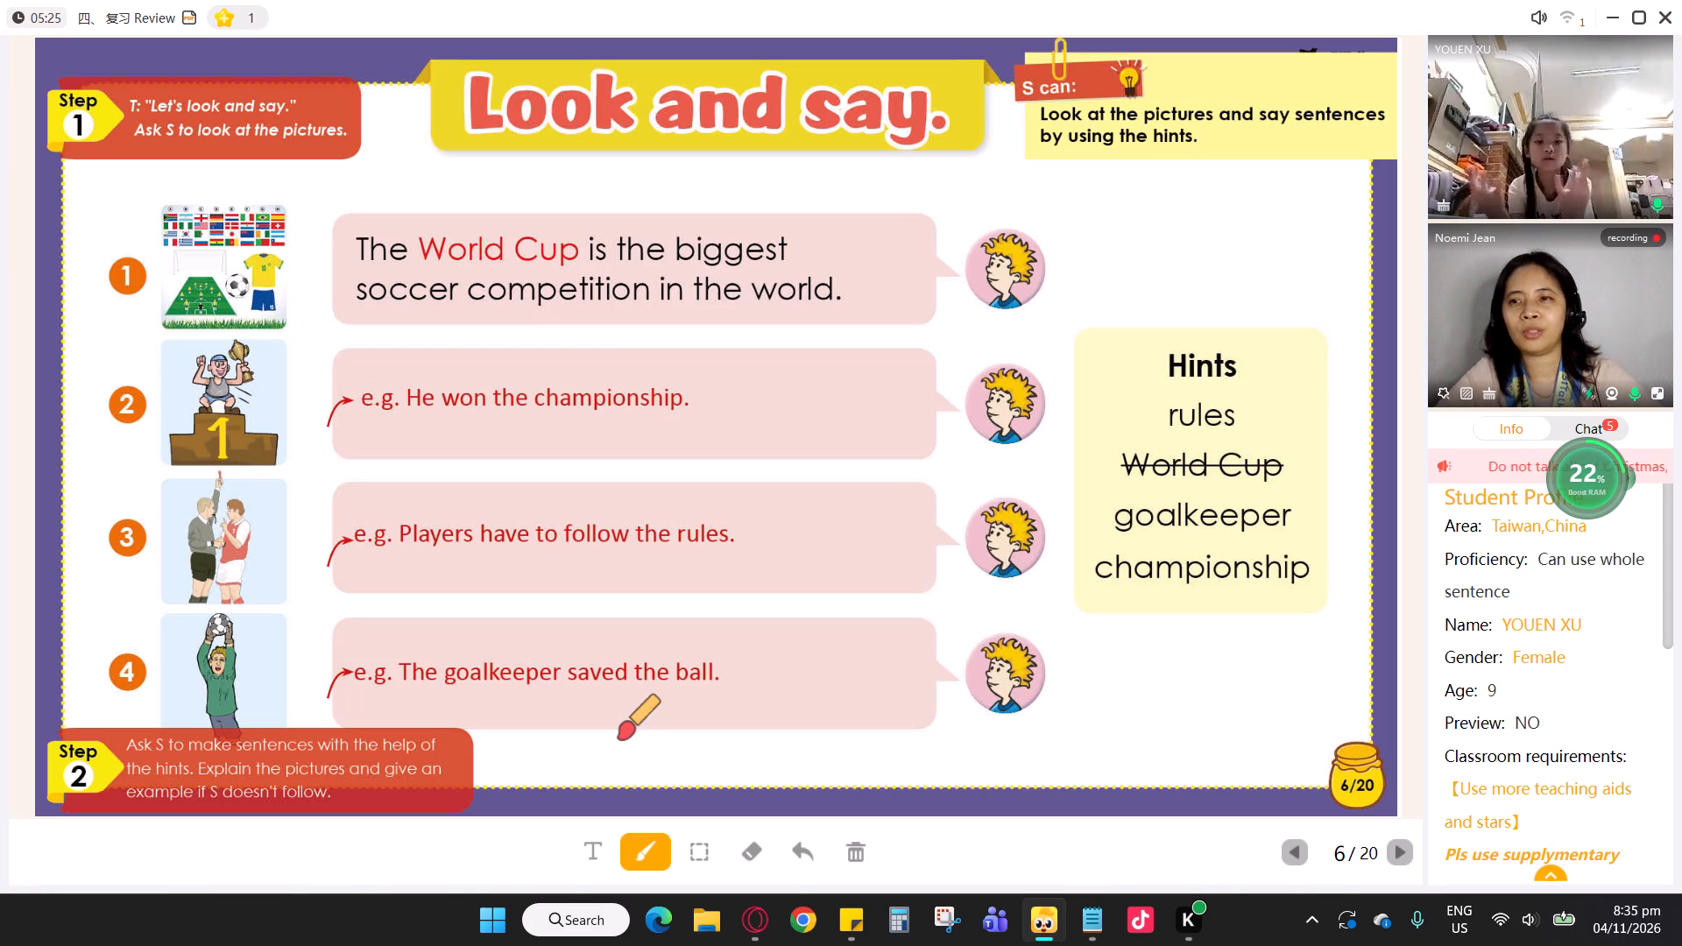
Frame the winner's podium picture at item 2 and the referee picture at item 3 with rectangles.
click(694, 857)
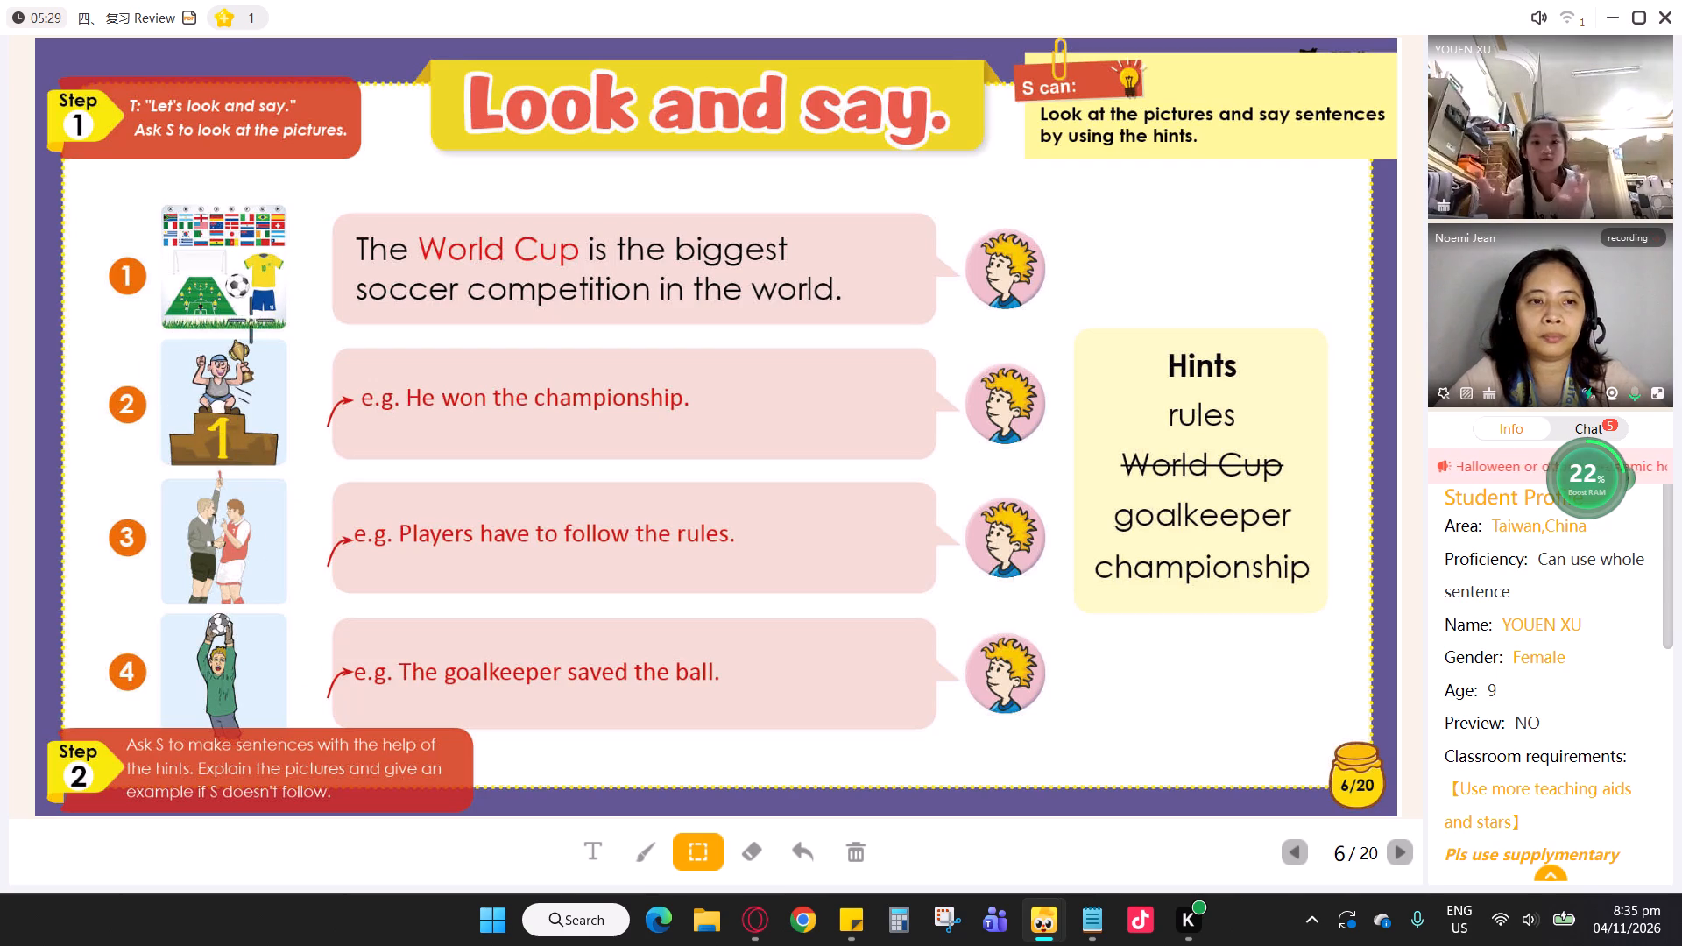
drag(155, 339, 238, 449)
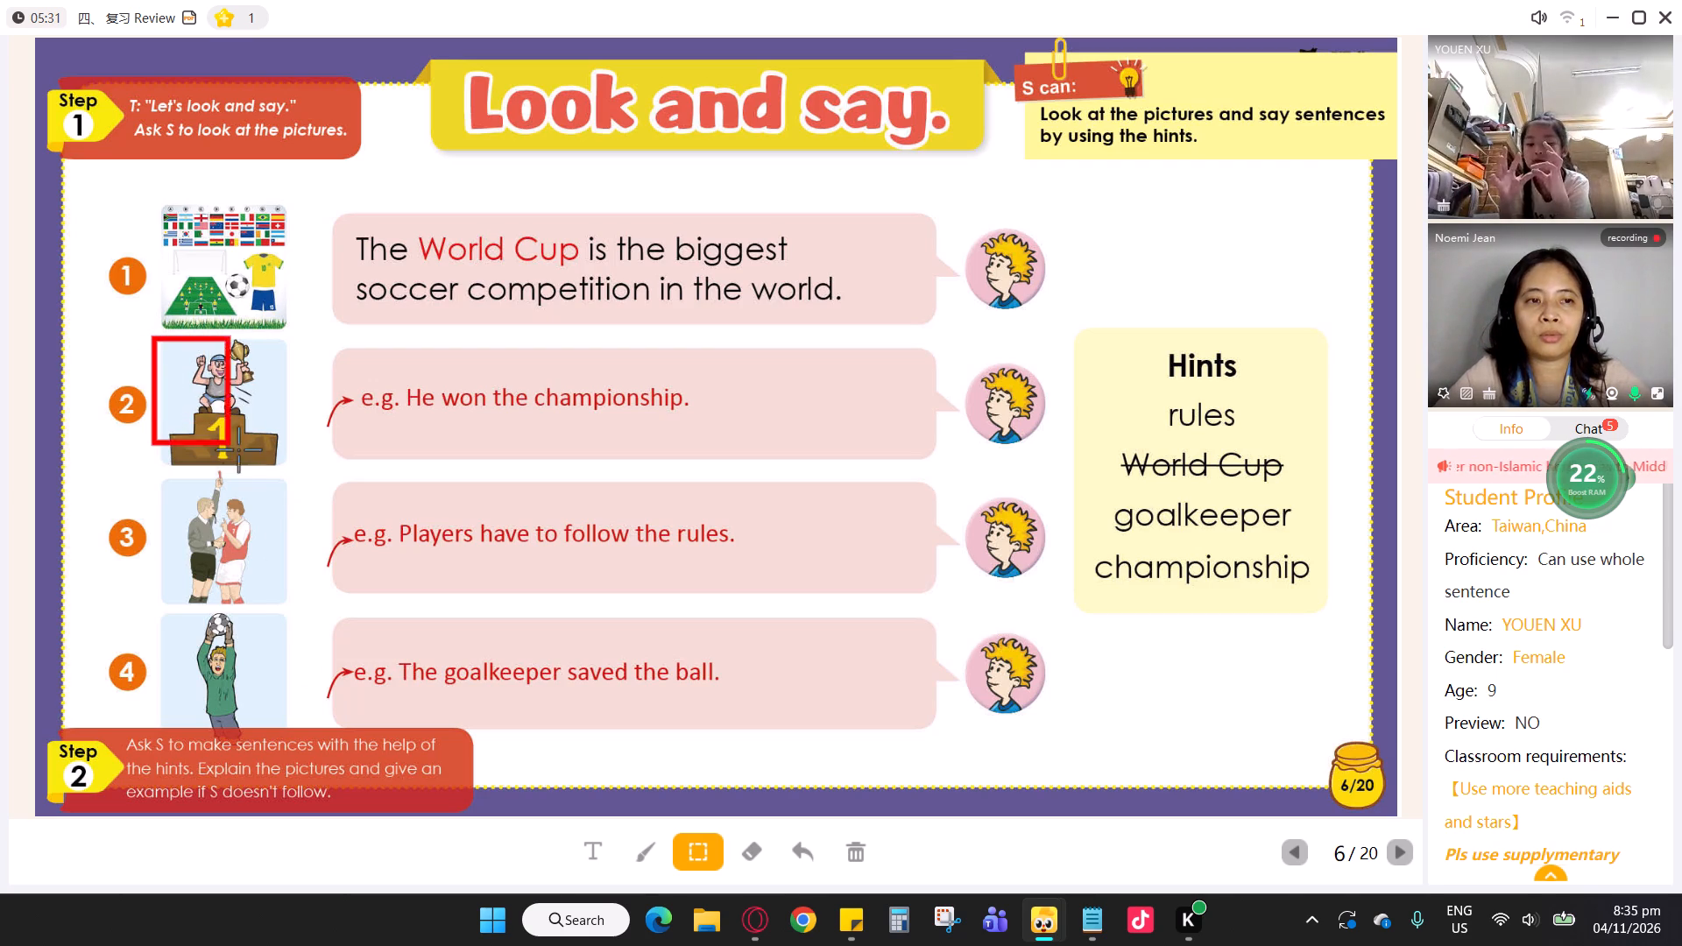
drag(238, 449, 289, 471)
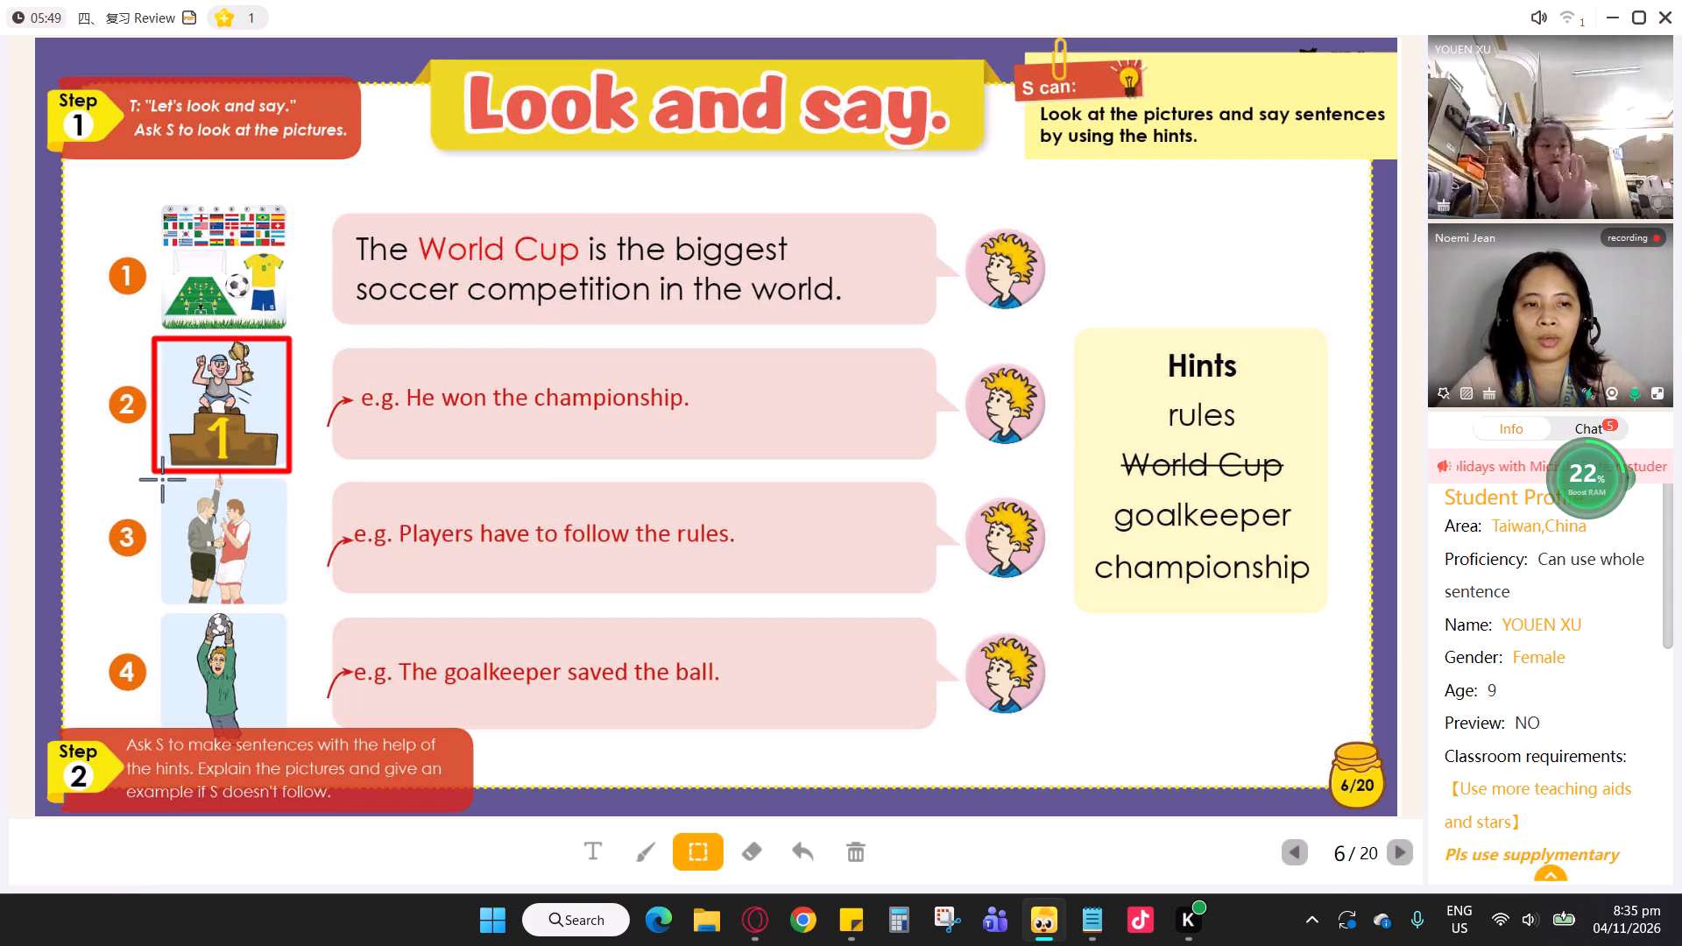
drag(156, 479, 293, 618)
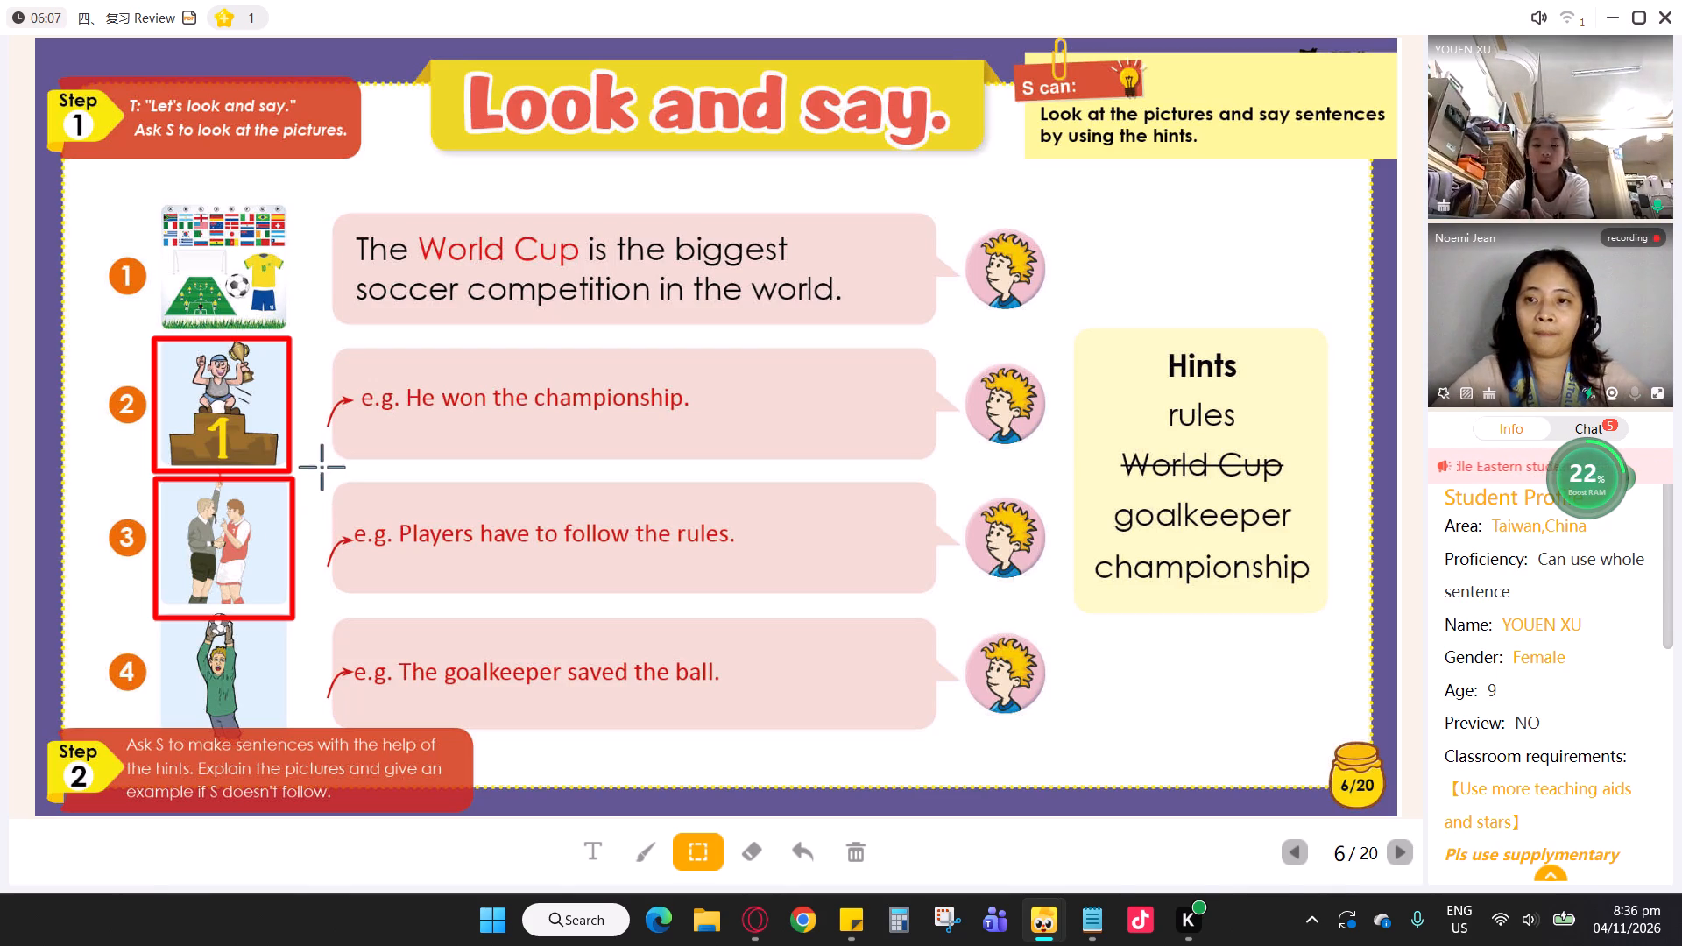
With the brush, underline "rules" in the Hints box and draw a tick at item number 3.
click(644, 850)
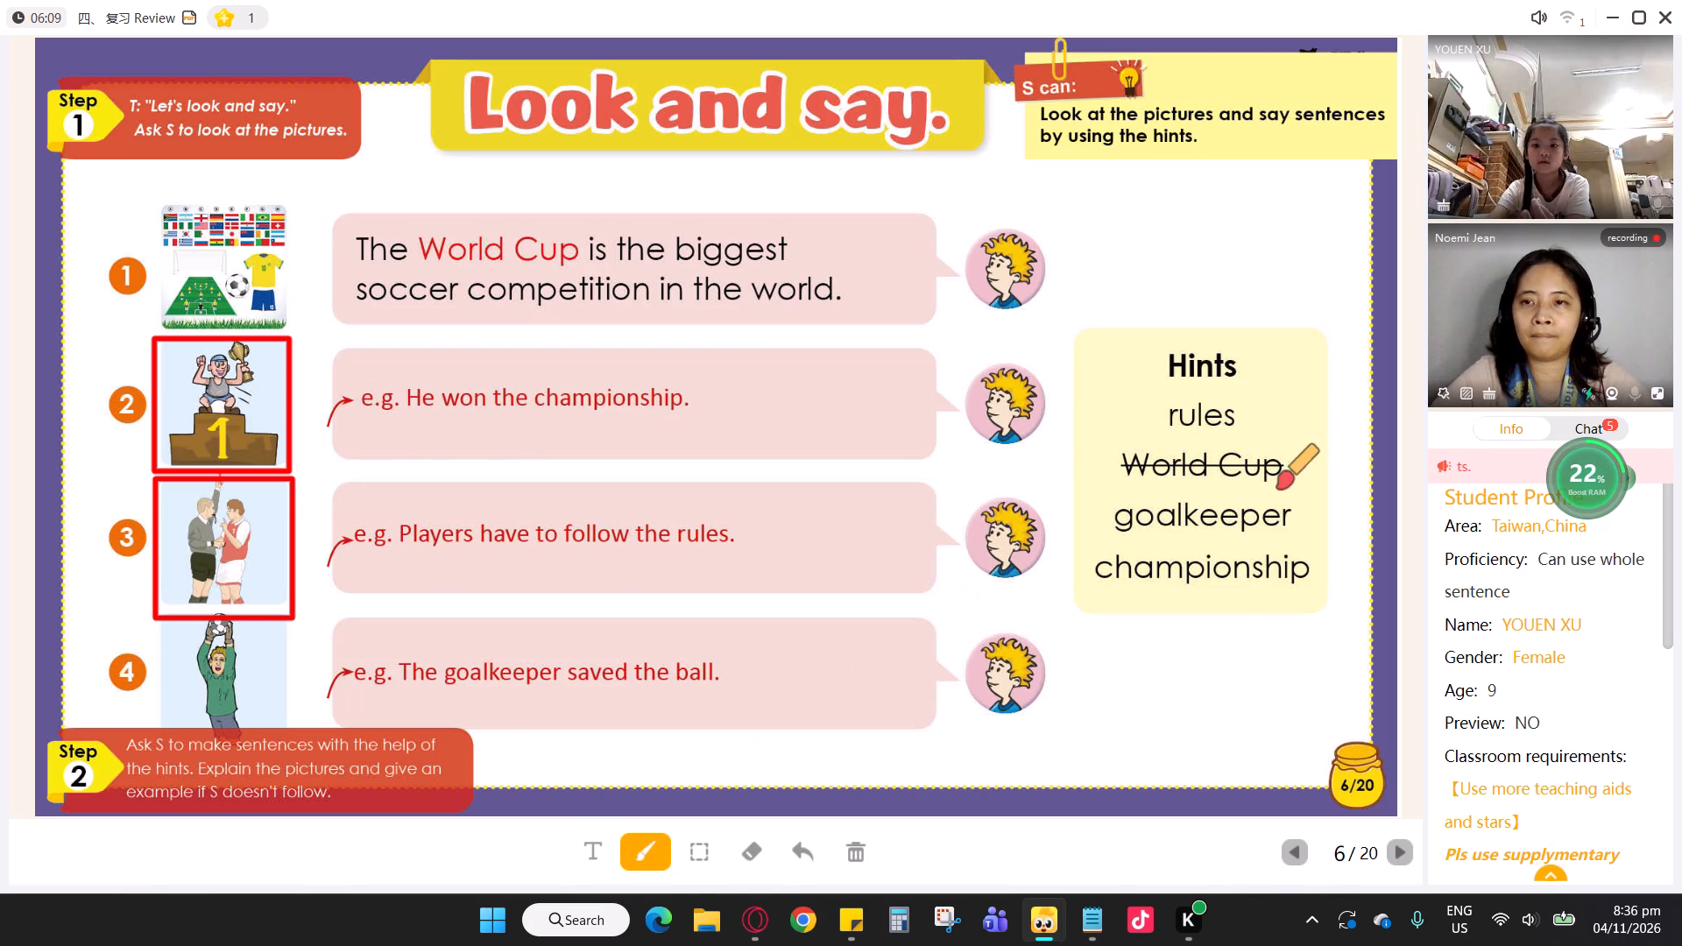
drag(1159, 435, 1159, 434)
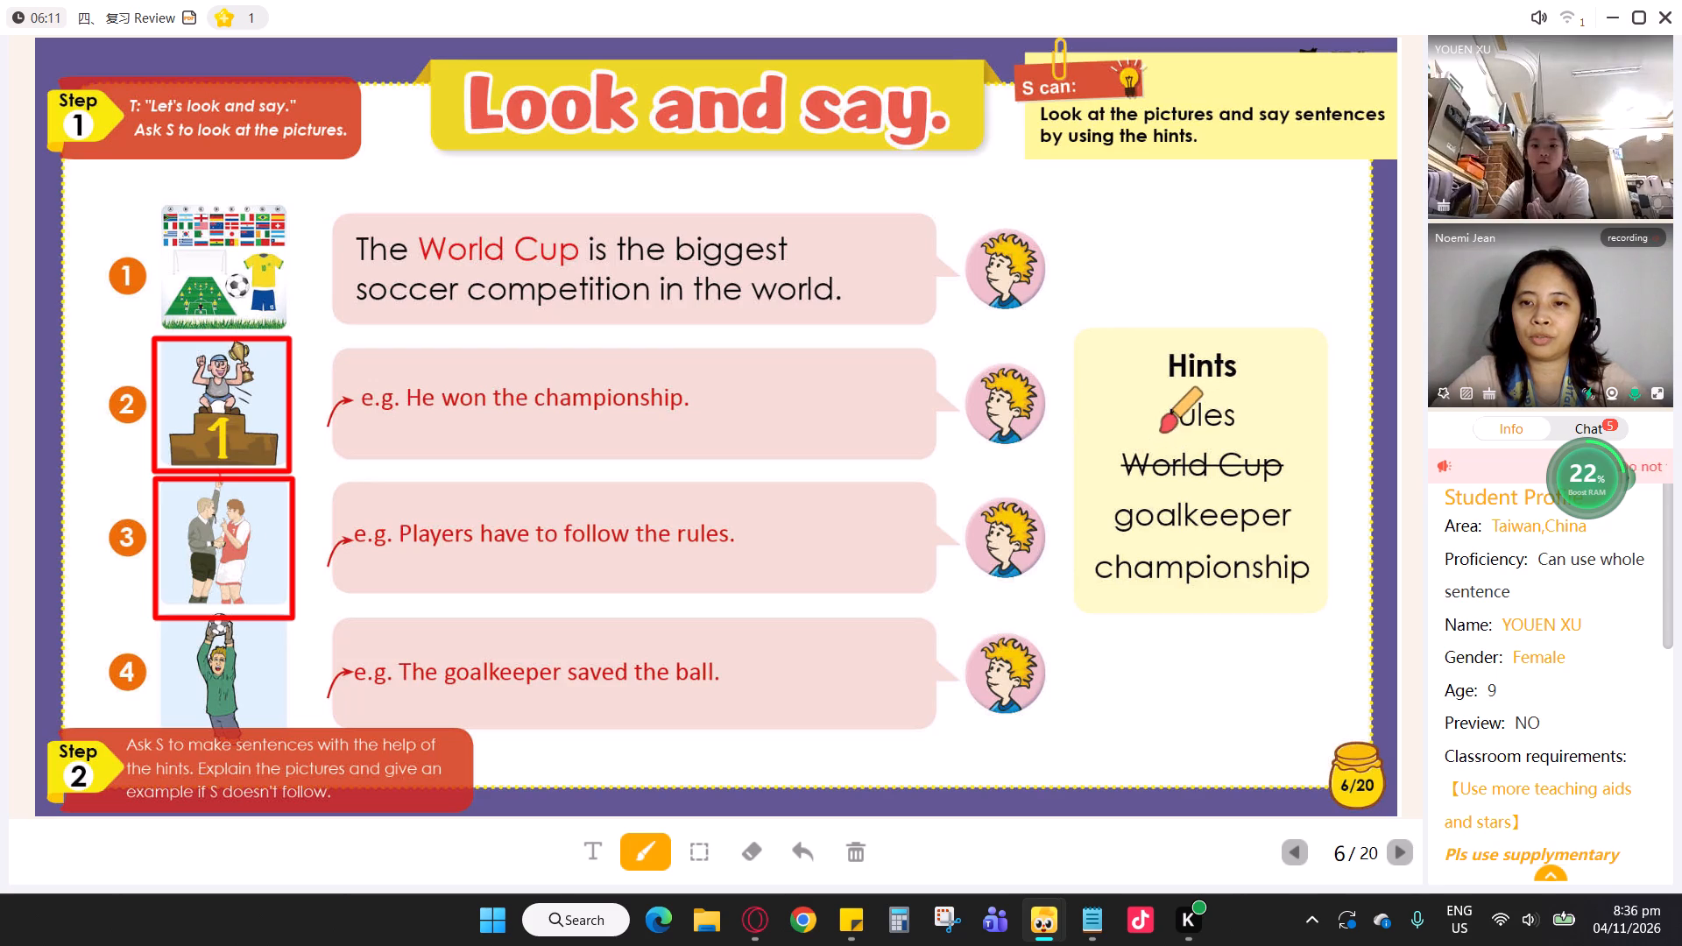
drag(1159, 434, 1236, 436)
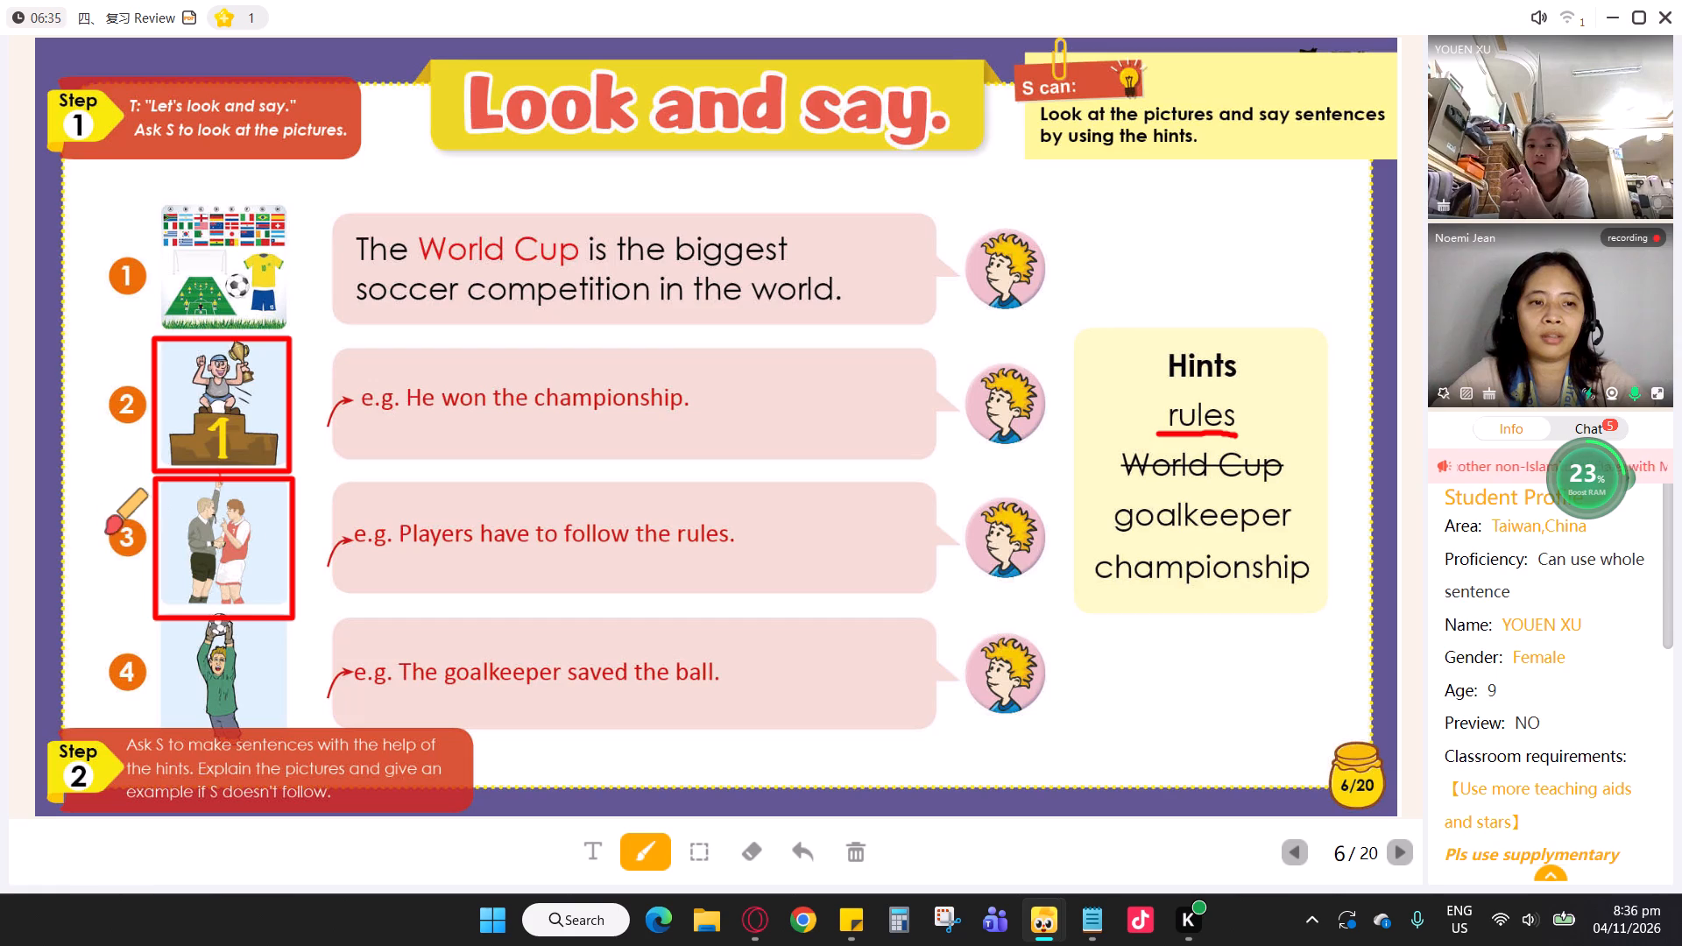
drag(94, 533, 132, 505)
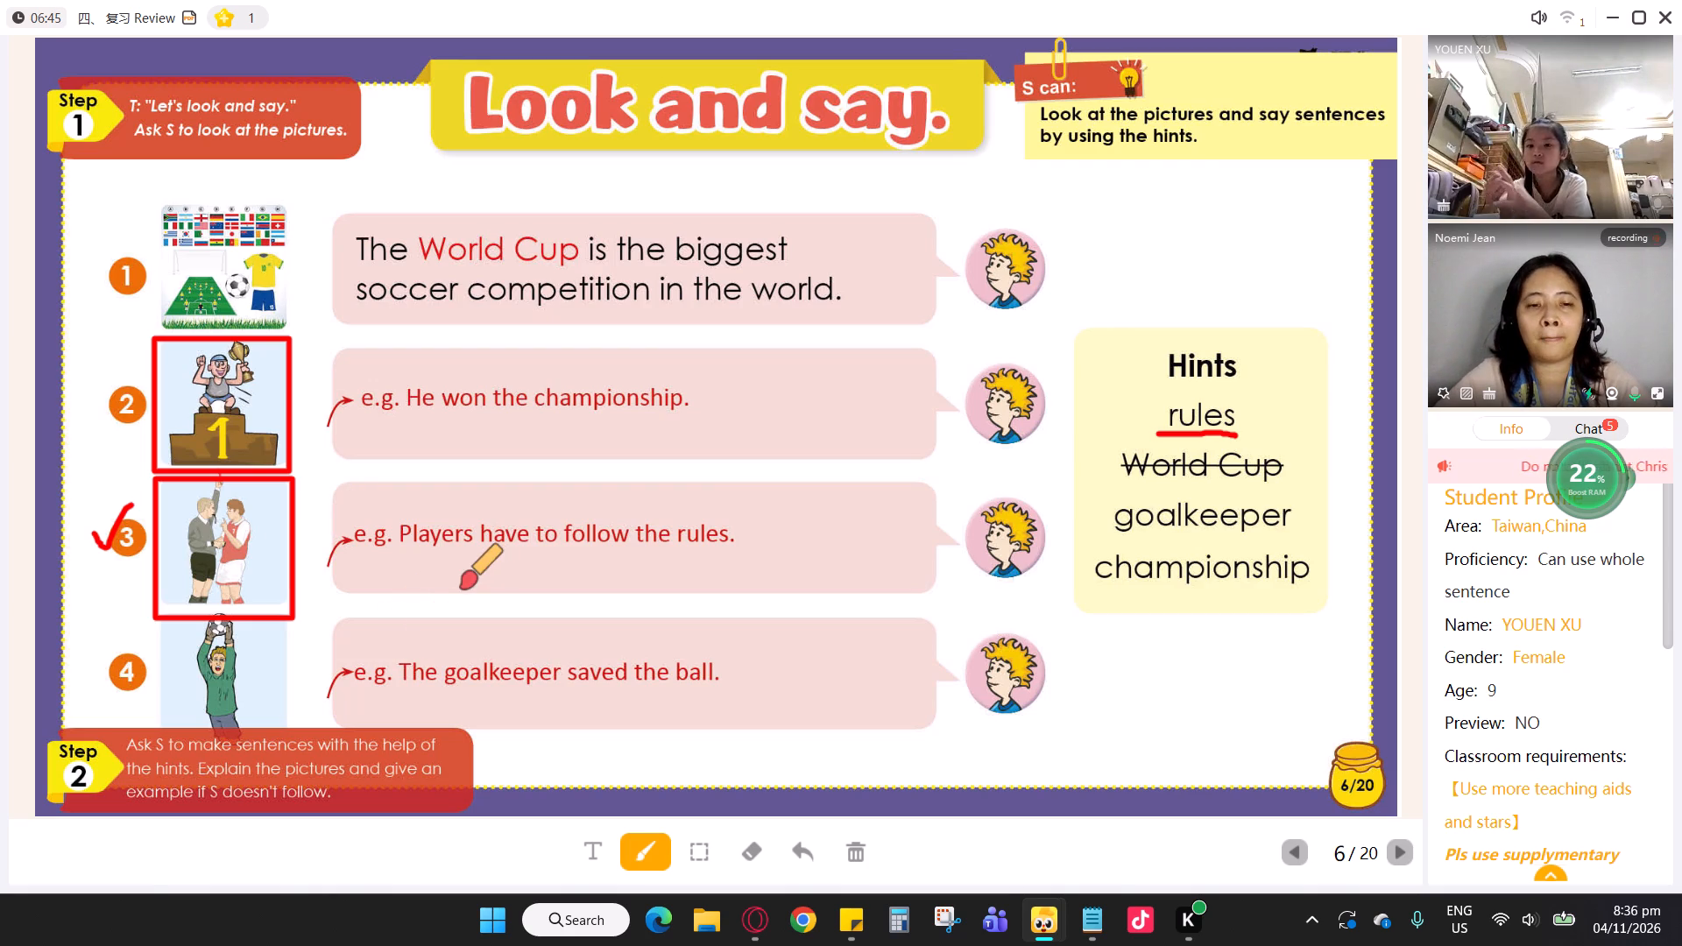
Frame the goalkeeper picture at item 4 with a rectangle.
click(696, 852)
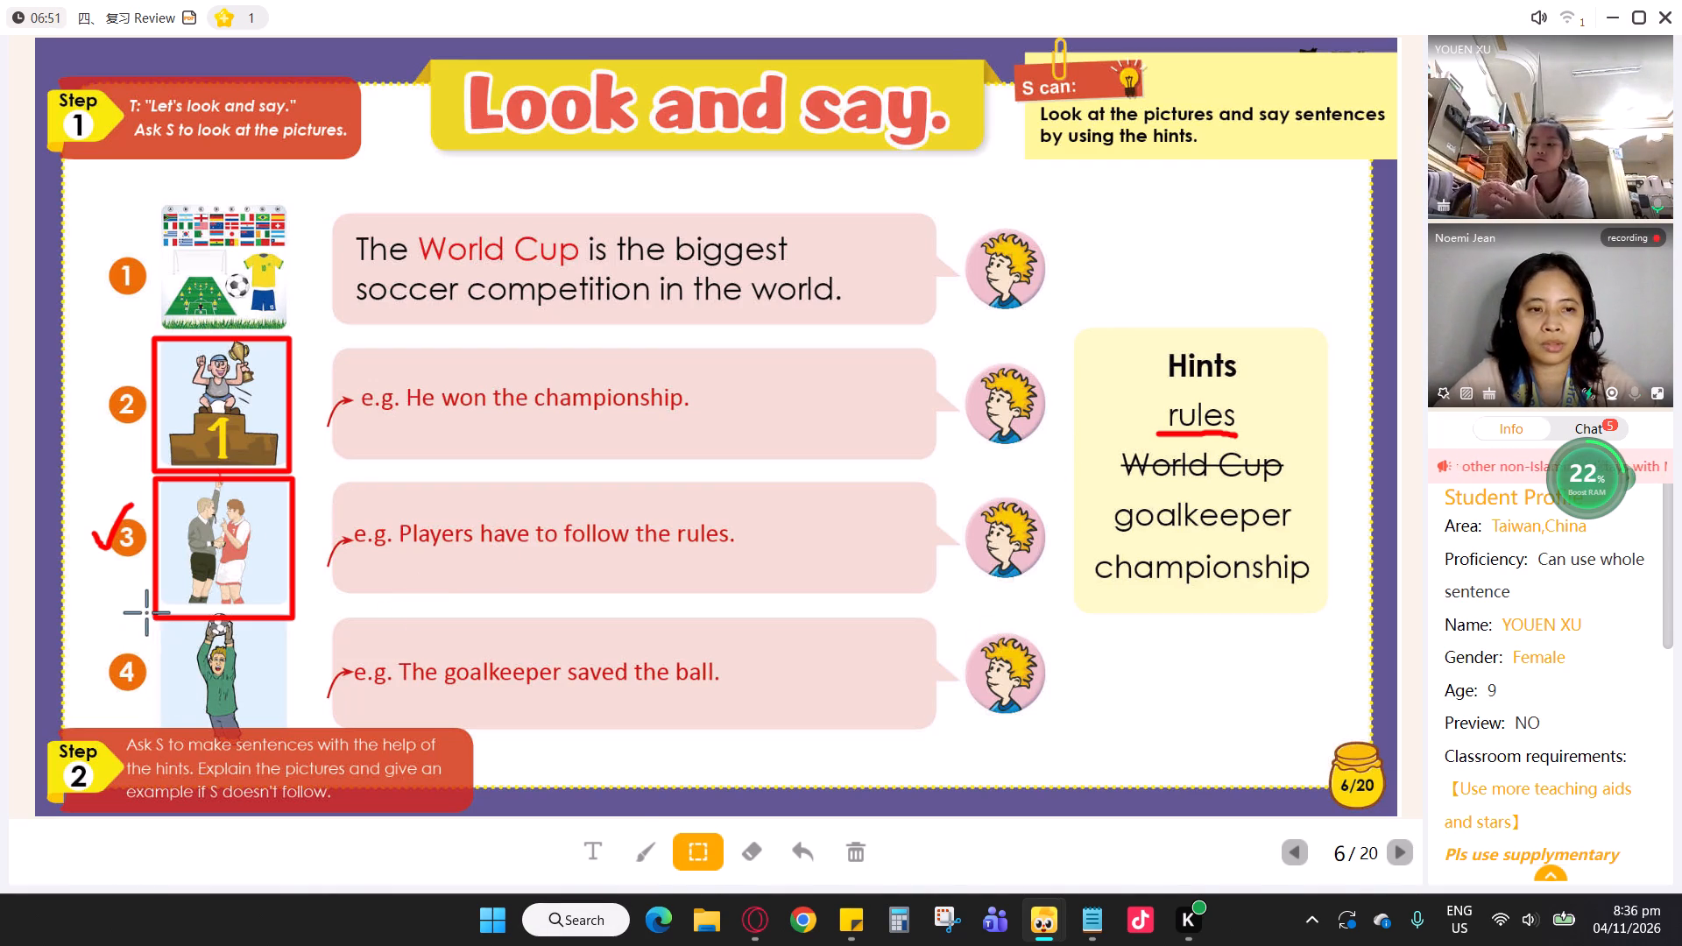
drag(152, 613, 298, 763)
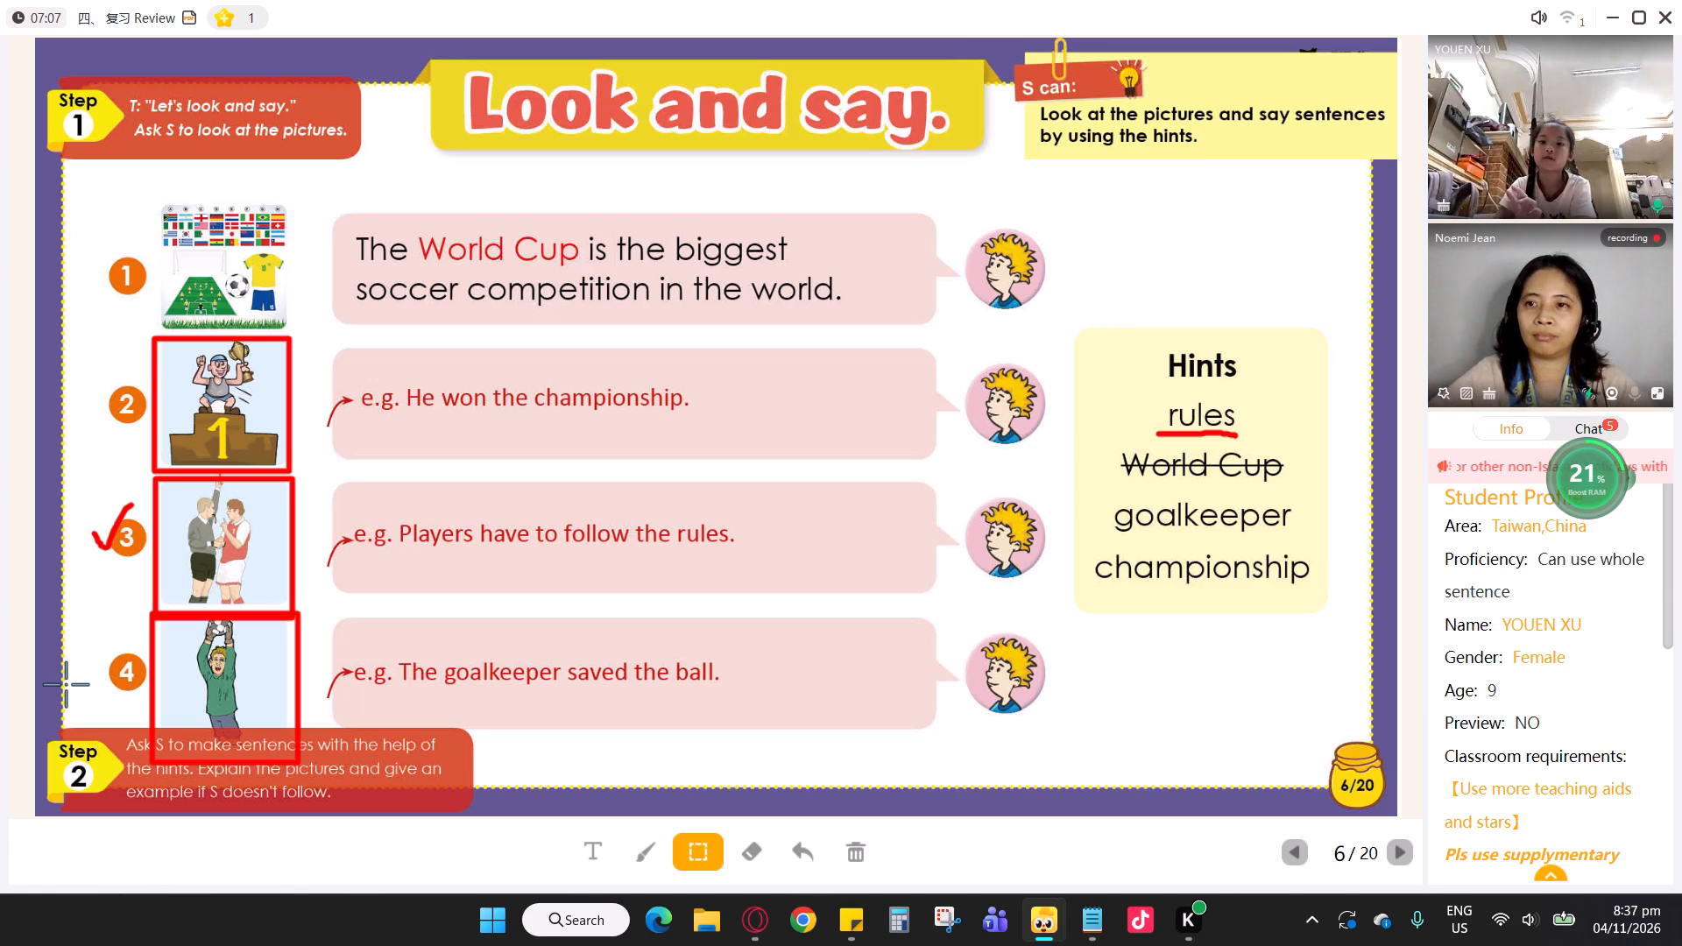
Award the student a star and advance to the Role-play slide, page 7.
click(223, 13)
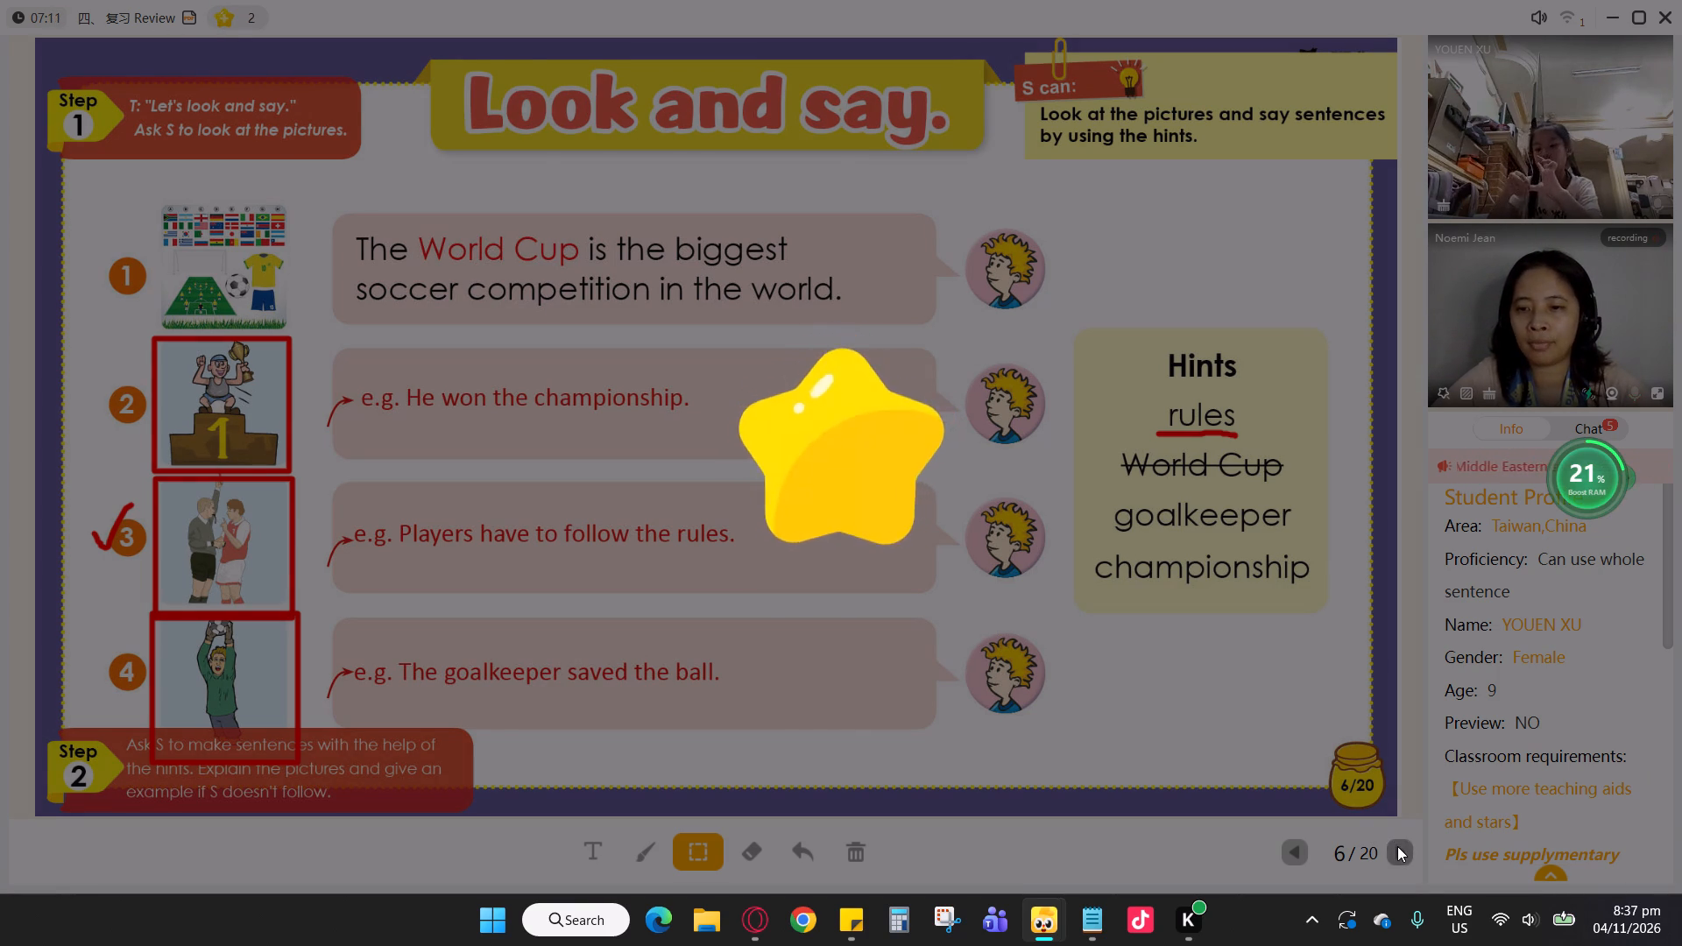
click(1397, 847)
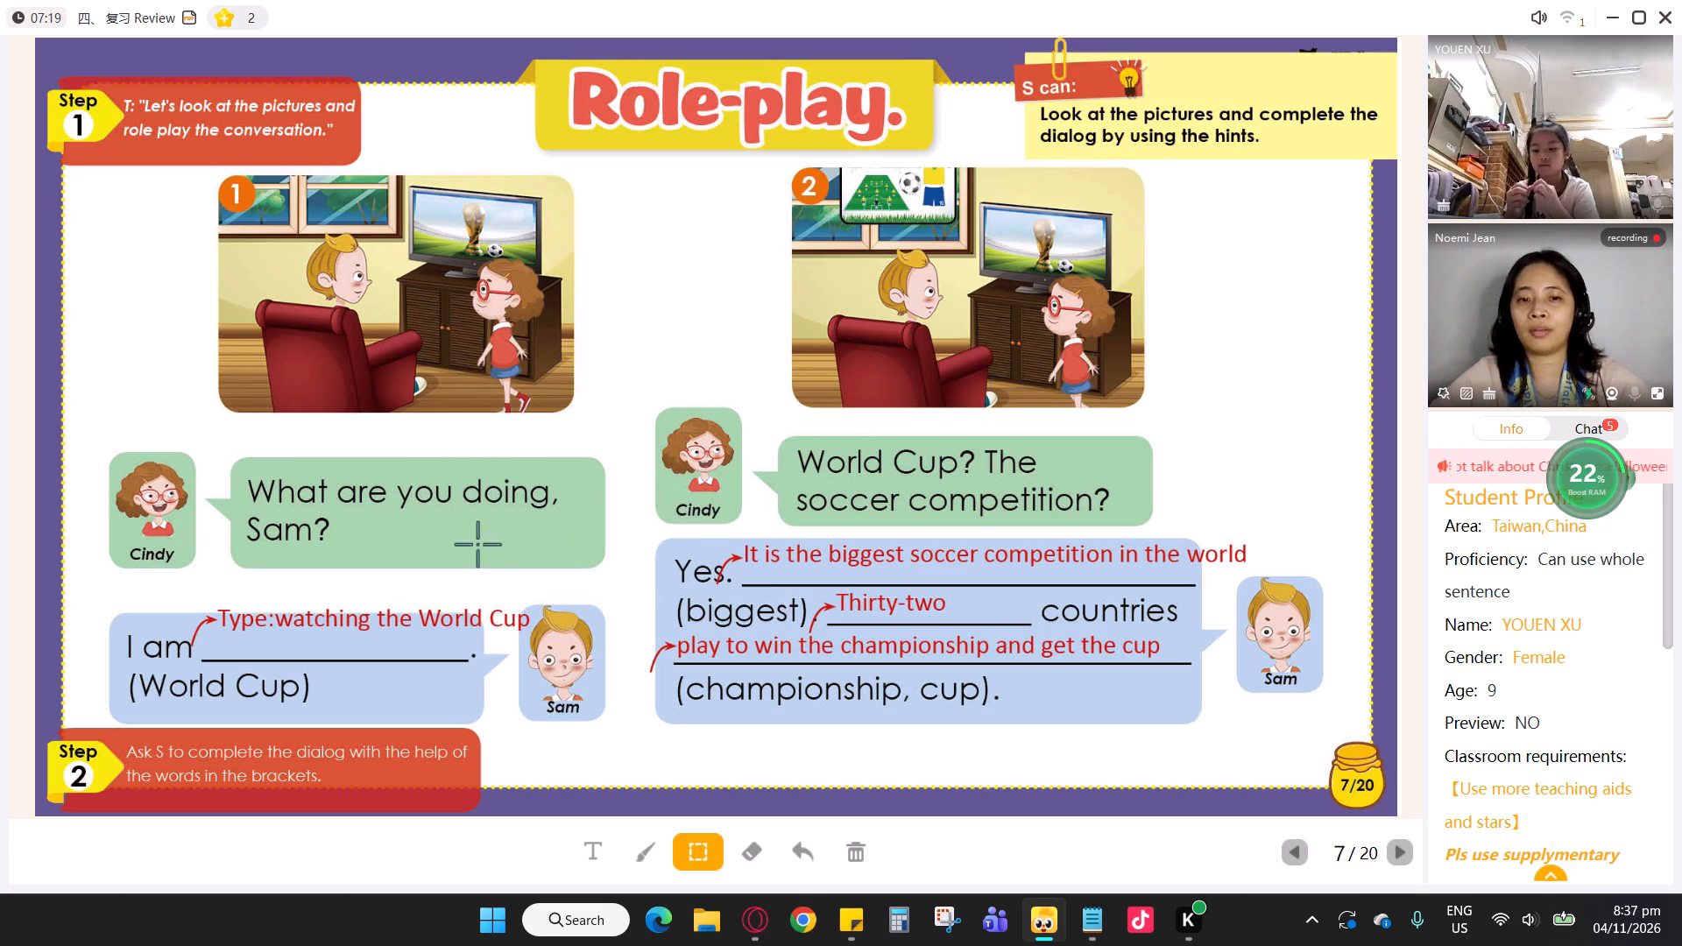
Draw rectangles around picture 1 and around Sam's "I am ... (World Cup)" reply below it.
drag(212, 175, 312, 261)
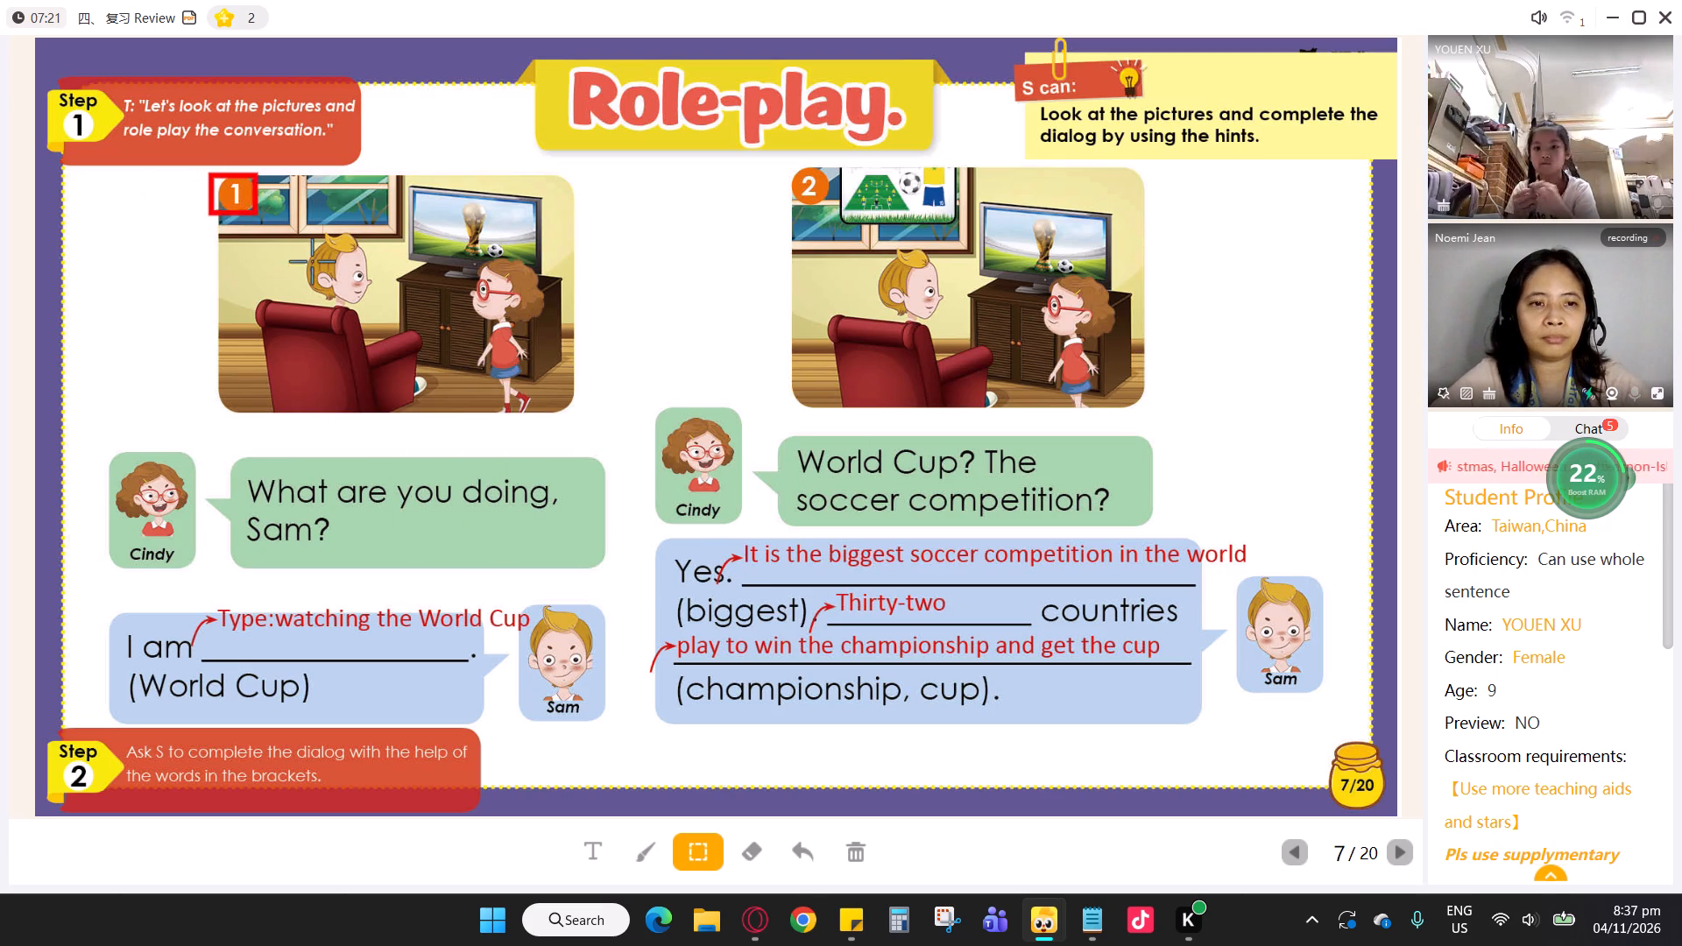
drag(312, 261, 586, 418)
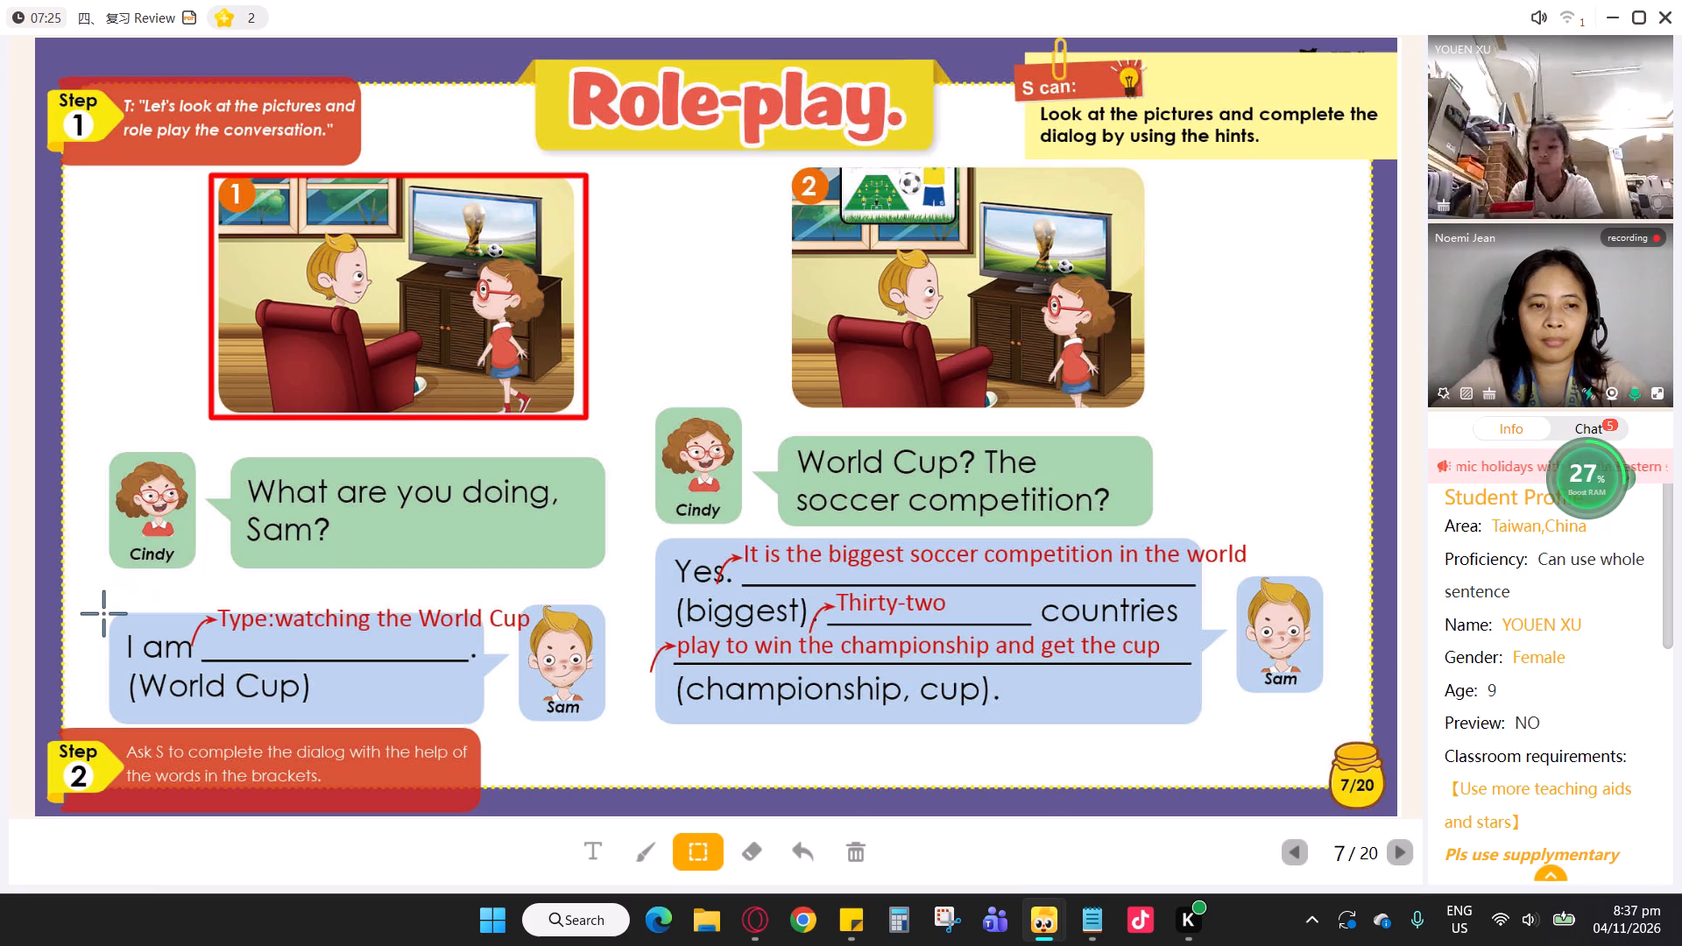
drag(111, 612, 497, 724)
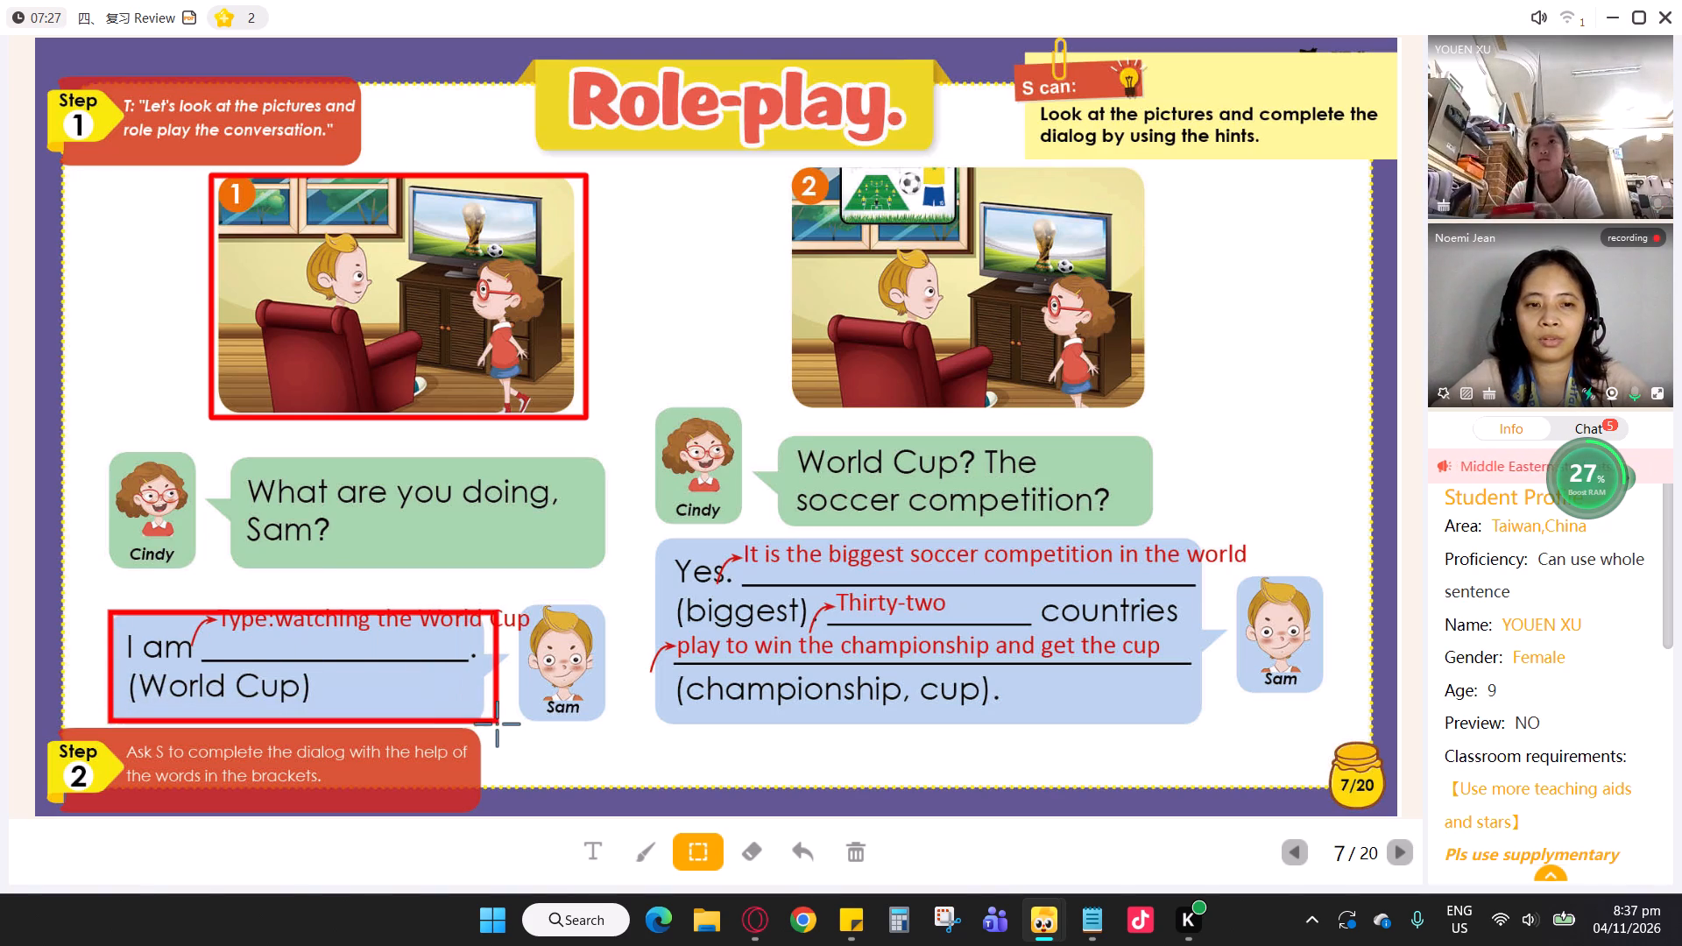
drag(497, 724, 495, 730)
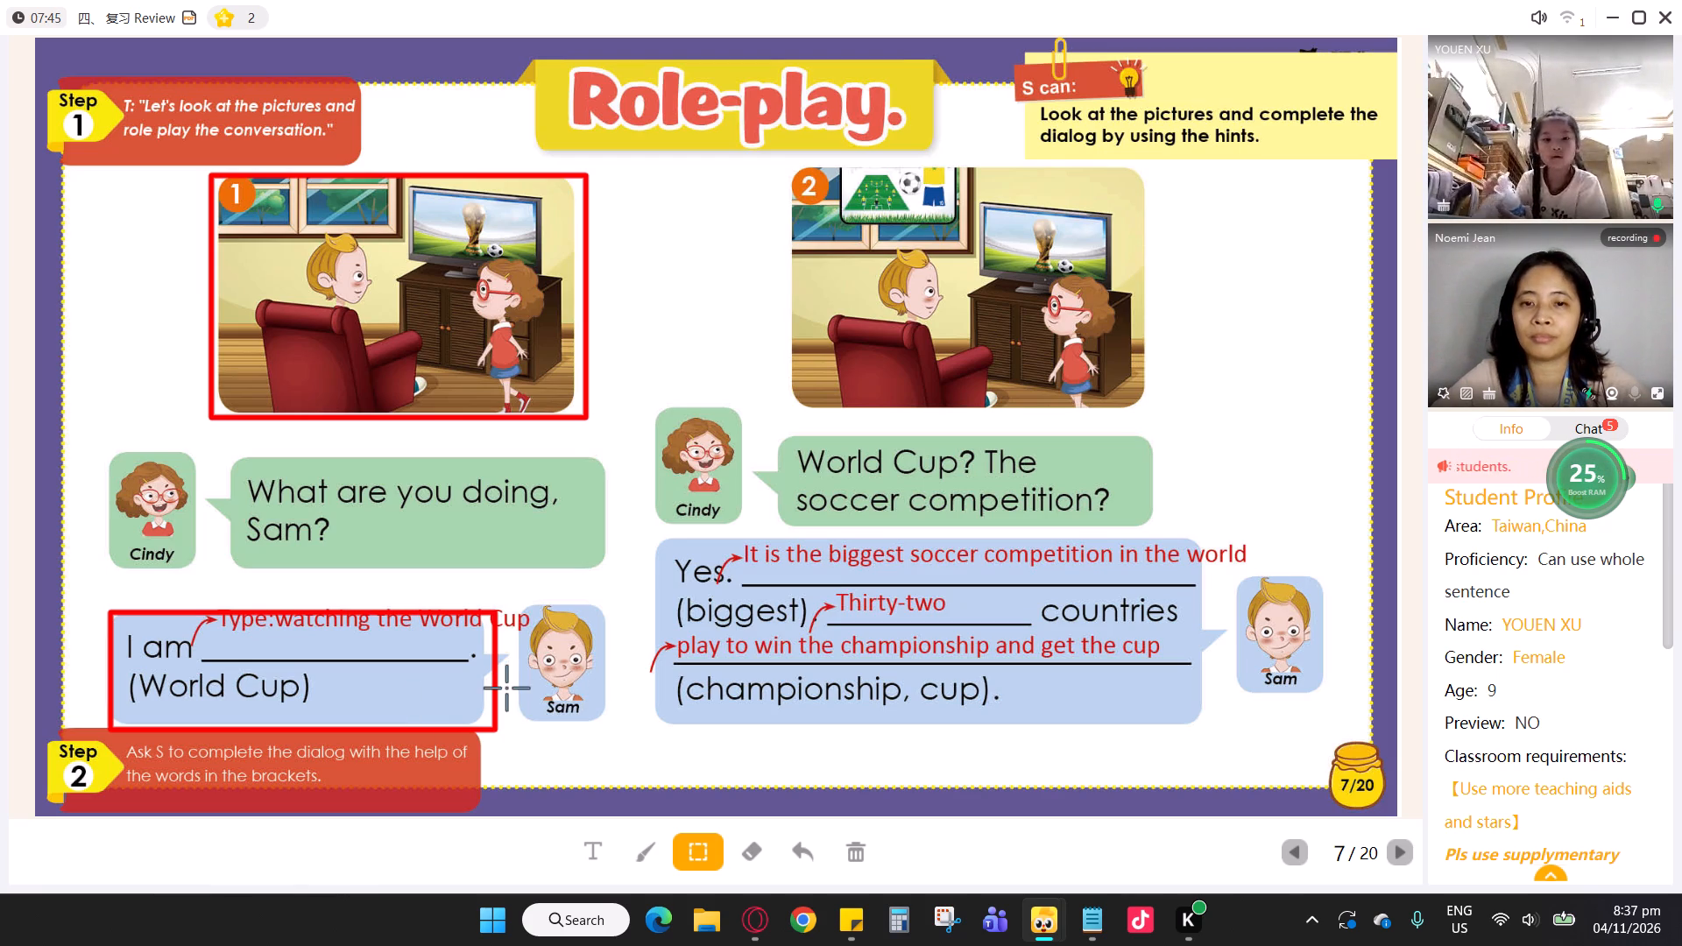
Draw a rectangle around Cindy's speech bubble "World Cup? The soccer competition?" under picture 2.
drag(778, 432, 1170, 548)
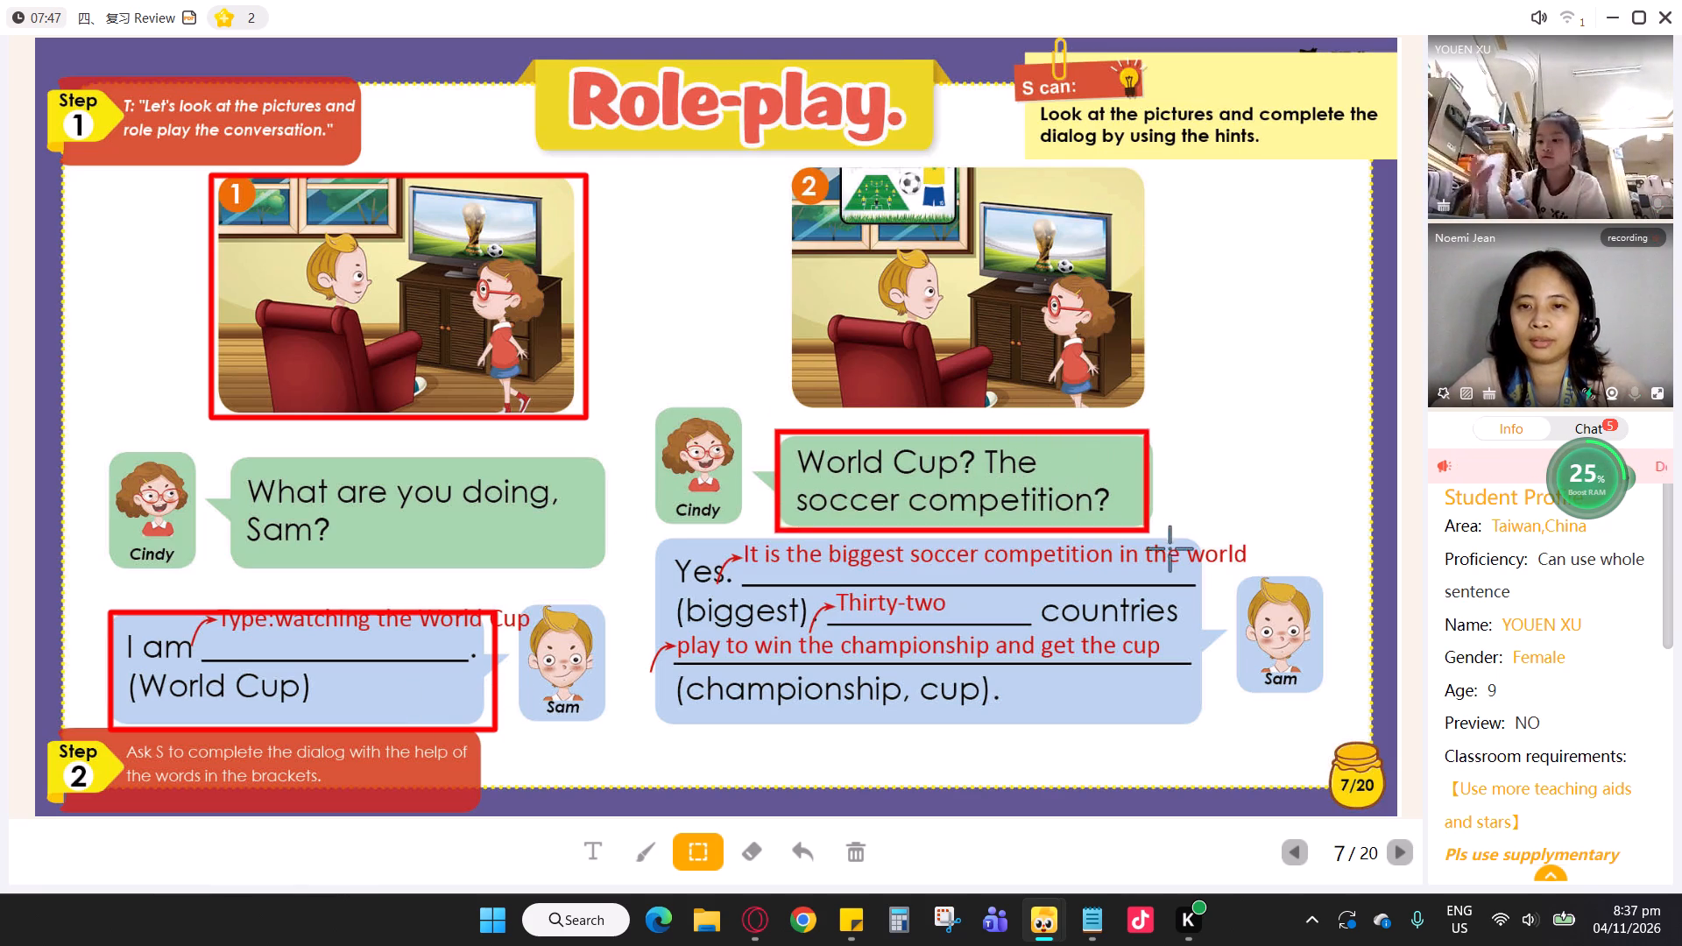
drag(1170, 548, 1168, 534)
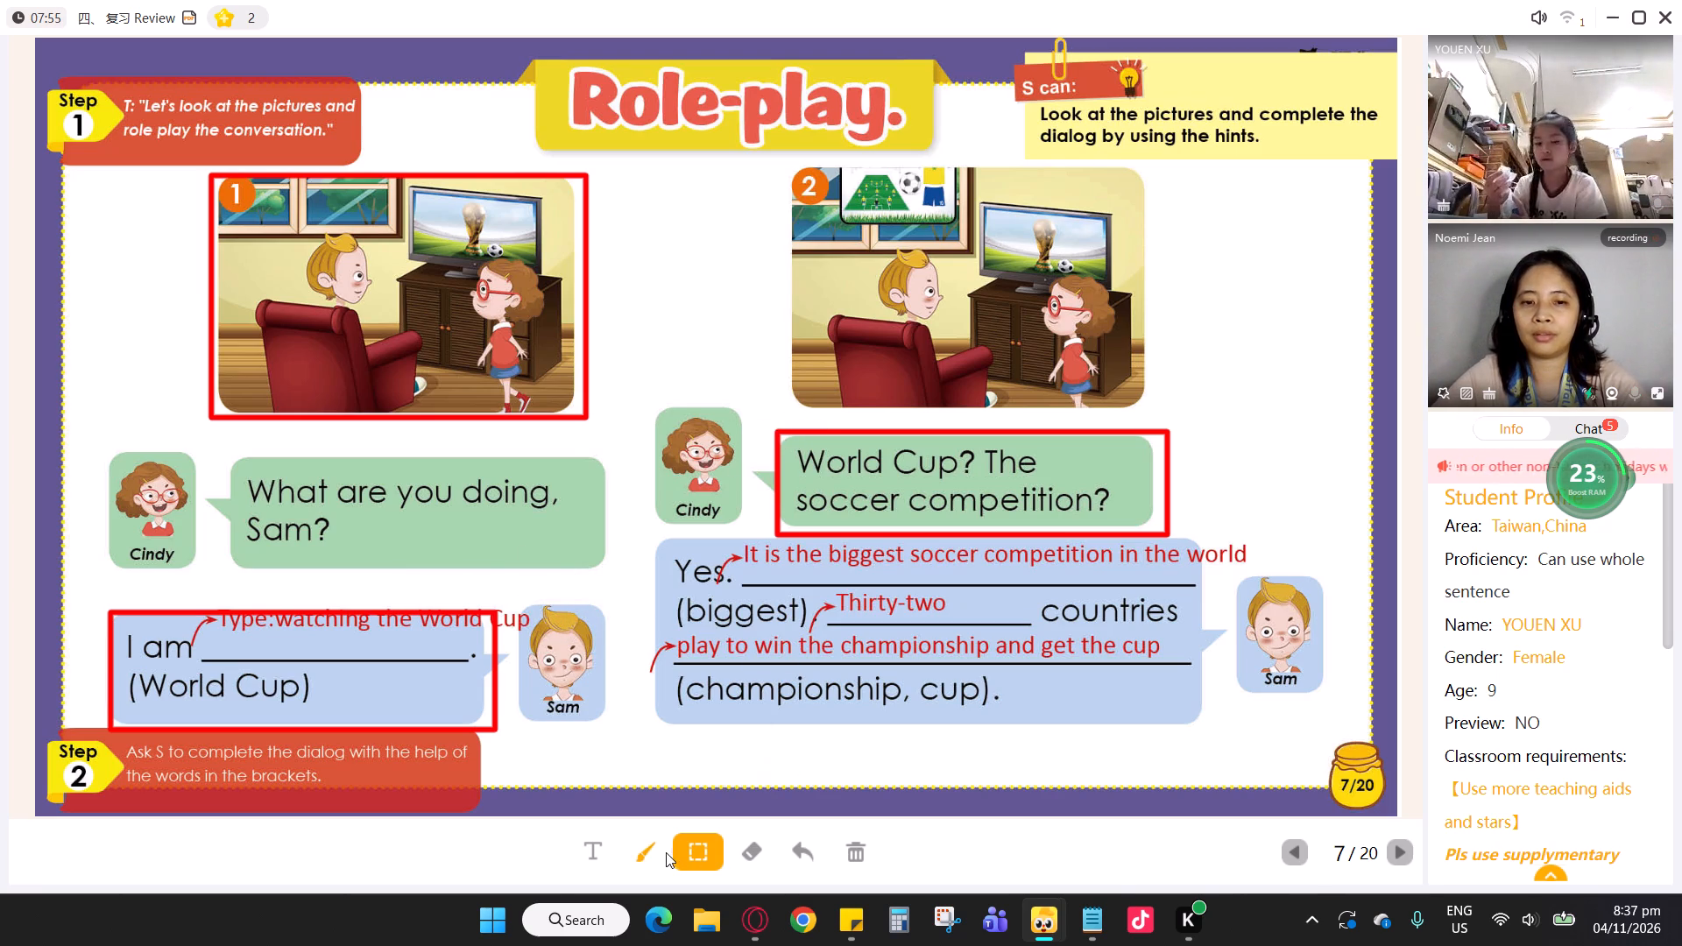
Draw brush ticks beside Cindy's portrait and at Sam's "Yes" reply in the picture 2 dialog.
click(644, 851)
drag(617, 448, 696, 385)
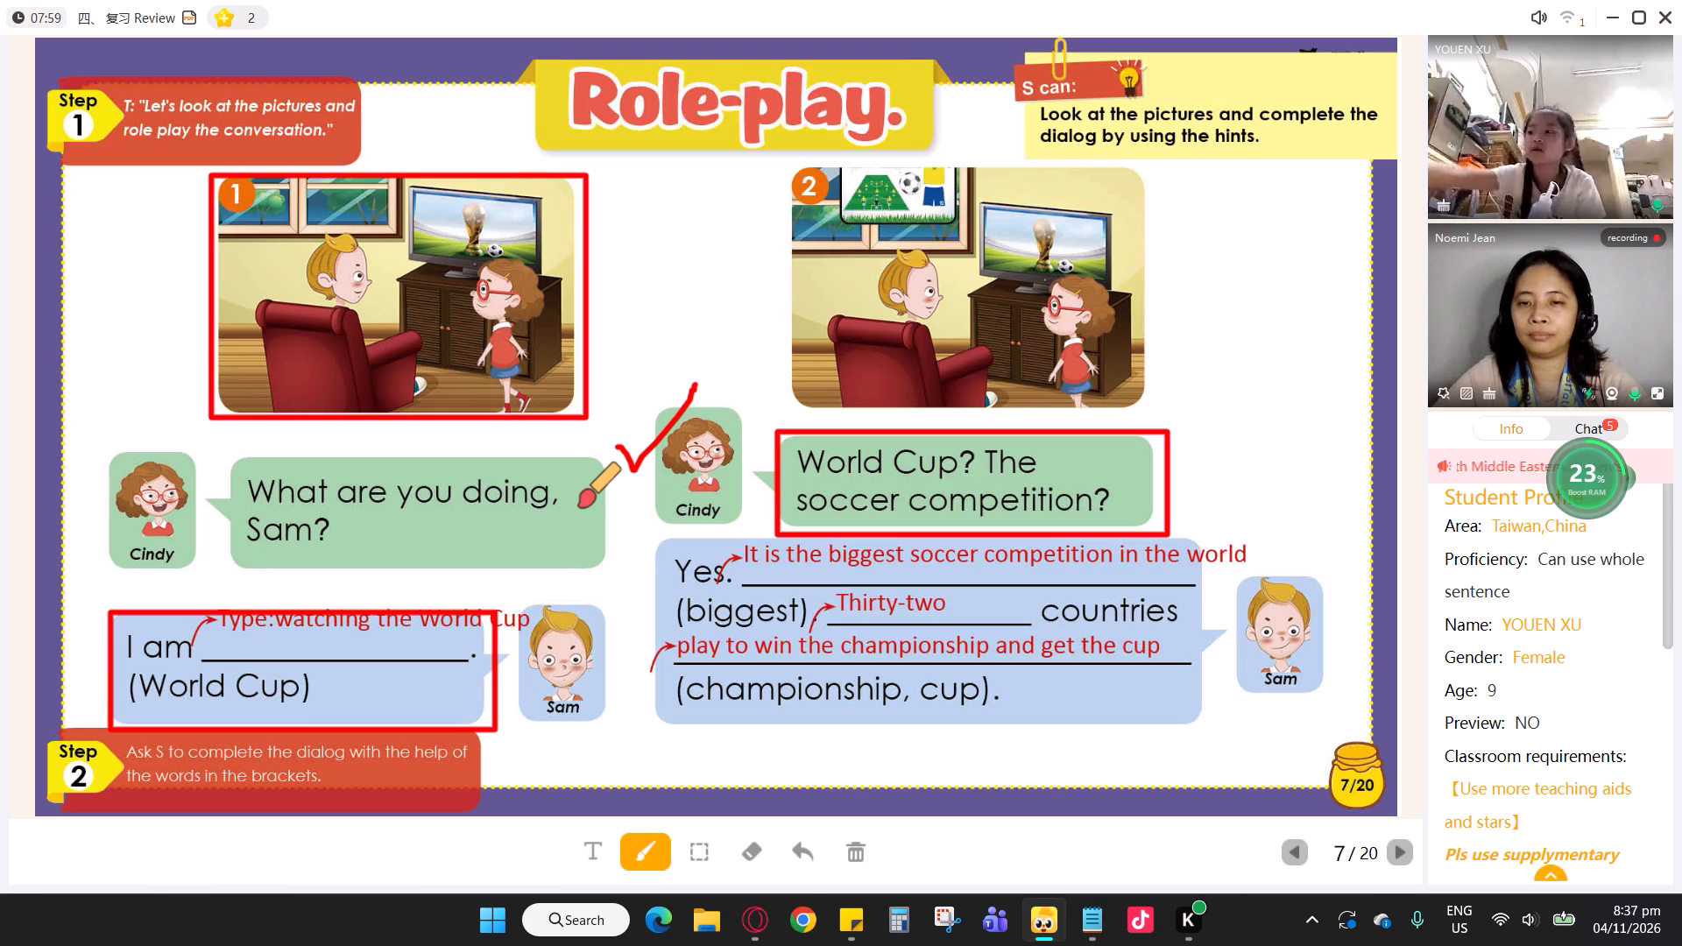
drag(640, 561, 696, 525)
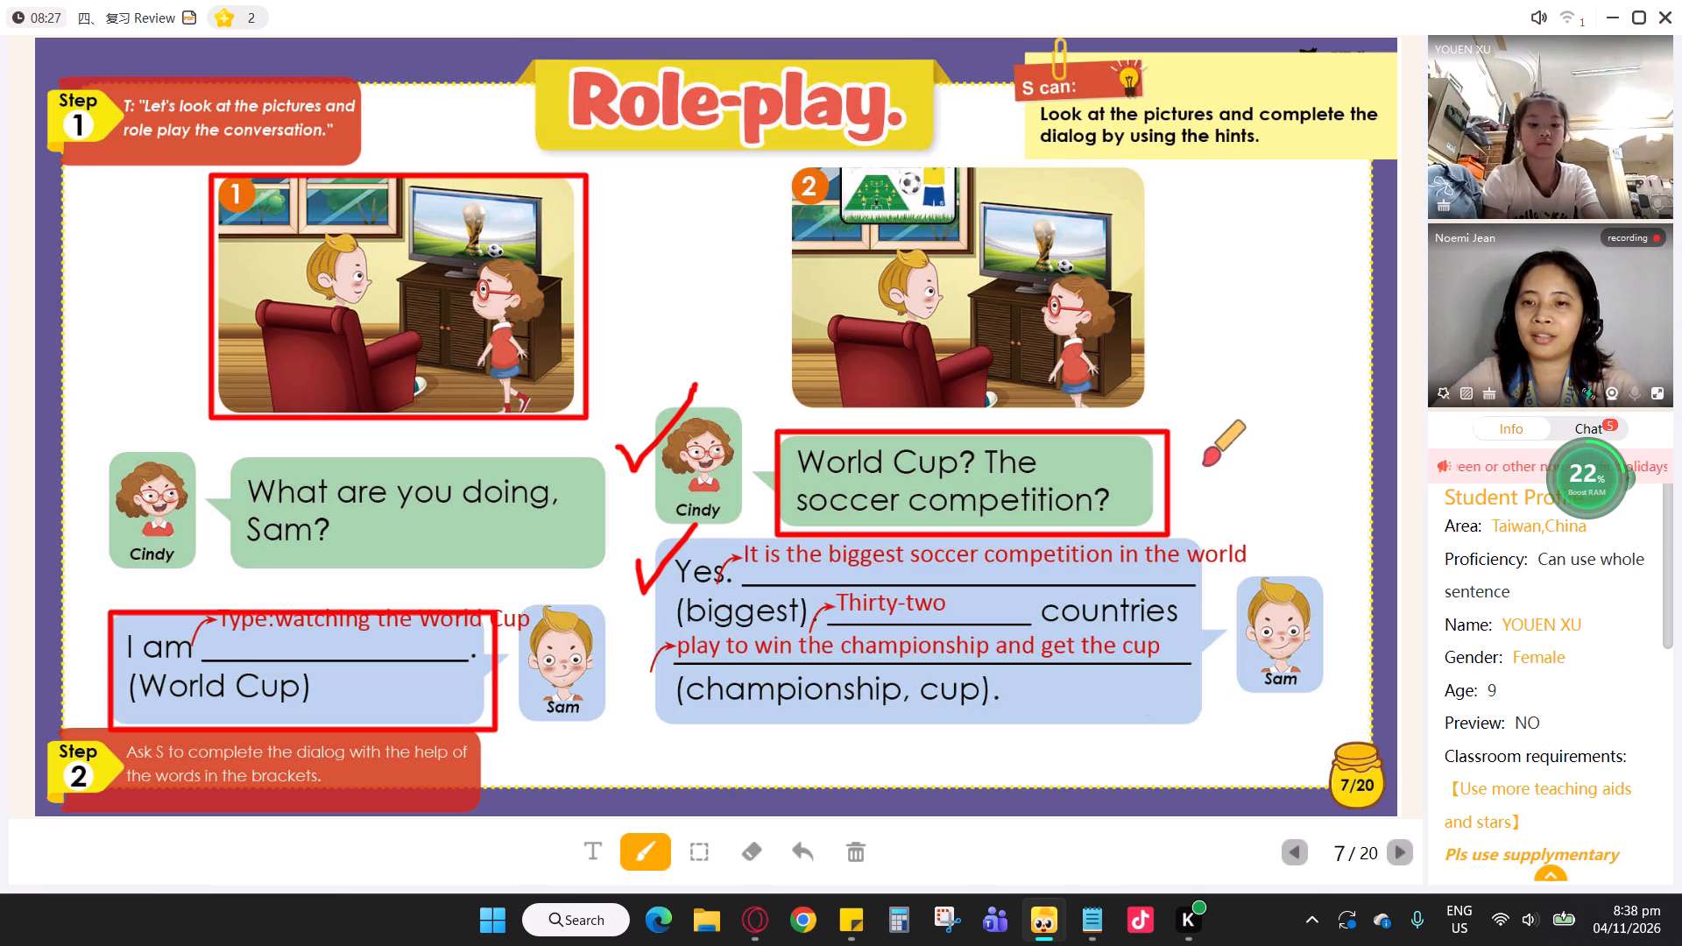
Handwrite the number 32 beside Cindy's World Cup bubble with the brush and underline it twice.
drag(1200, 456, 1227, 469)
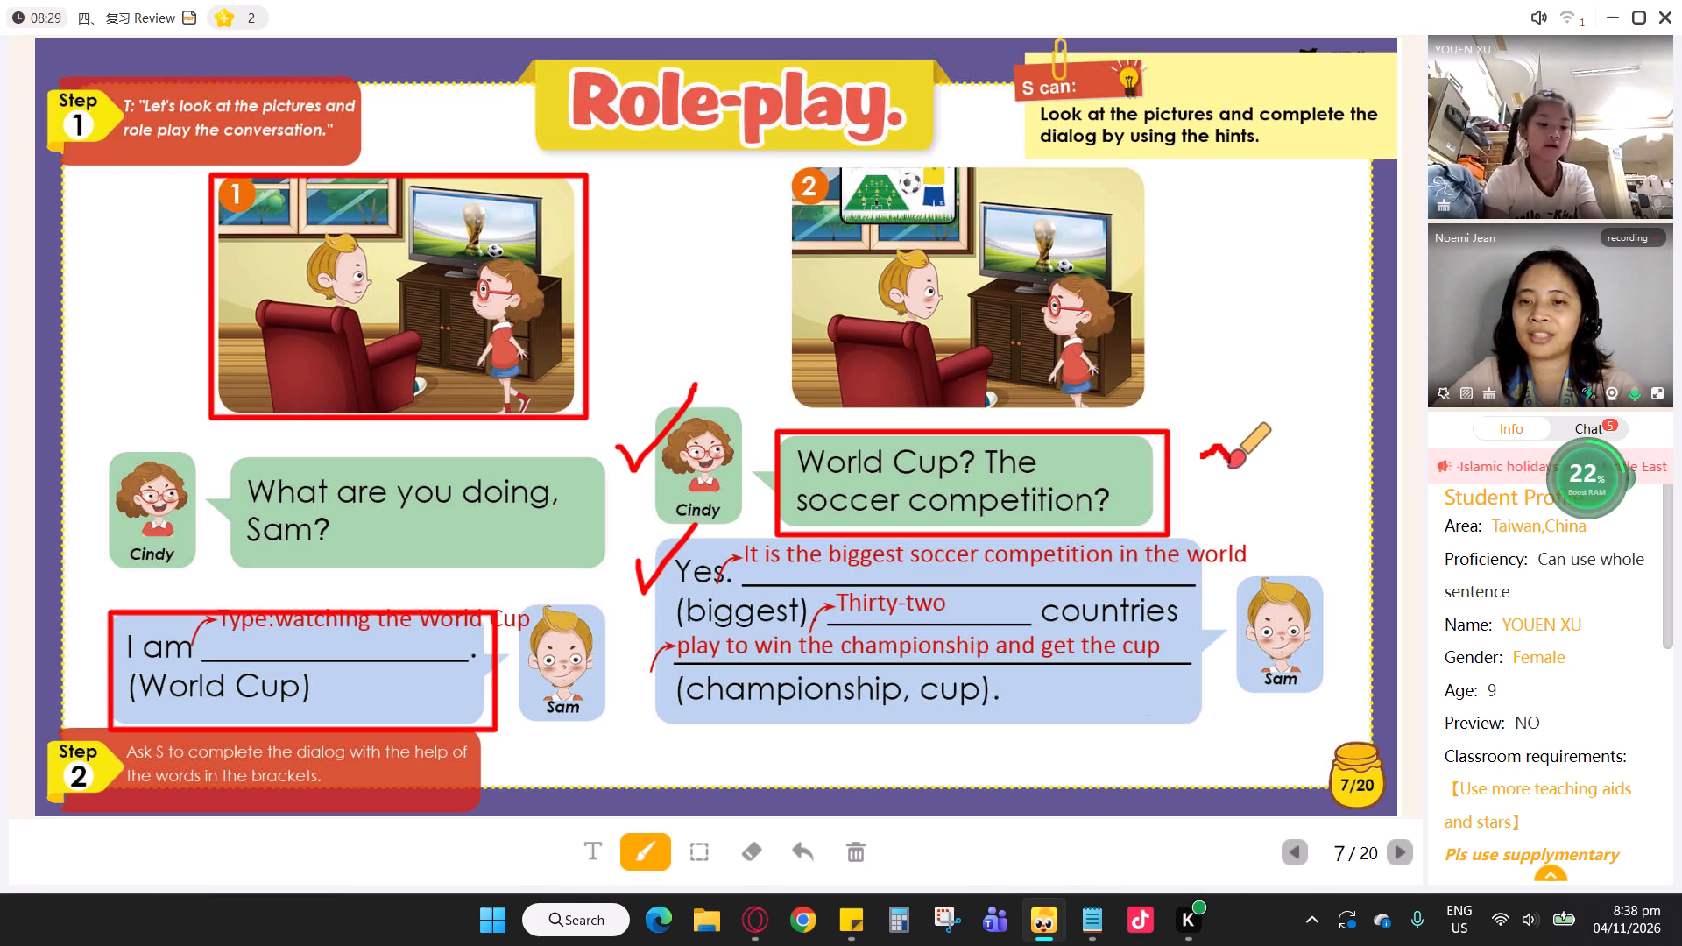
drag(1227, 469, 1211, 512)
drag(1256, 472, 1299, 477)
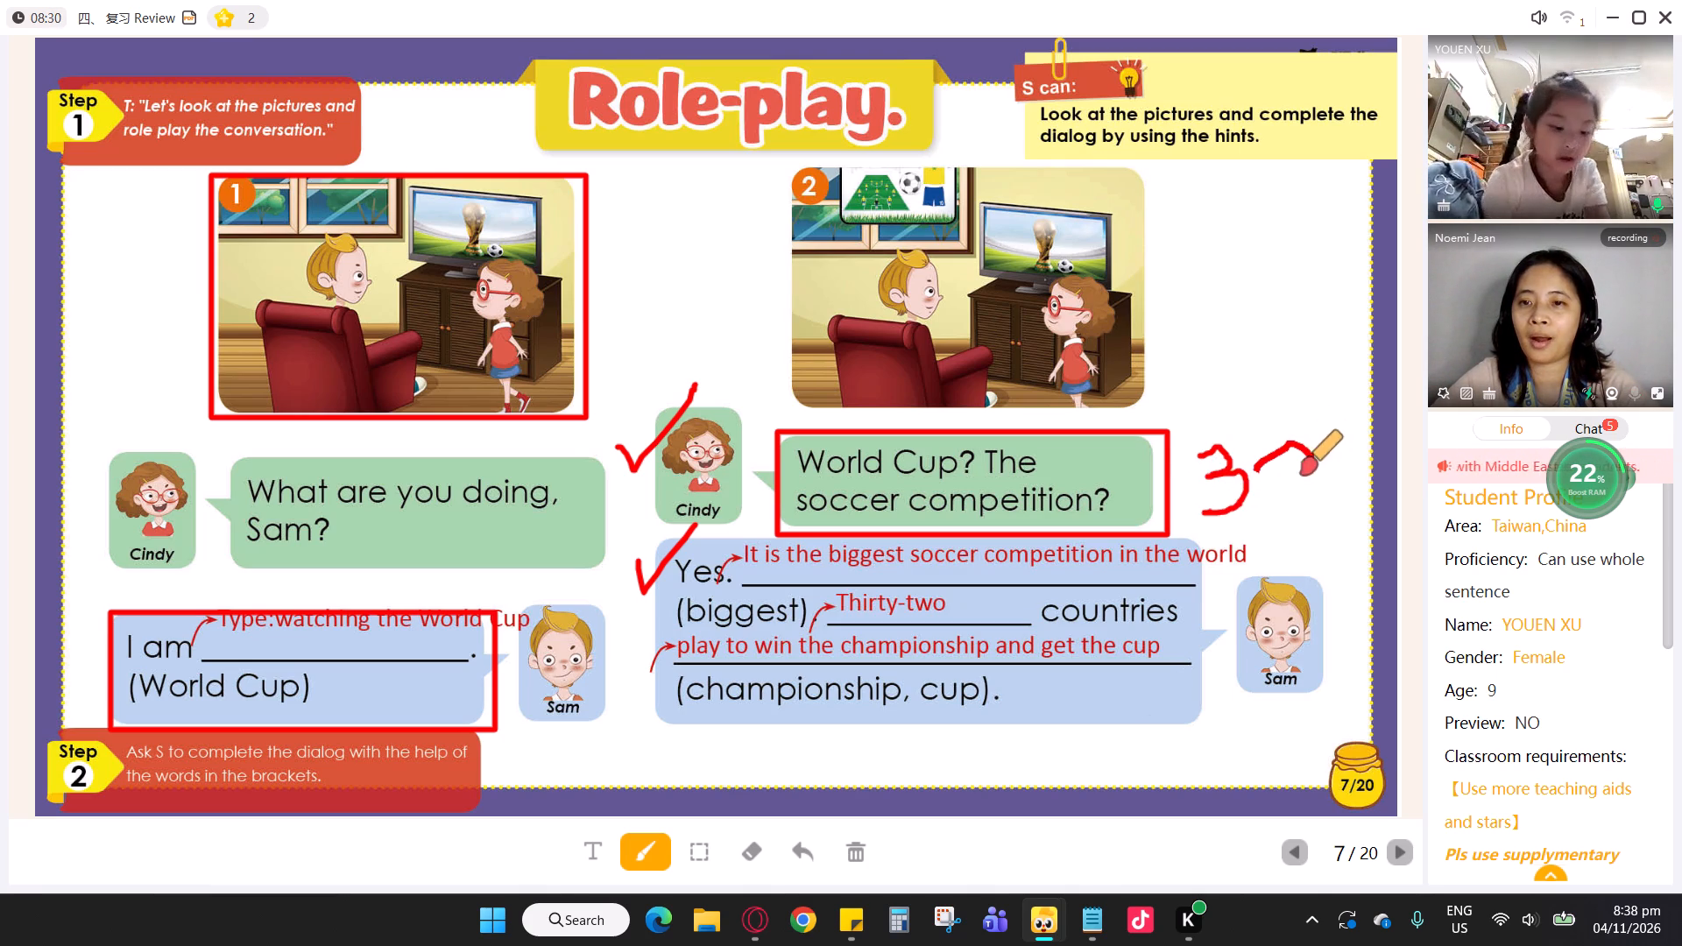
drag(1299, 477, 1323, 512)
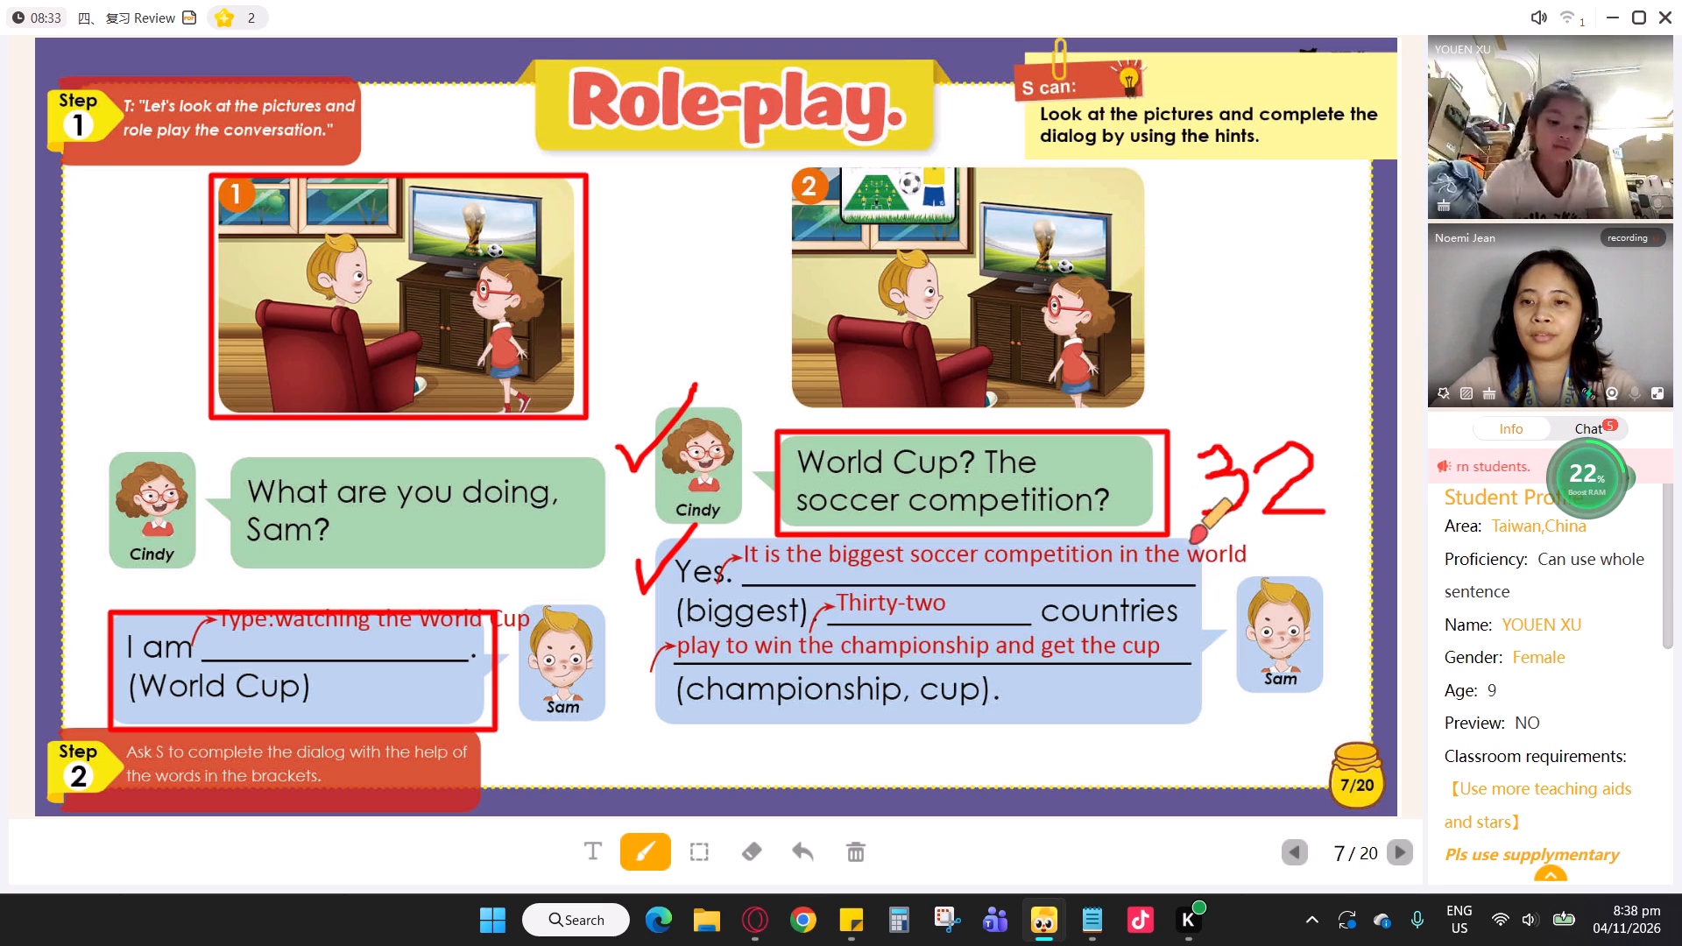
drag(1205, 539, 1299, 541)
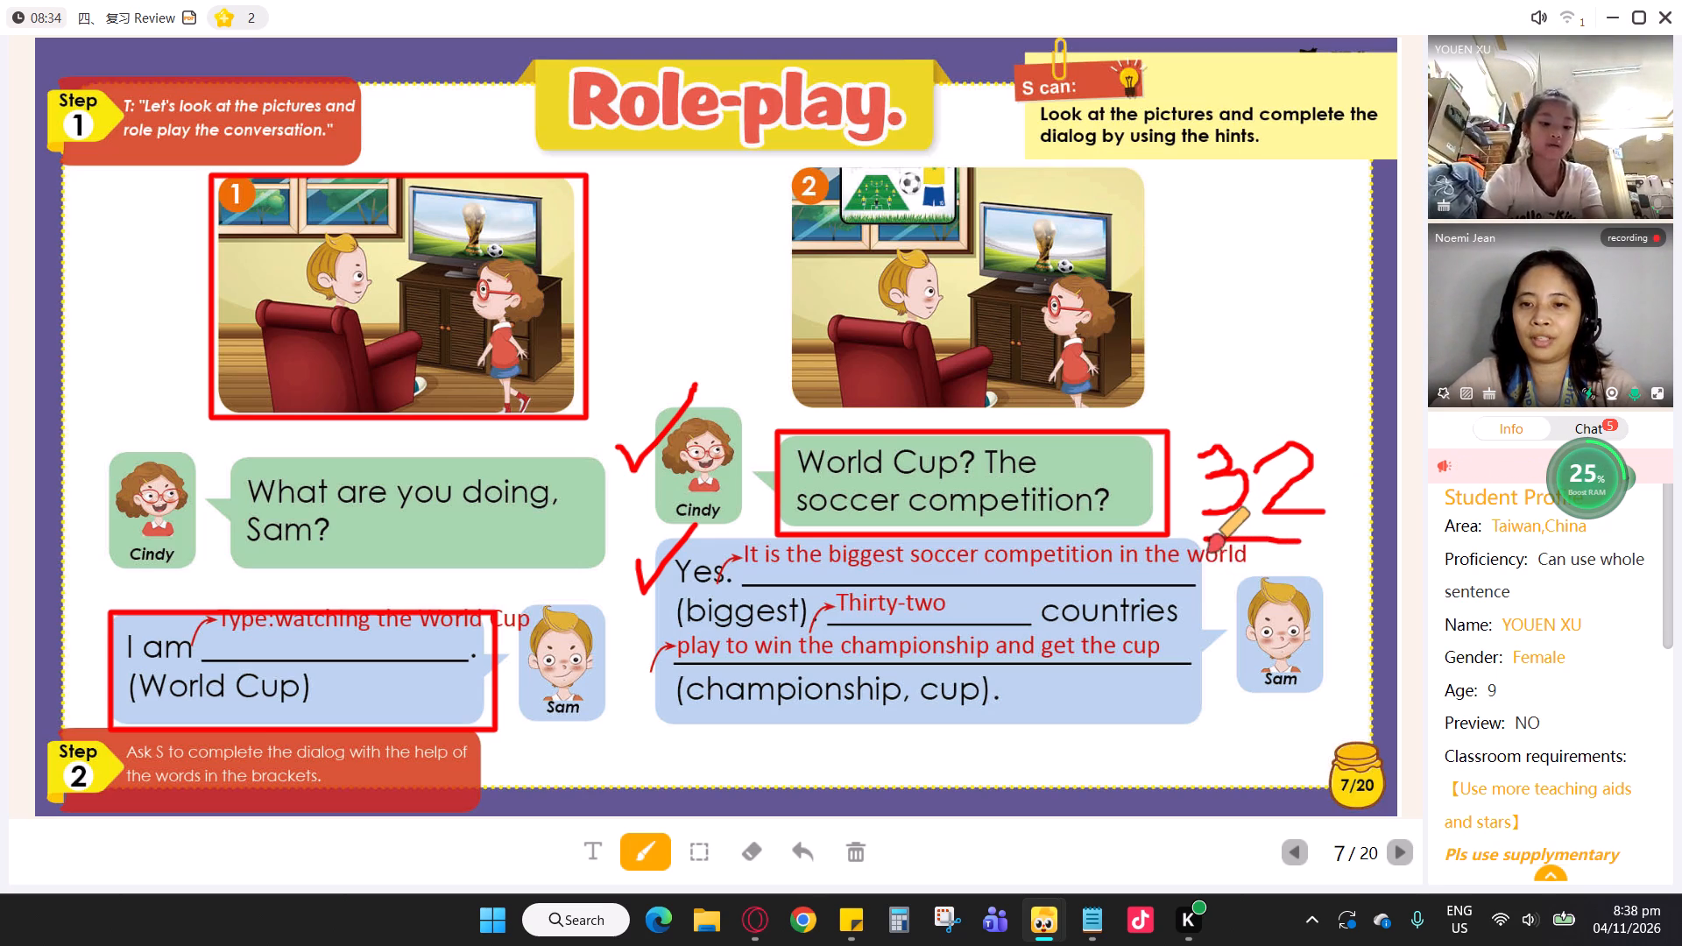
drag(1207, 554, 1300, 555)
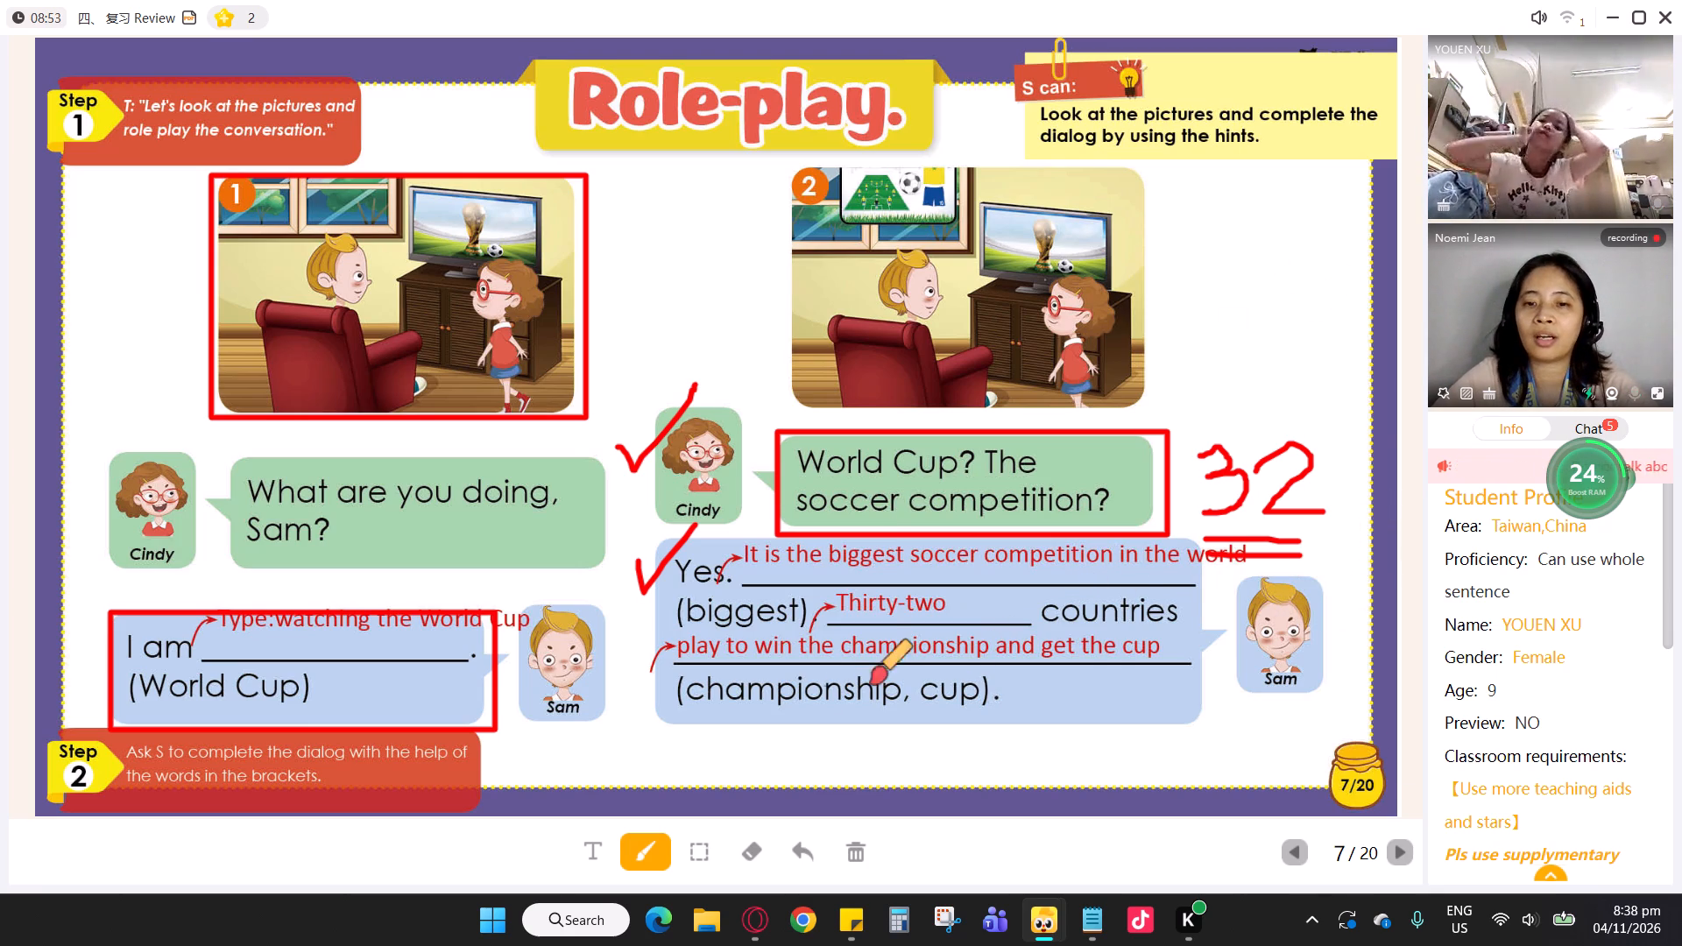
Award the student another star and advance to slide 8.
click(222, 18)
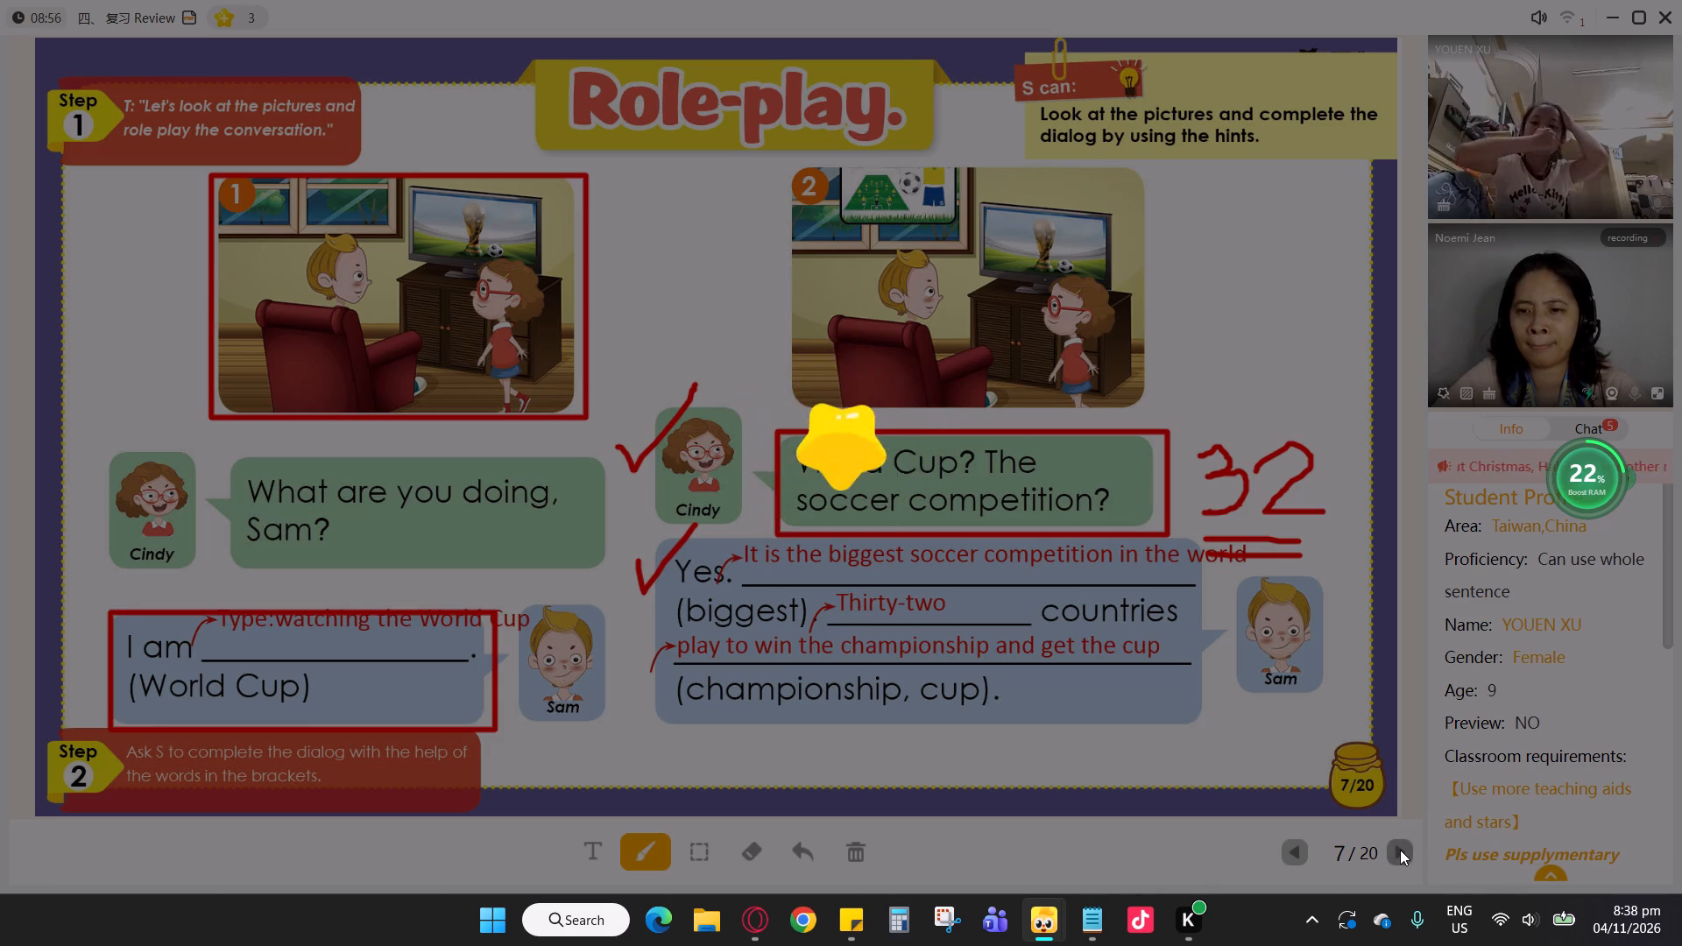
click(1400, 850)
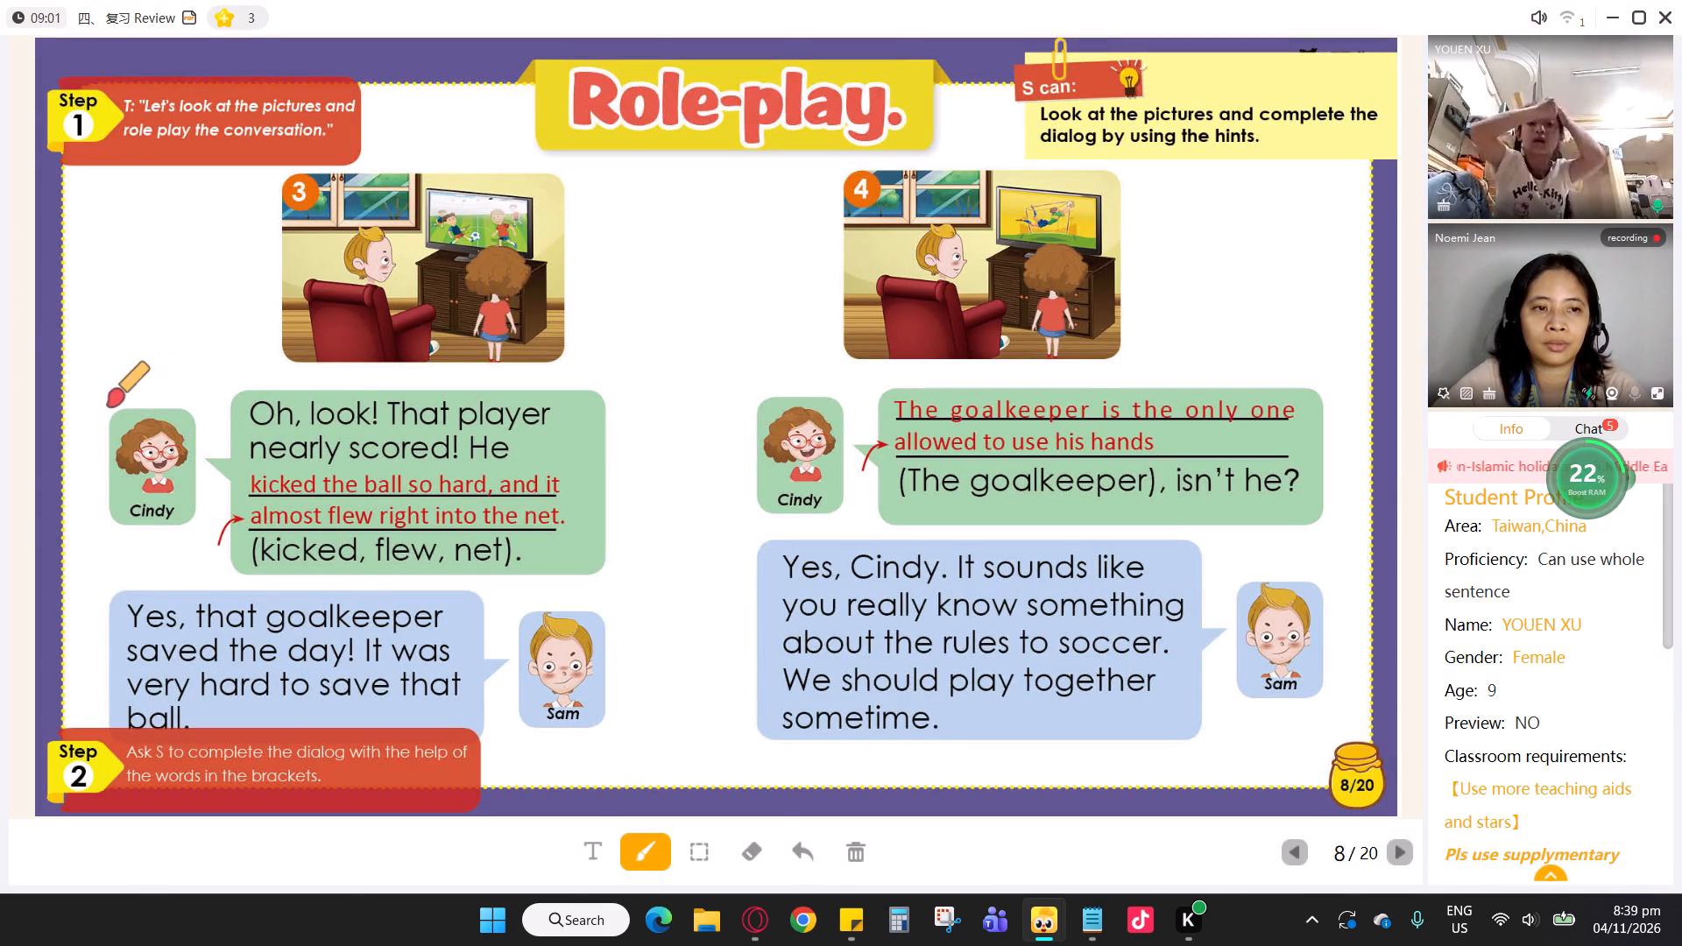
Draw a brush tick above Cindy's portrait in the picture 3 dialog.
drag(101, 403, 183, 336)
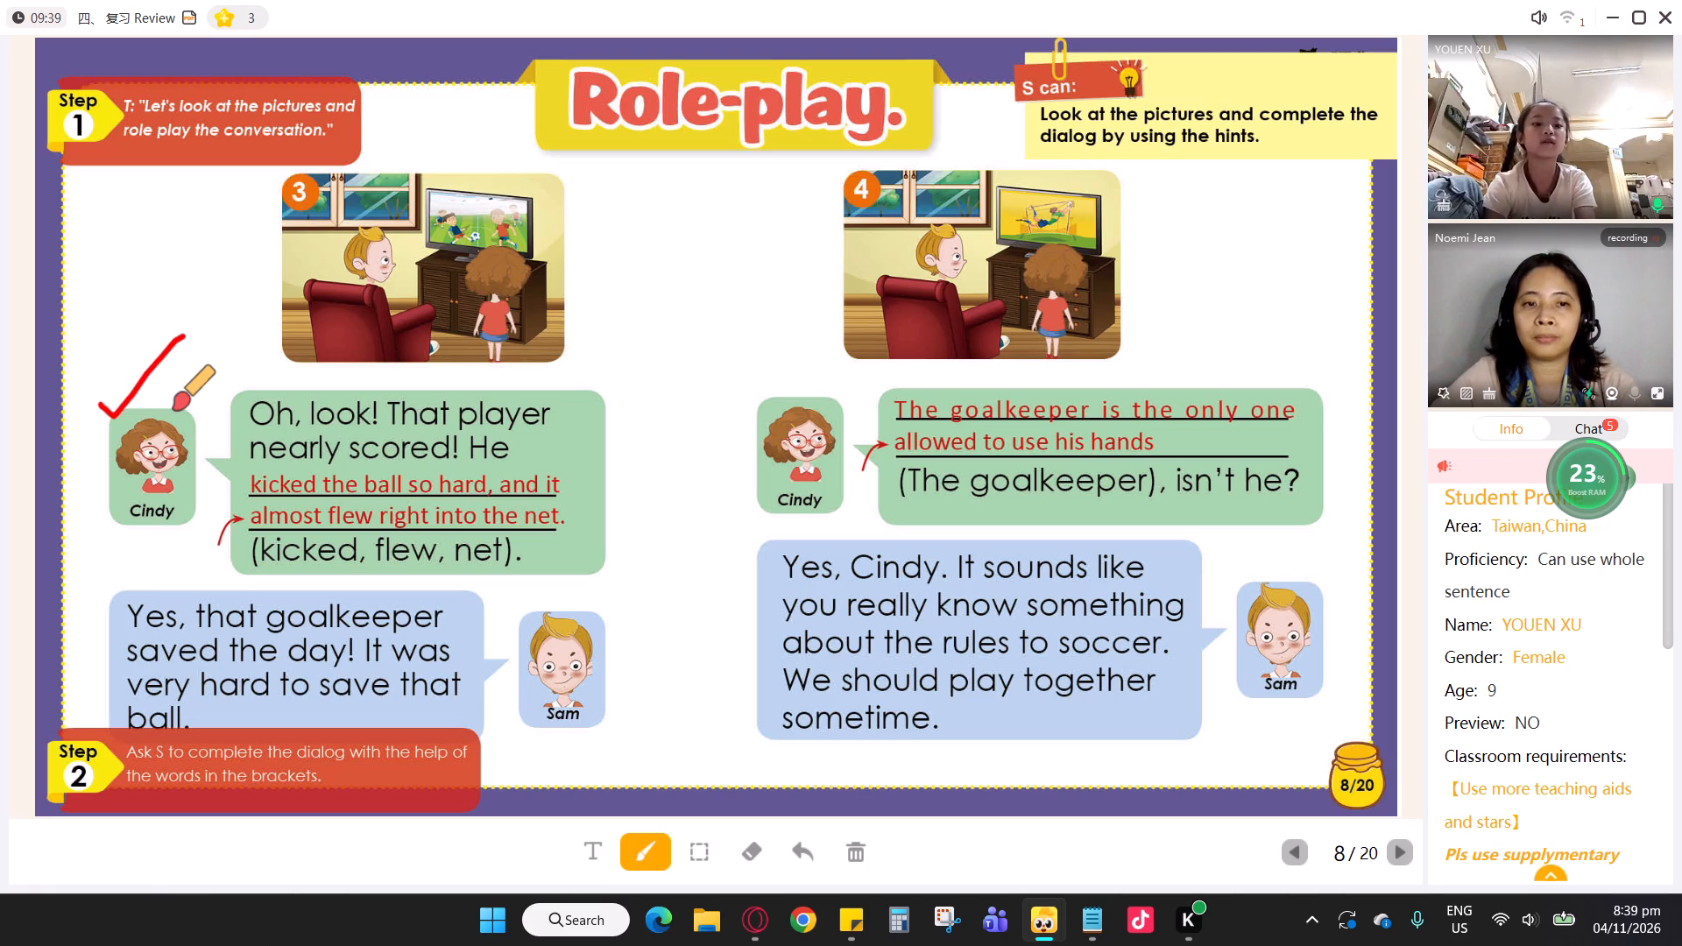
Underline the bracketed hint words "kicked", "flew" and "net" in Cindy's picture 3 bubble, going over "kicked" a second time.
drag(262, 575, 269, 574)
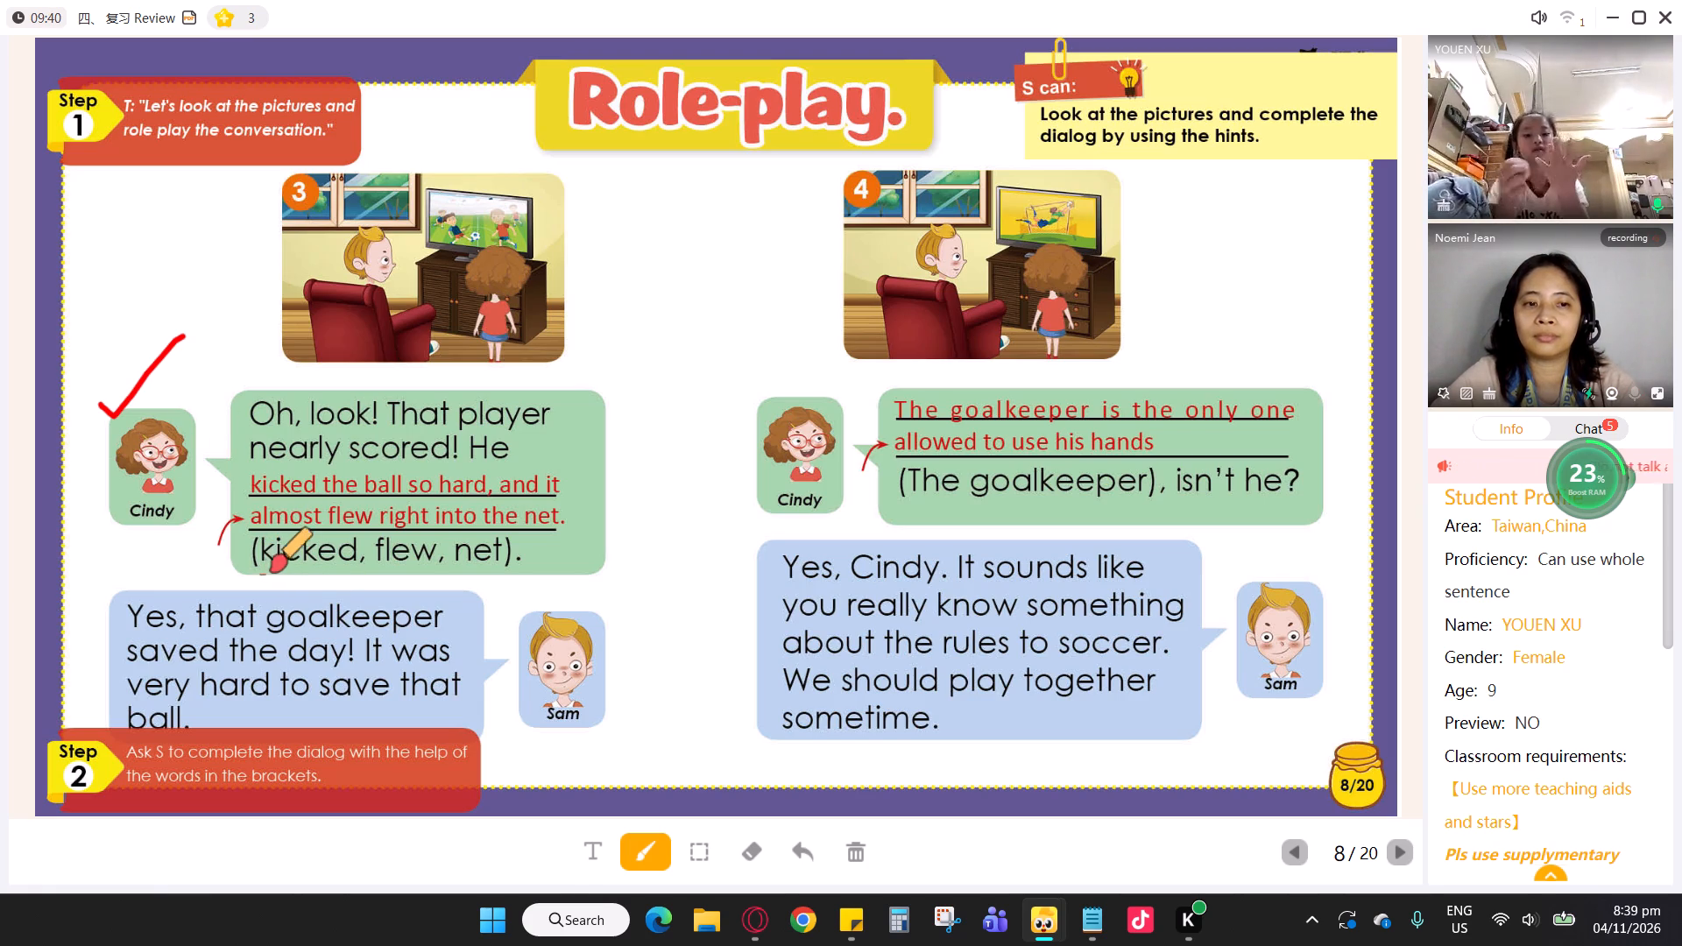
drag(269, 574, 323, 571)
drag(376, 575, 418, 577)
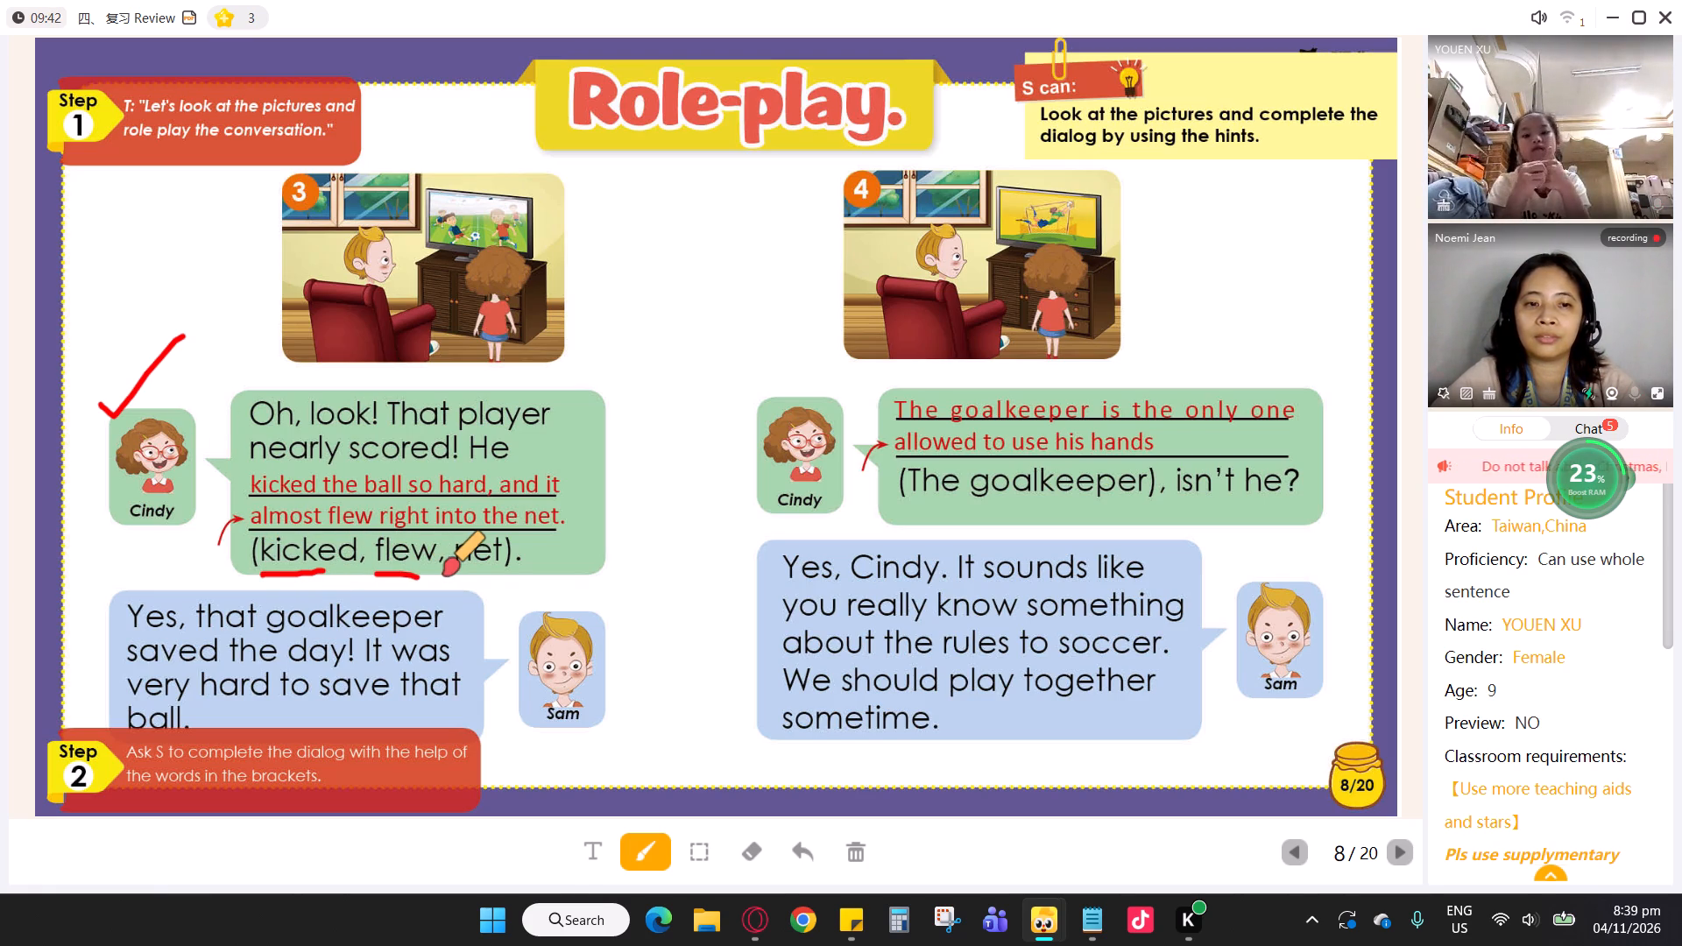
drag(443, 577, 491, 577)
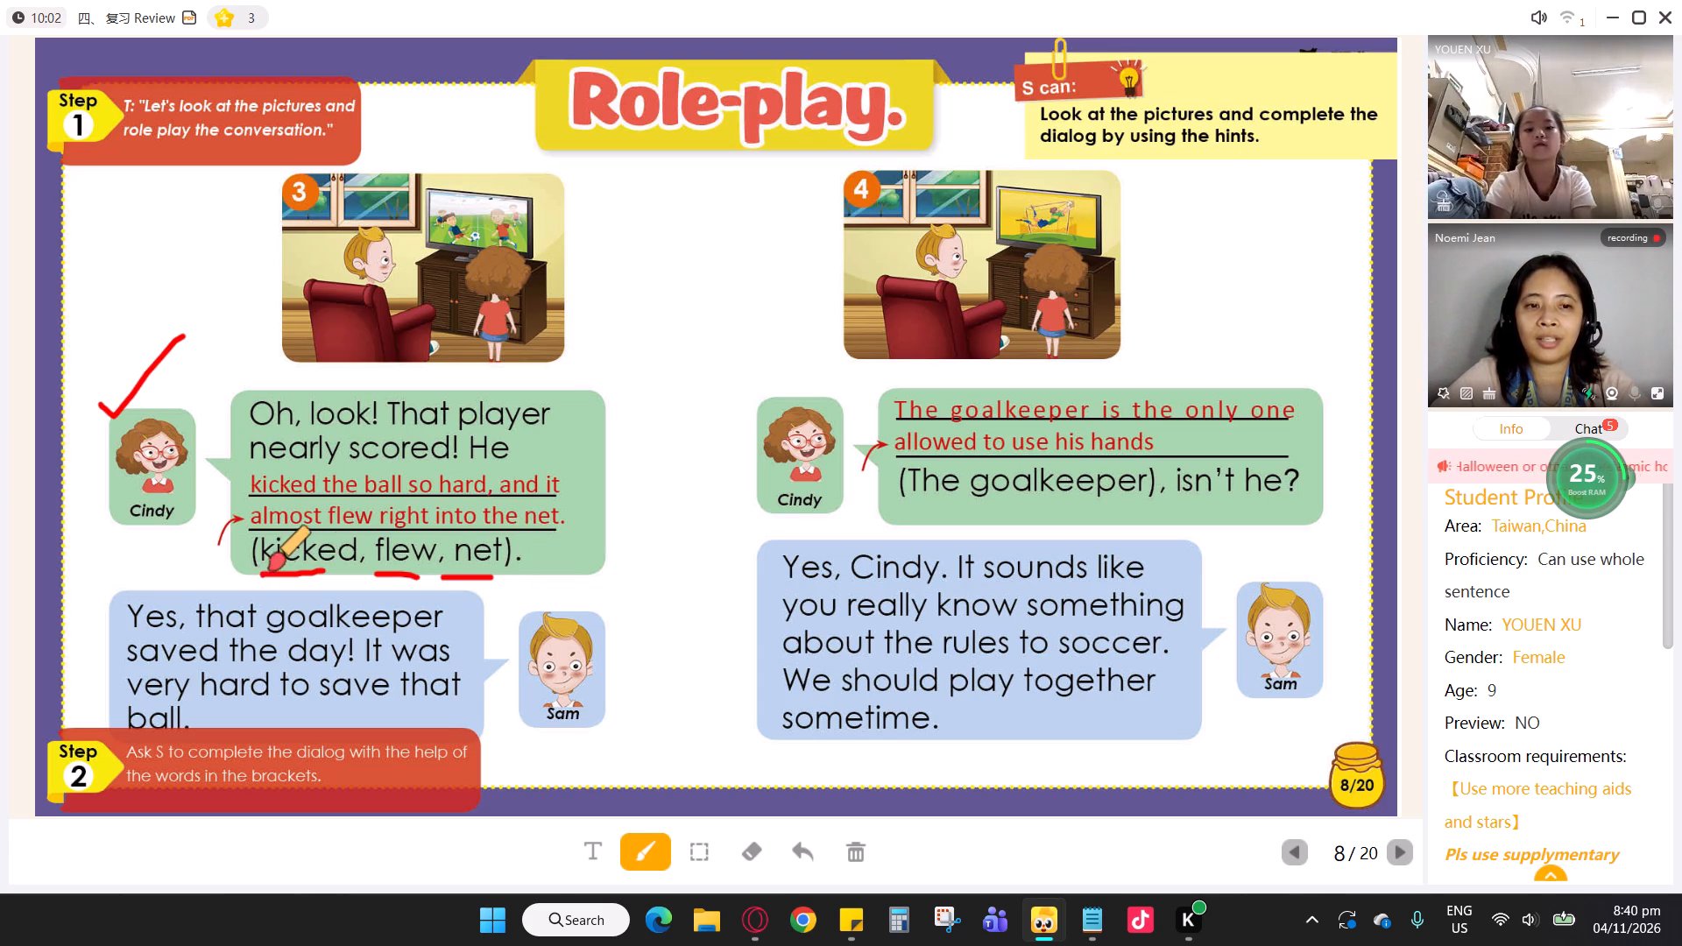
drag(281, 576, 330, 574)
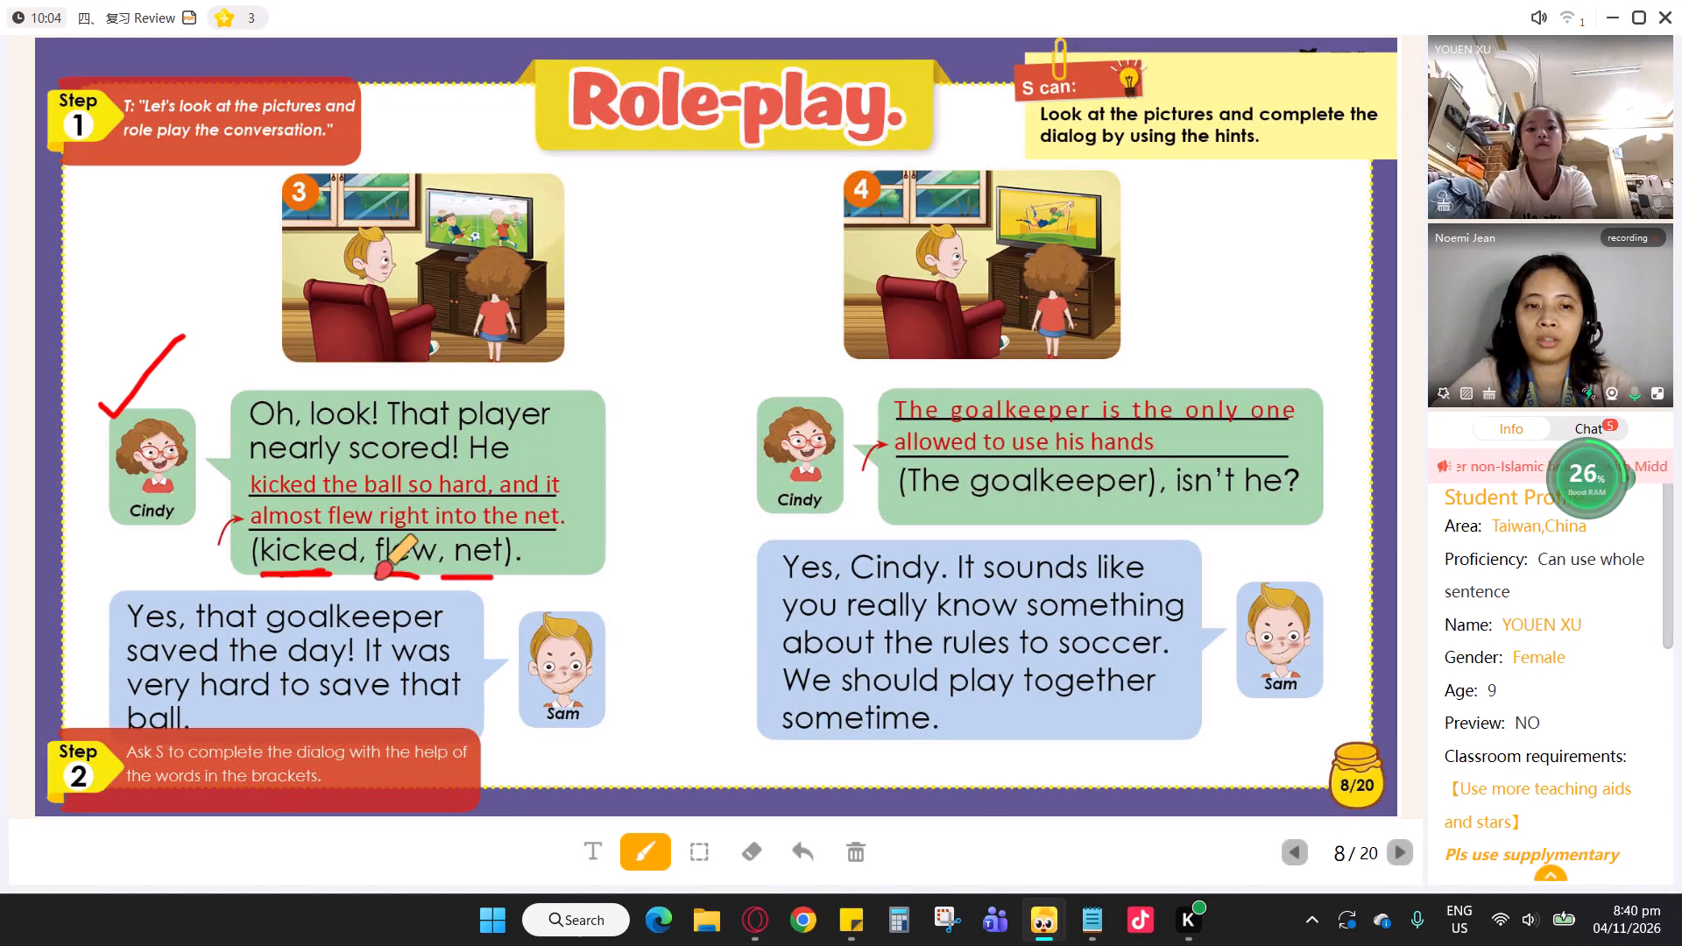
Go over the underlines beneath "flew" and "net" in Cindy's picture 3 bubble and tick Sam's reply below it with the brush.
drag(383, 579, 425, 575)
drag(458, 579, 511, 578)
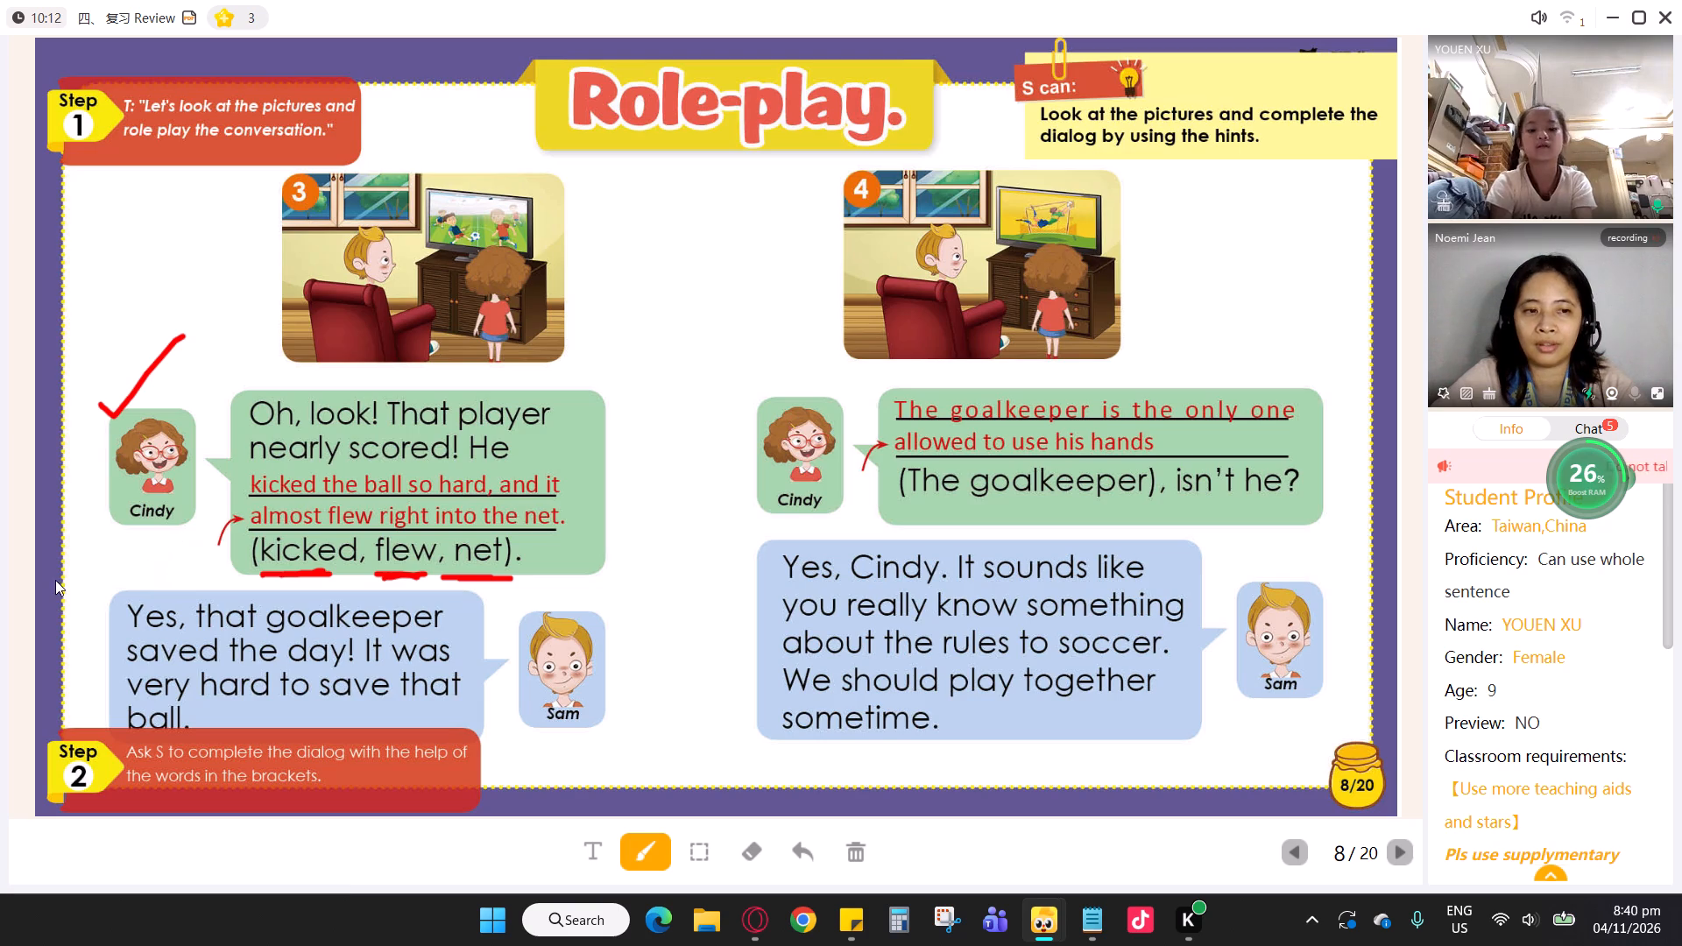
drag(92, 592, 150, 549)
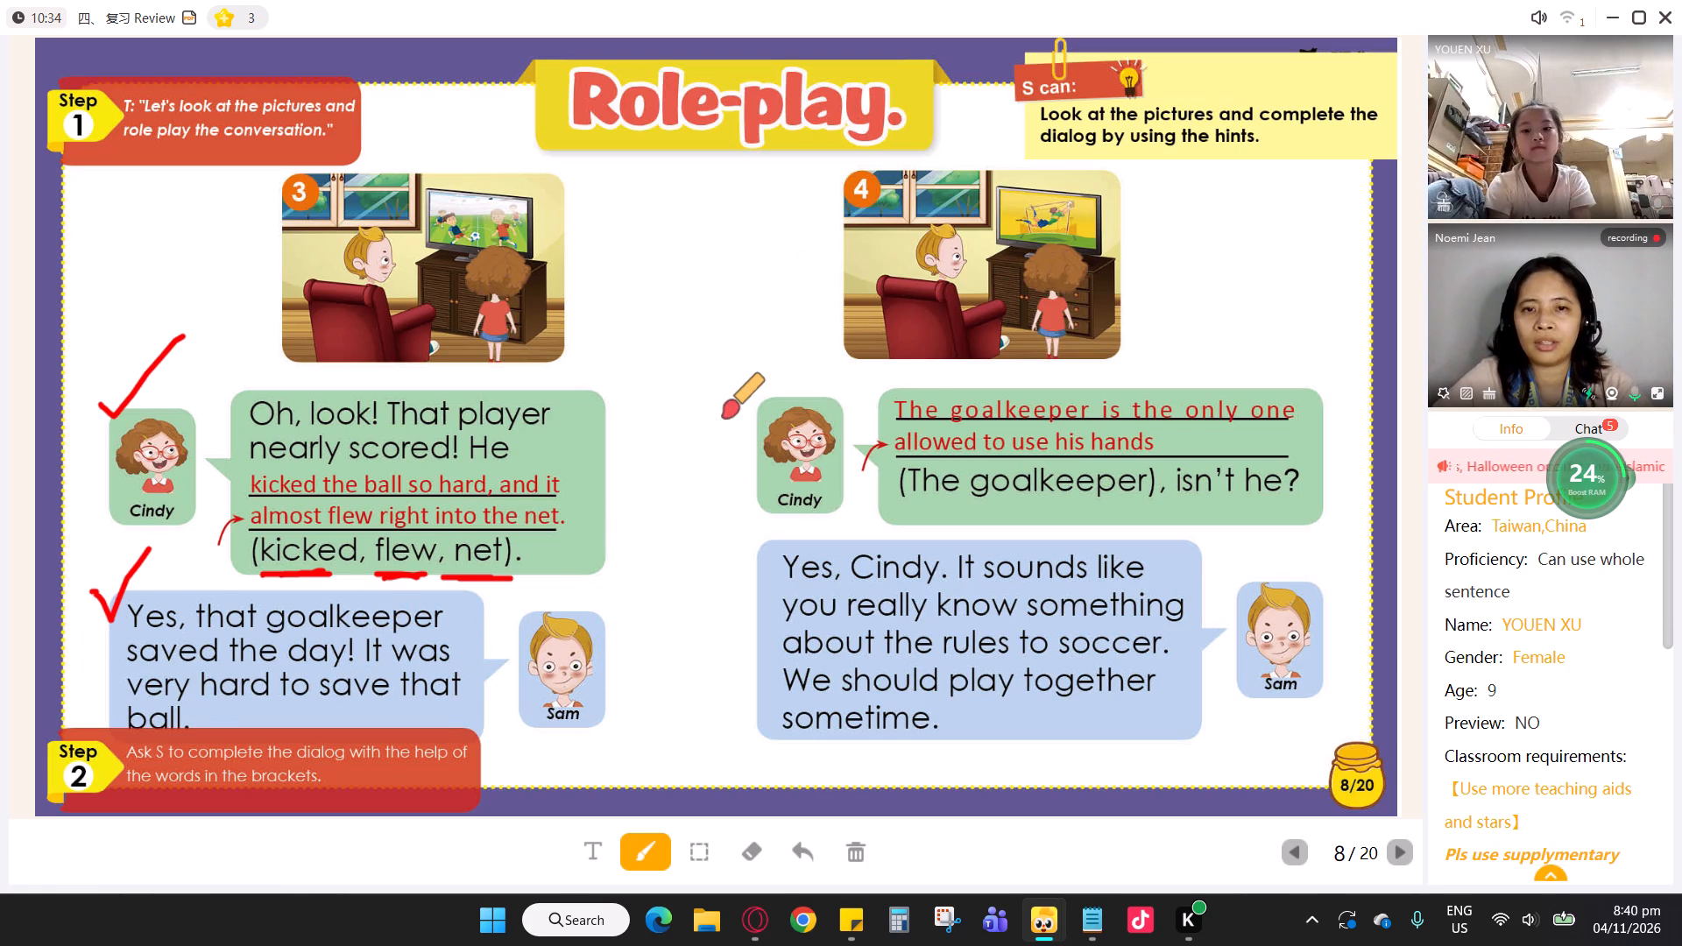
Draw a tick above Cindy's portrait in the picture 4 dialog and underline the bracketed hint "The goalkeeper".
drag(722, 413, 788, 328)
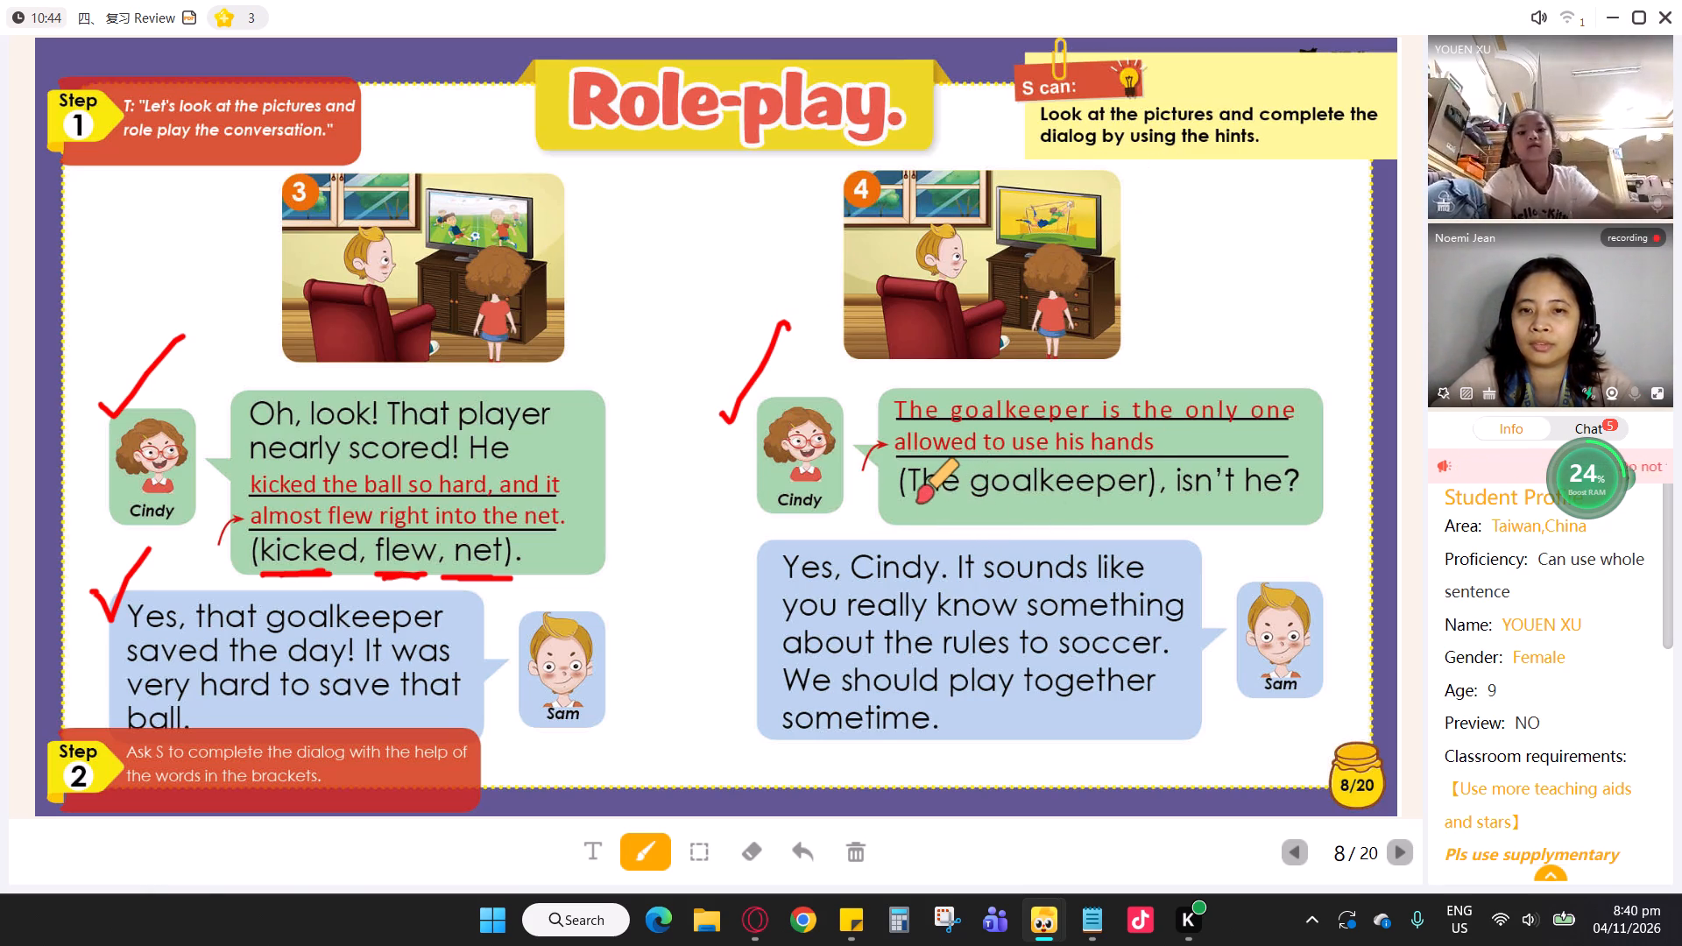
drag(915, 505, 1122, 514)
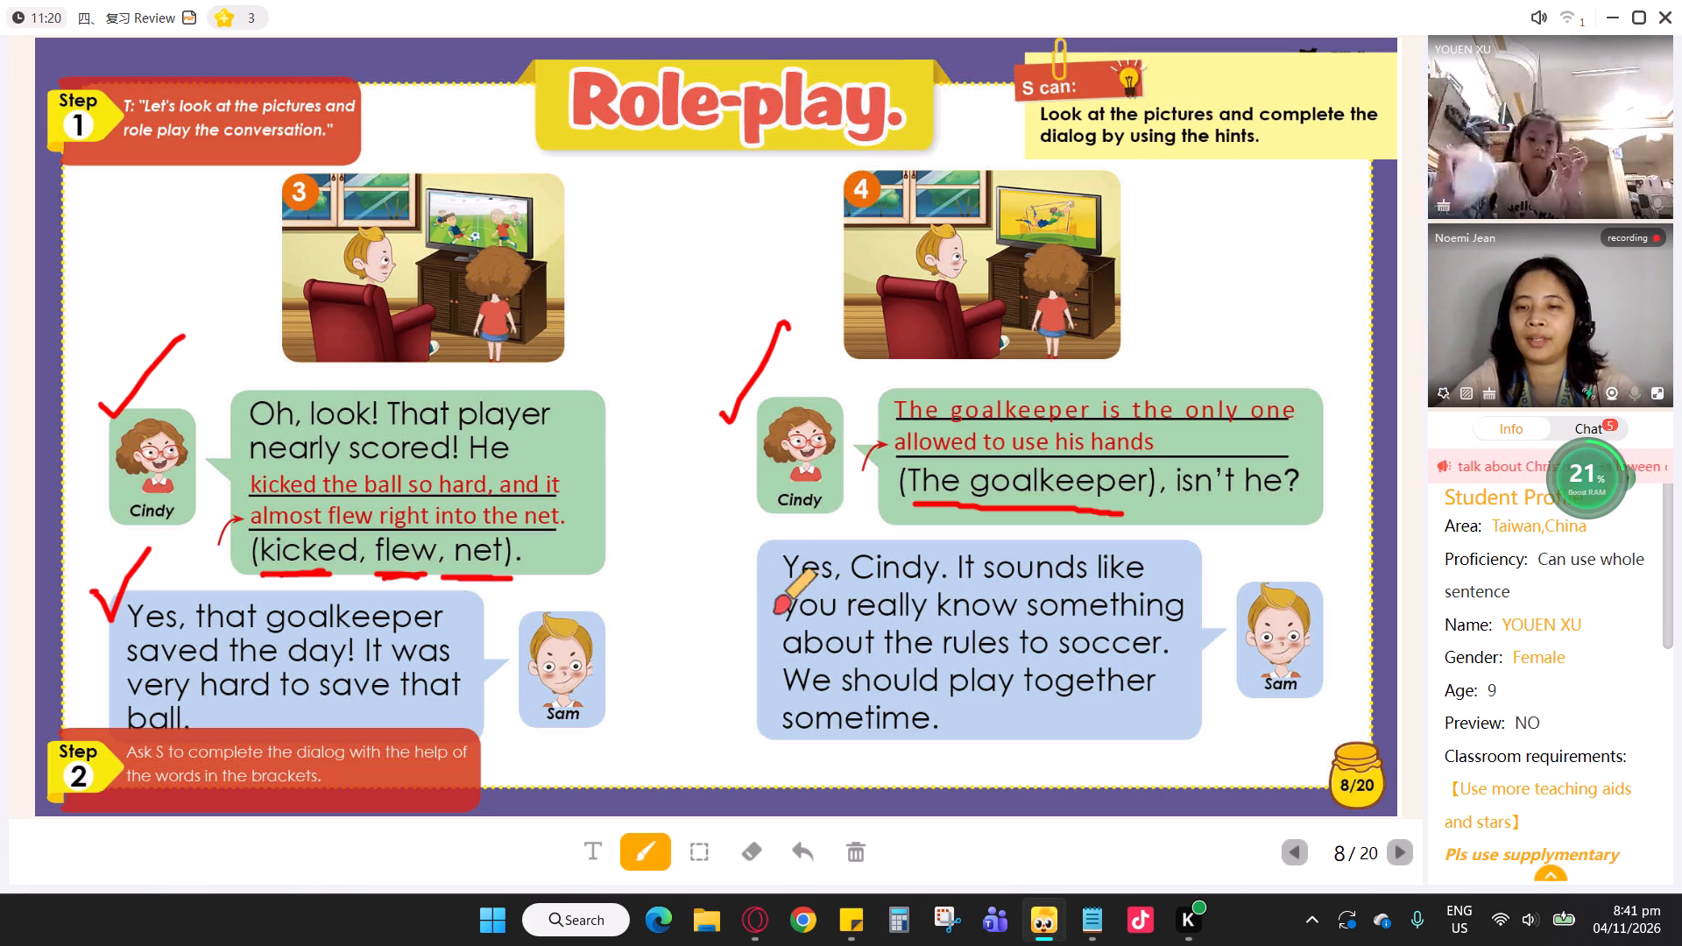
Tick Sam's picture 4 bubble, add another brush stroke to Cindy's tick above it, and underline Sam's portrait.
drag(717, 550, 758, 505)
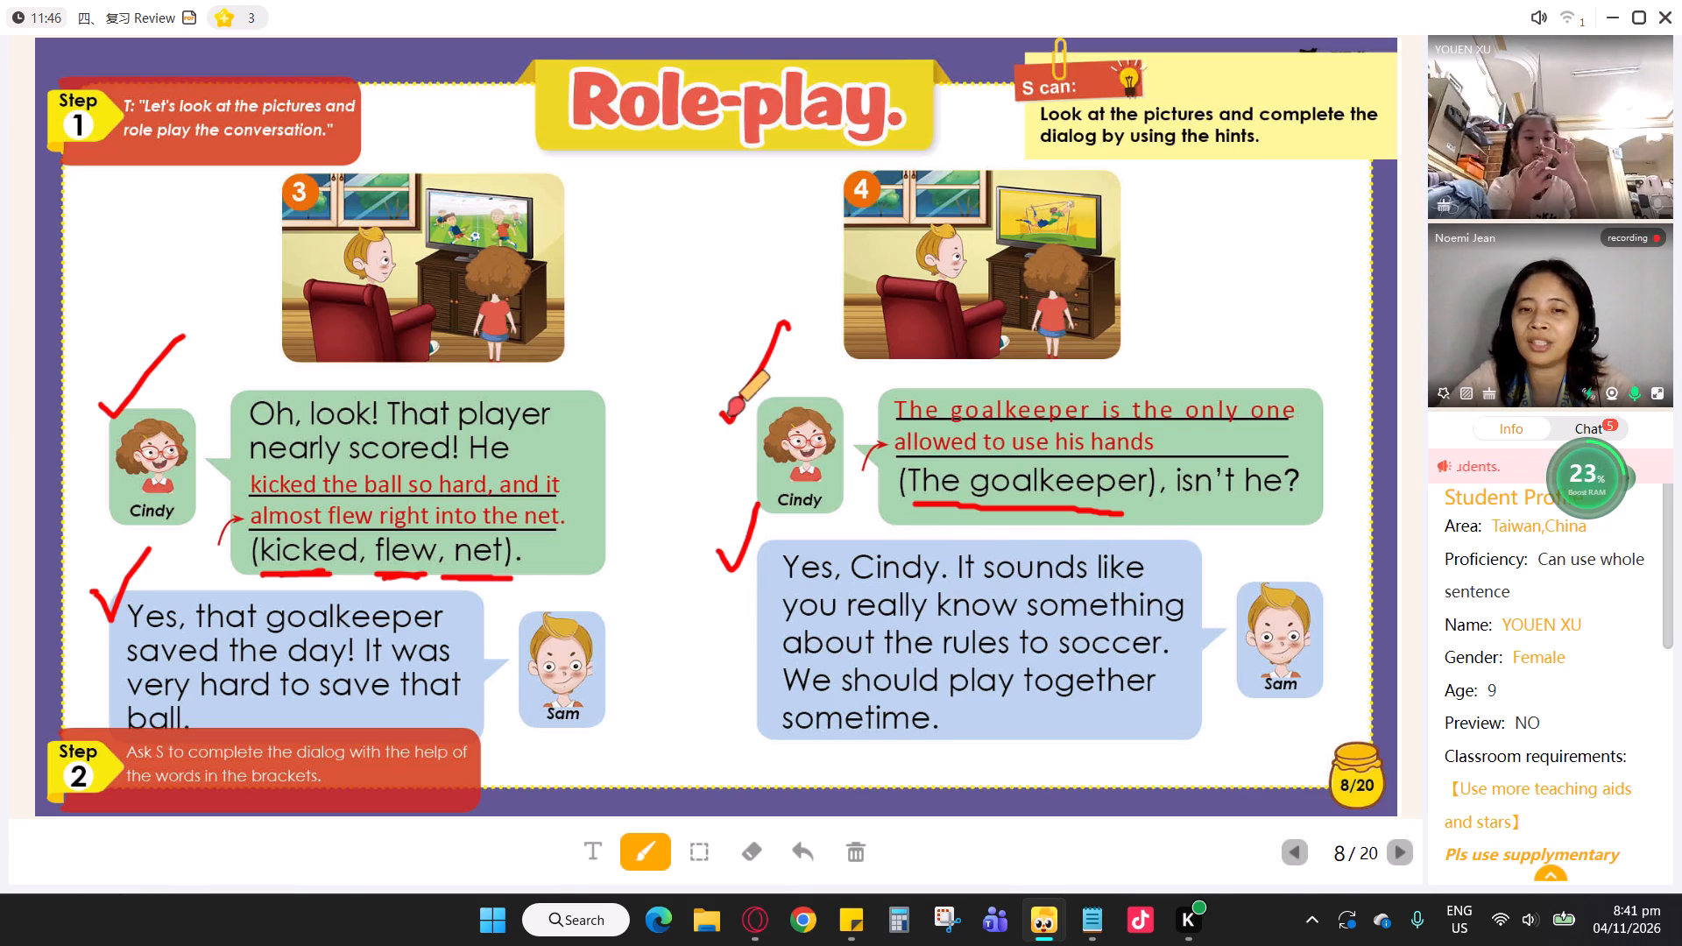
drag(726, 417, 763, 382)
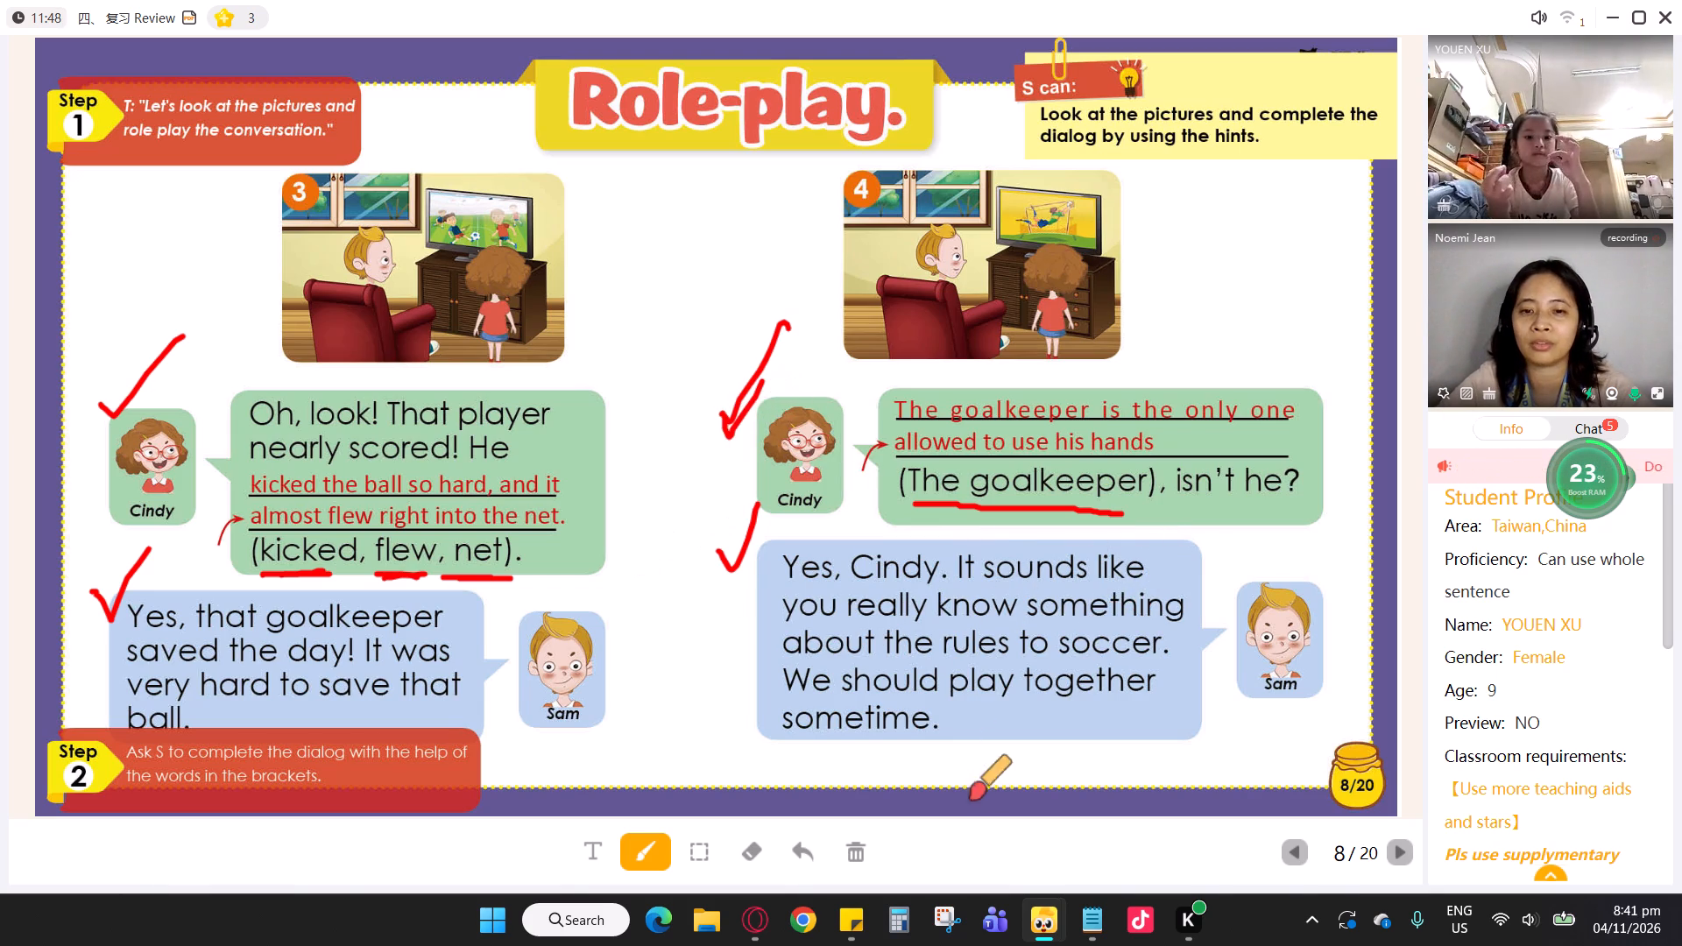
drag(1252, 711, 1310, 718)
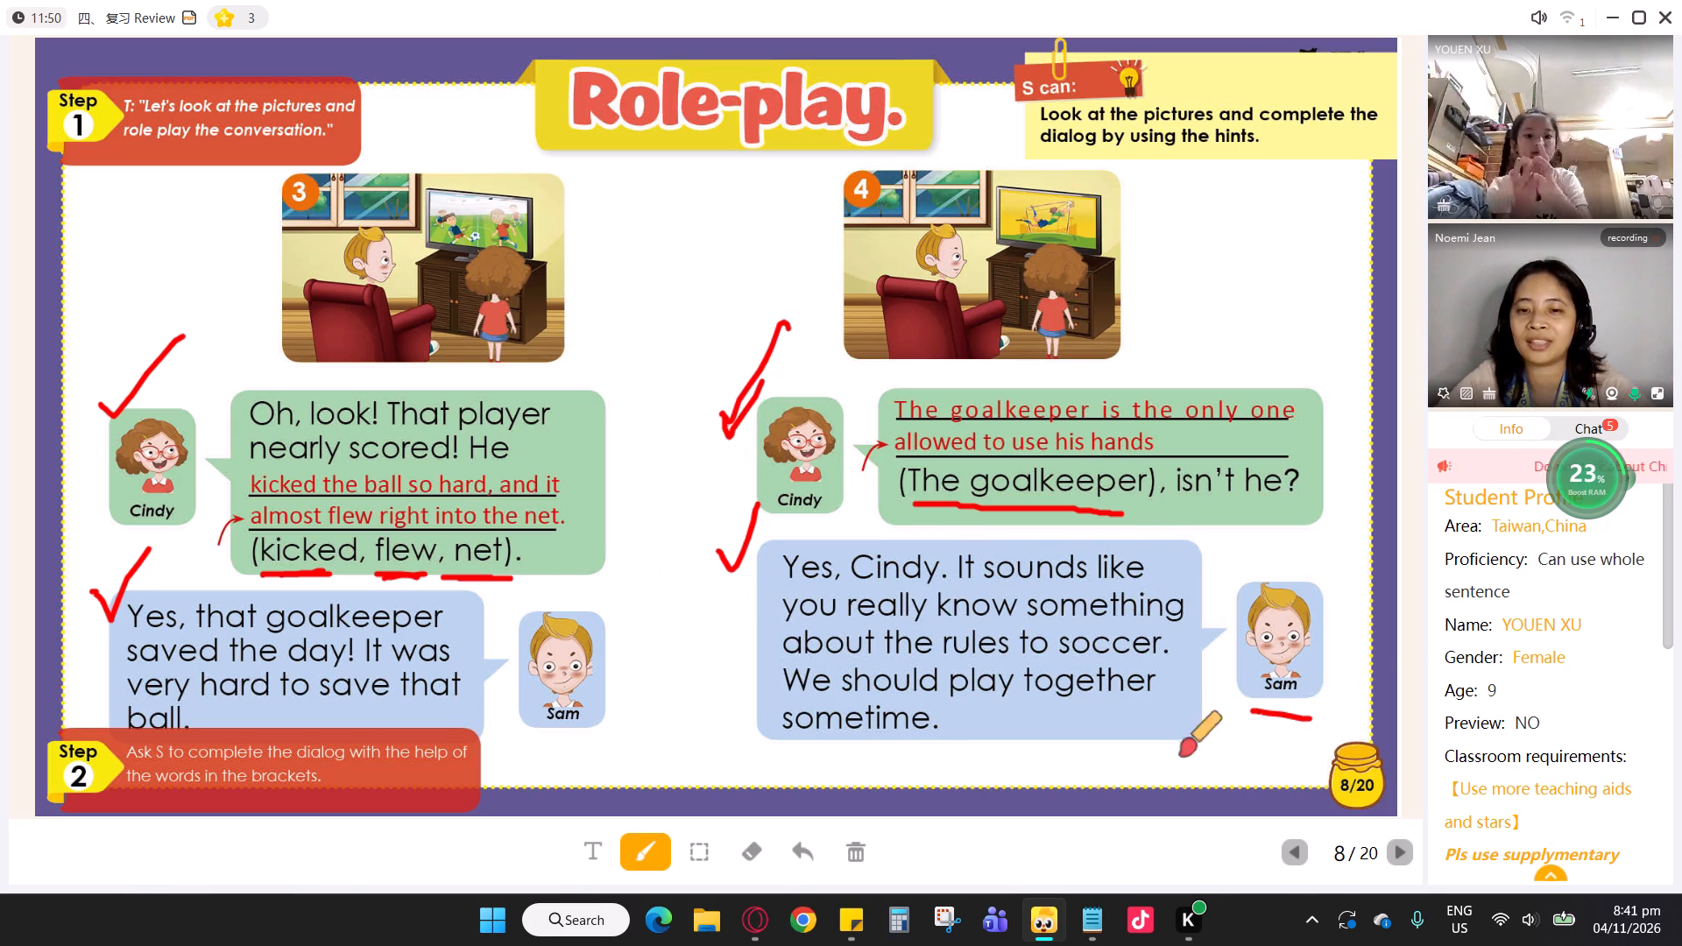
Award the student another star and advance to slide 9.
click(220, 24)
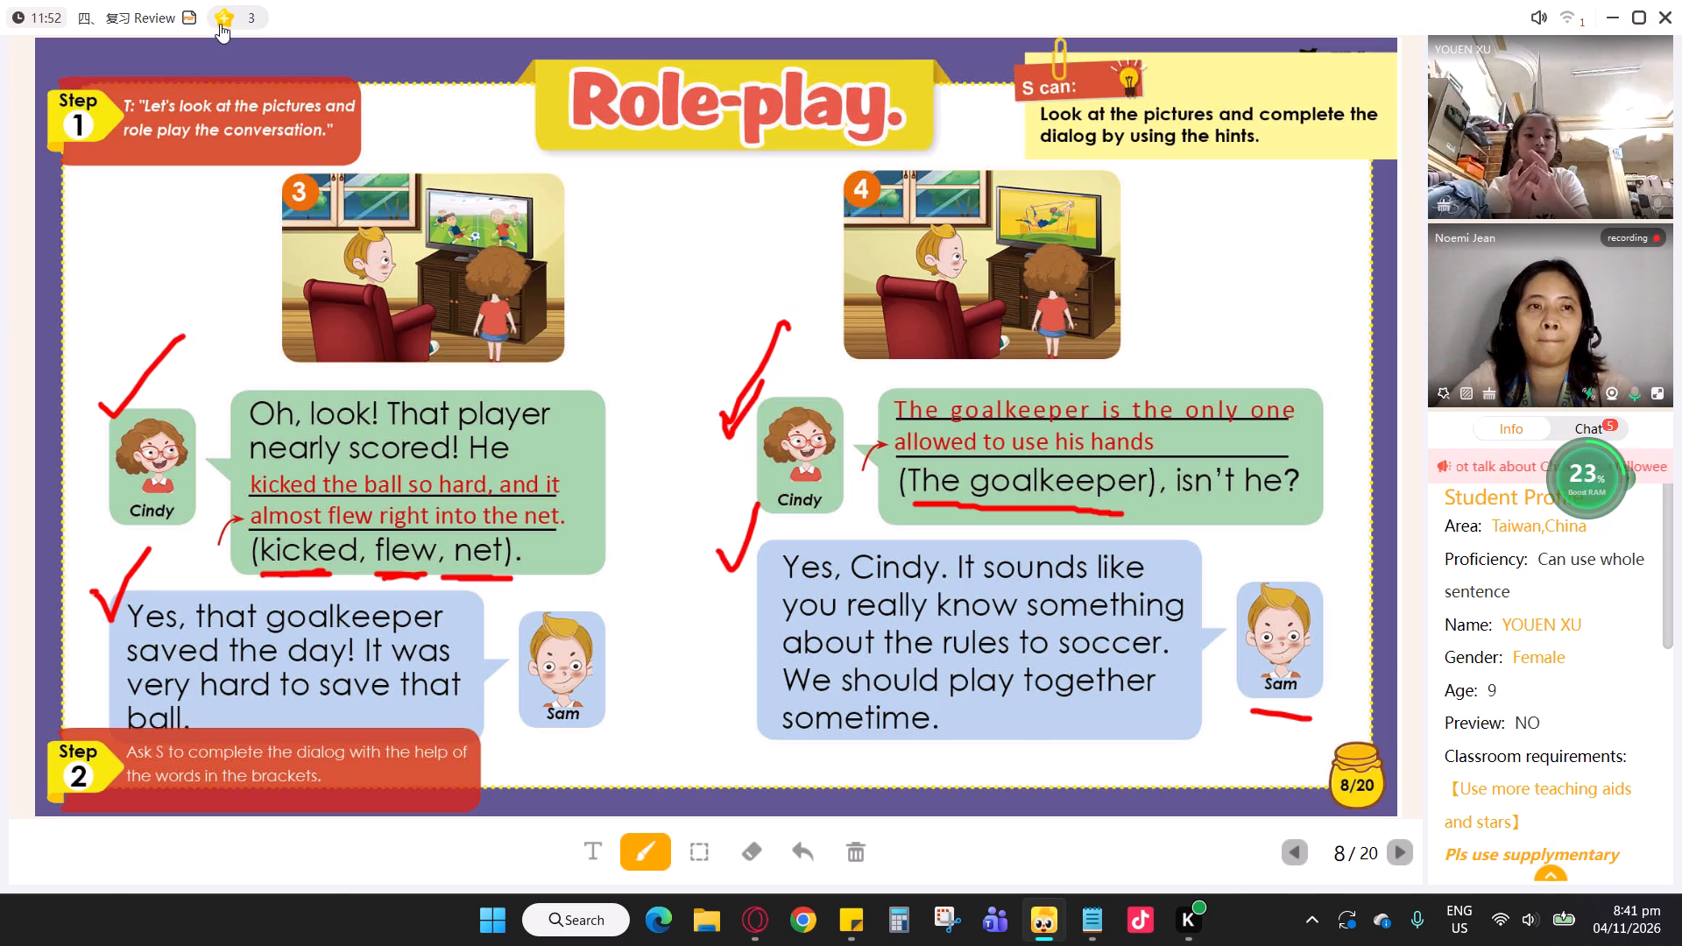
click(1389, 851)
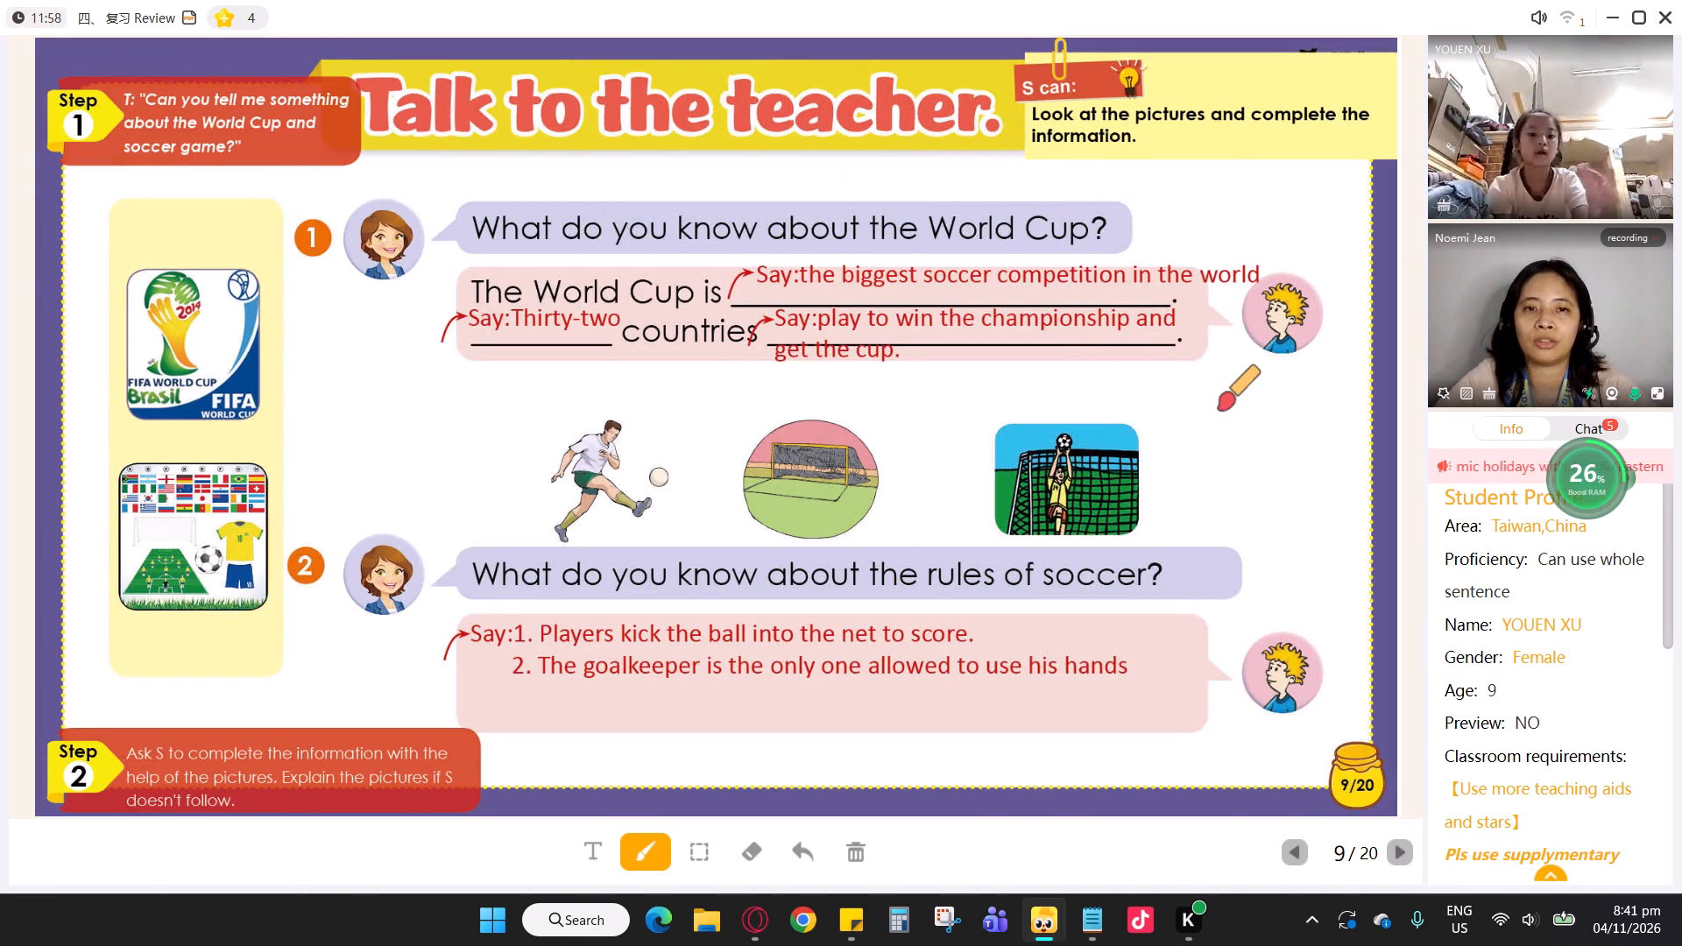
Draw a brush tick beside the question "What do you know about the World Cup?".
drag(428, 192, 521, 156)
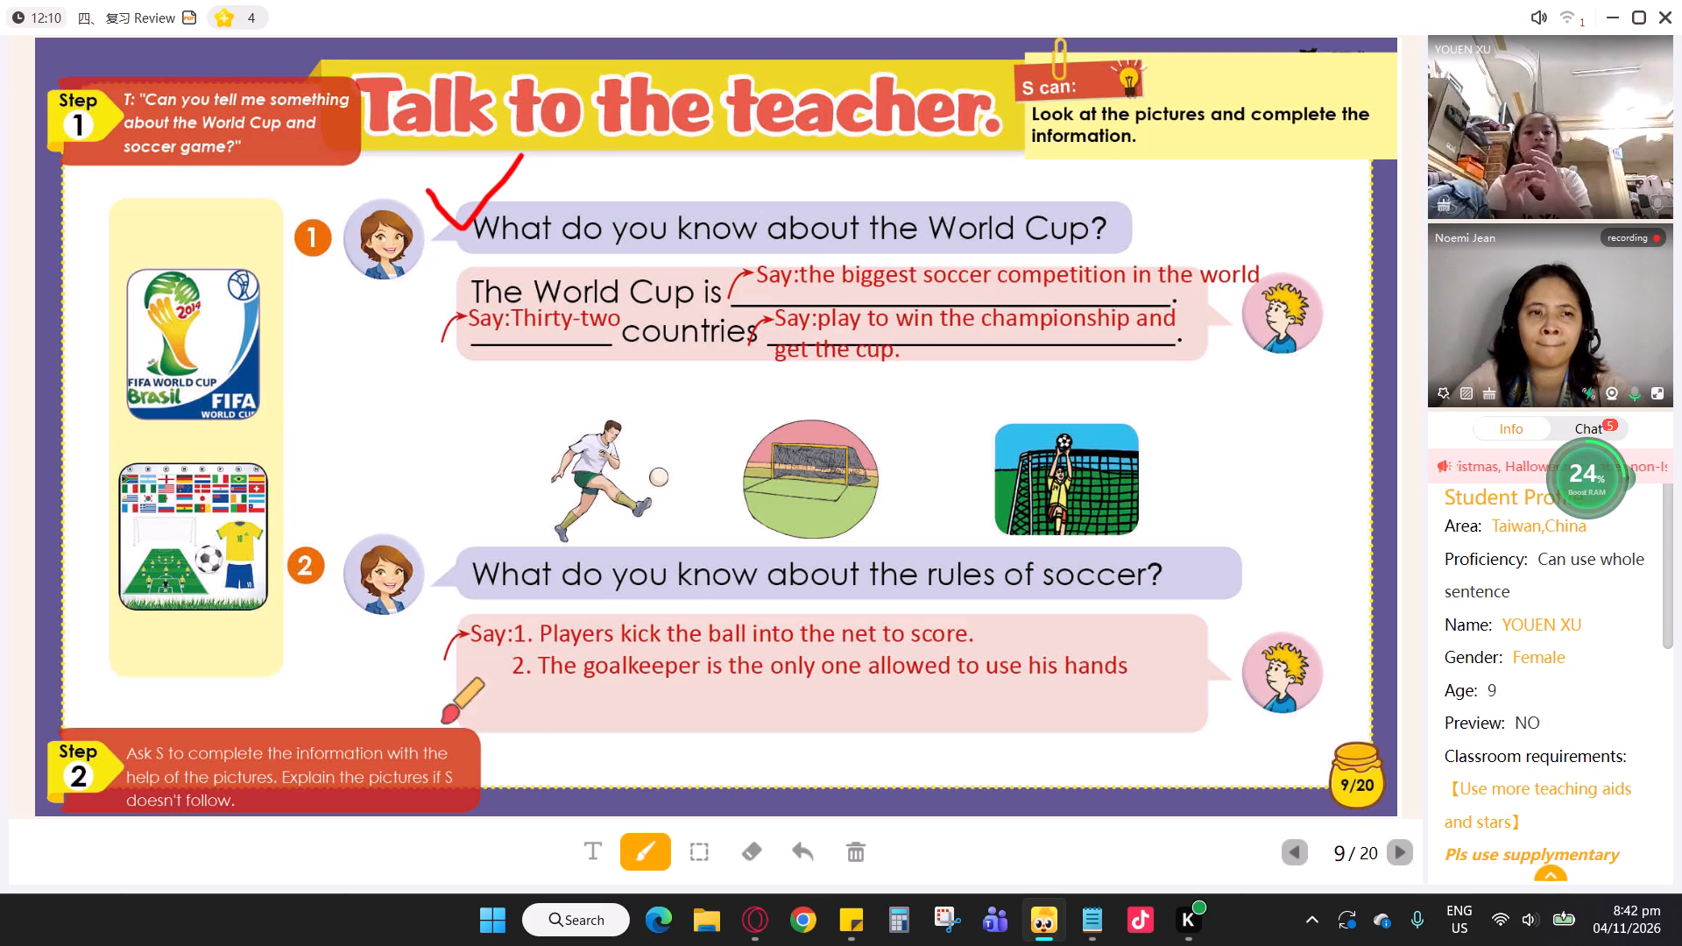
Draw a red rectangle around both the FIFA World Cup logo and the flags-and-soccer picture.
click(698, 852)
drag(110, 246, 291, 510)
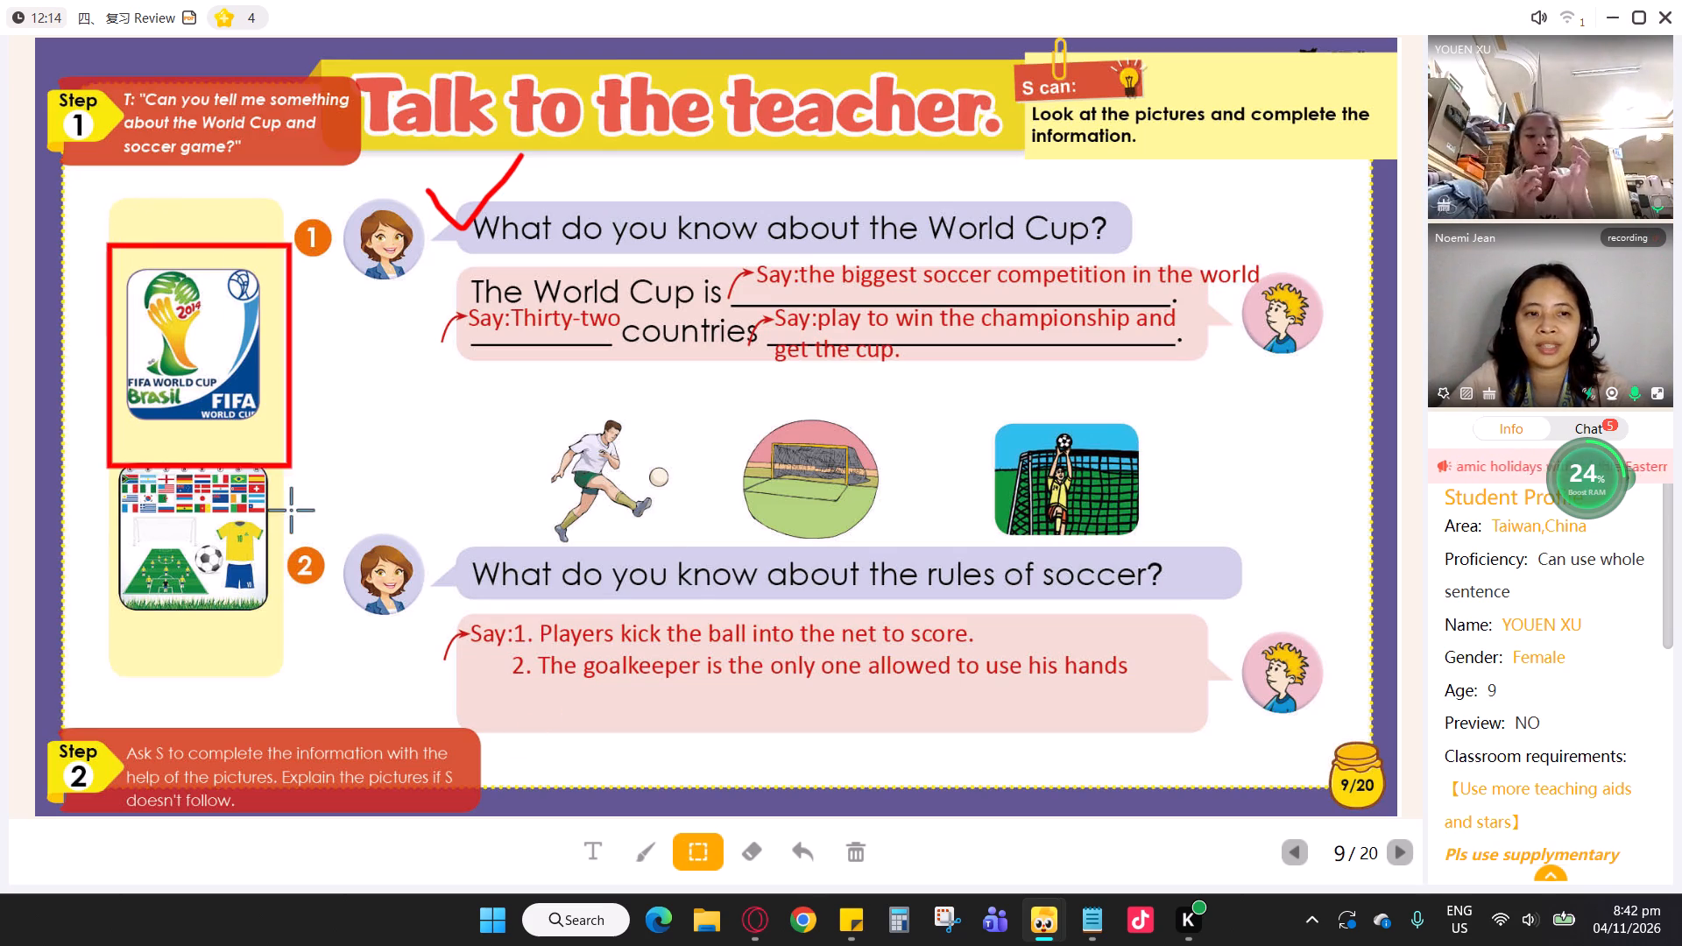
drag(291, 510, 286, 617)
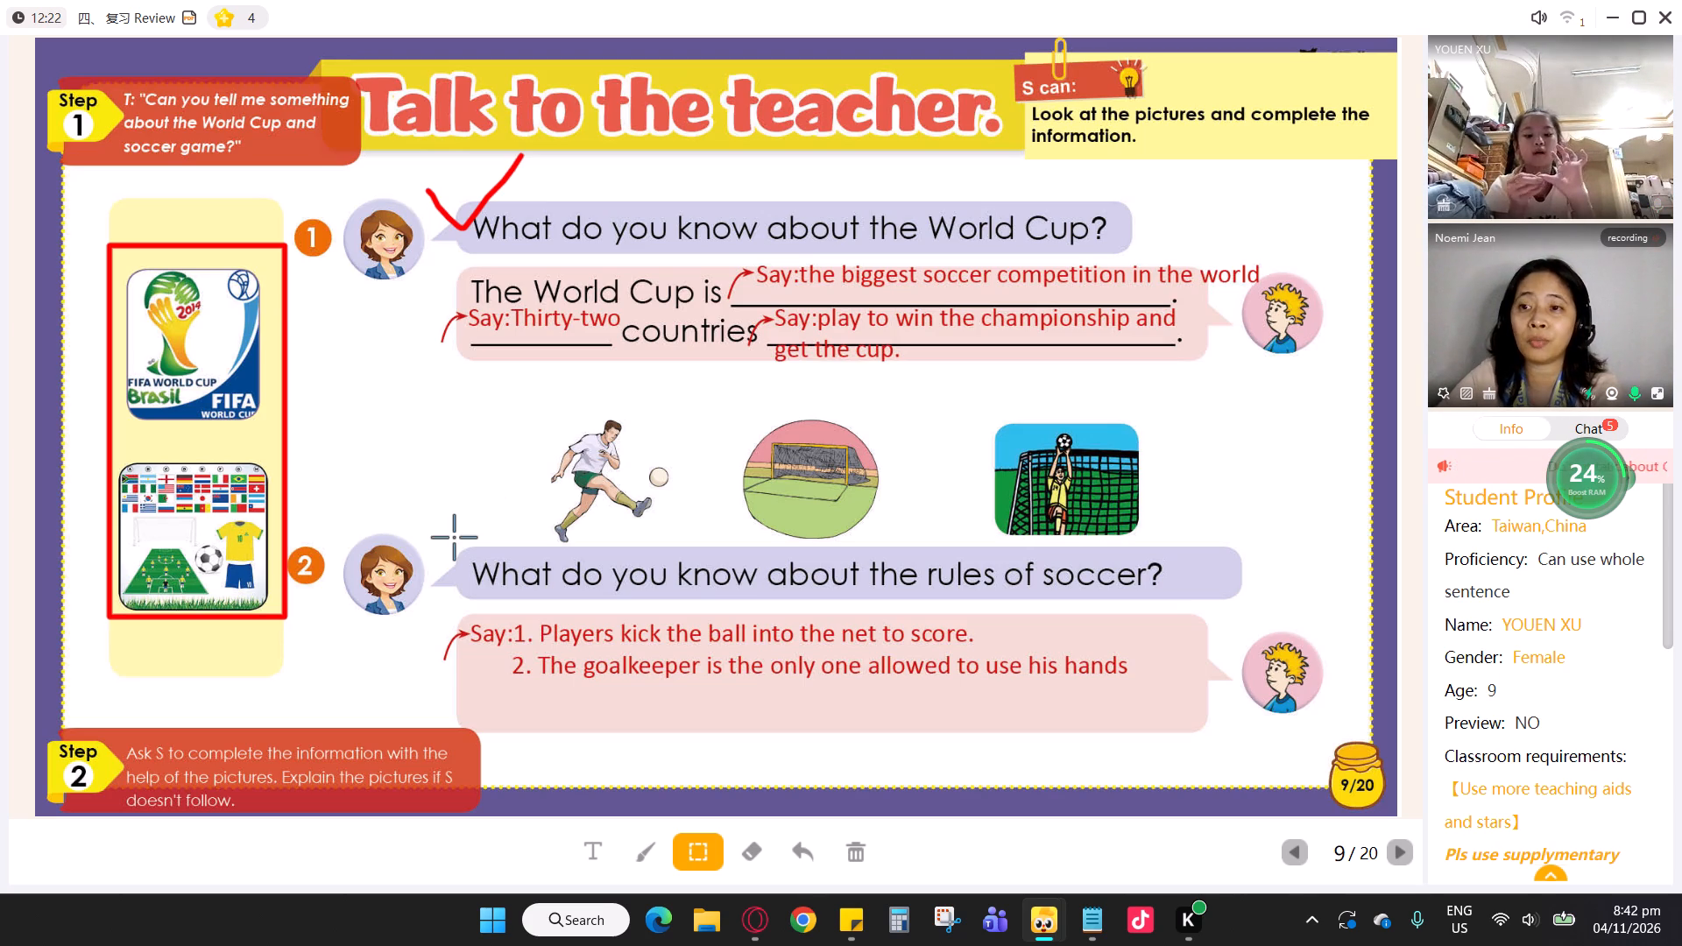
Handwrite the number 32 with the brush beside the "Thirty-two" answer blank.
click(644, 849)
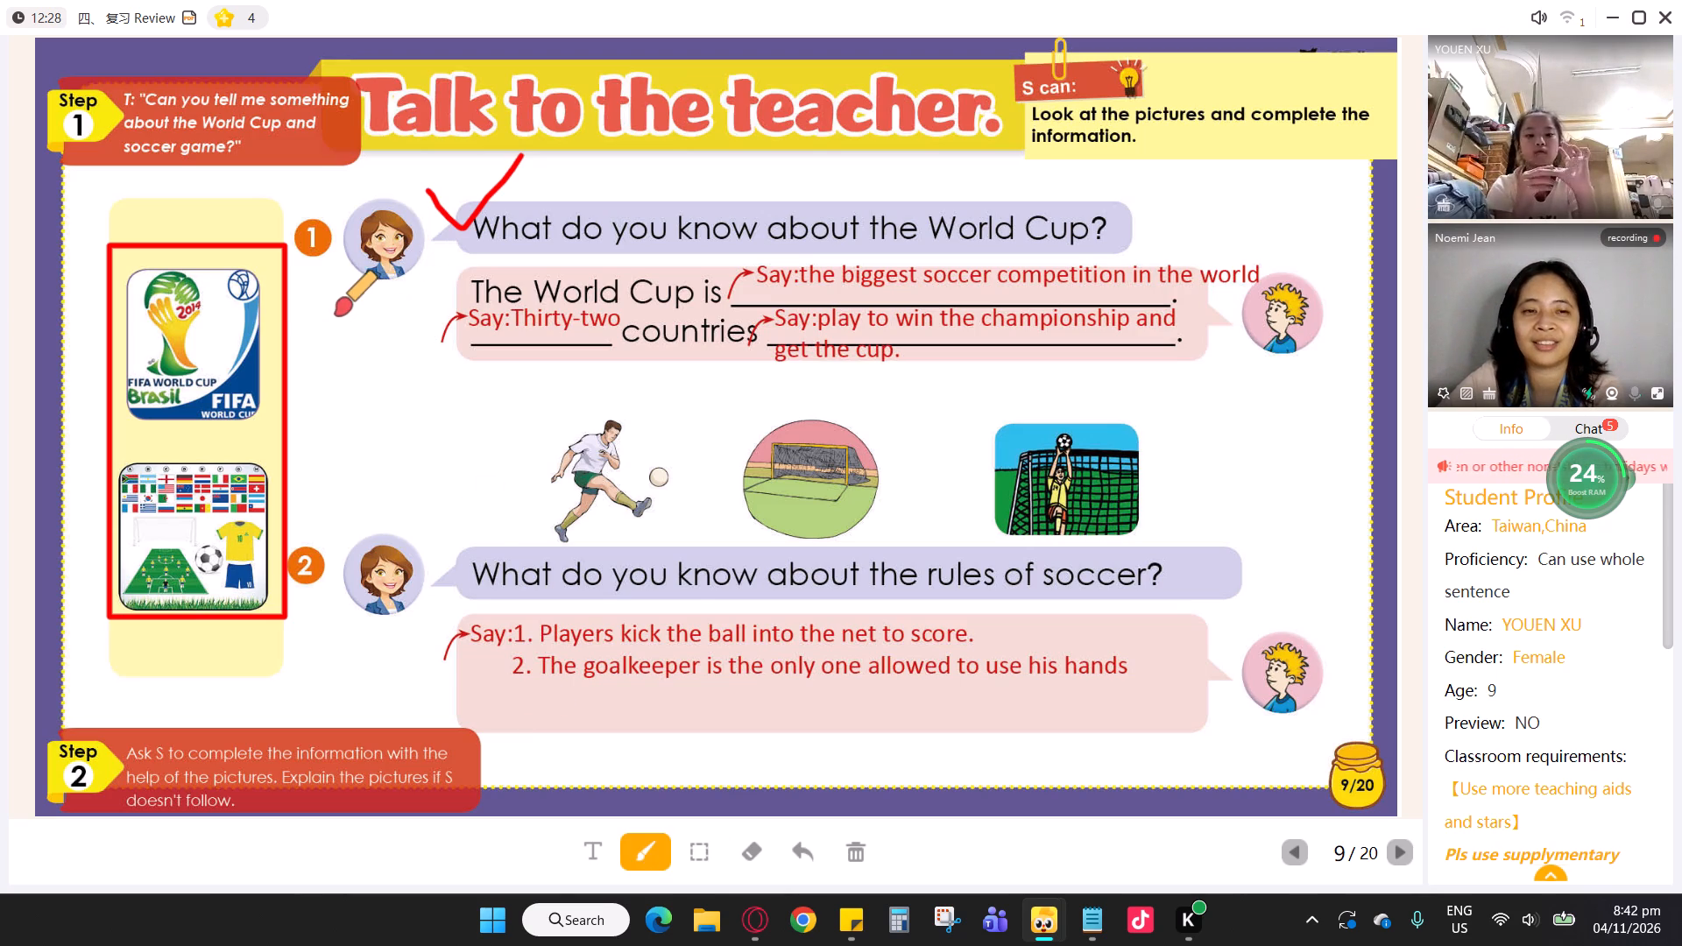
drag(331, 312, 335, 338)
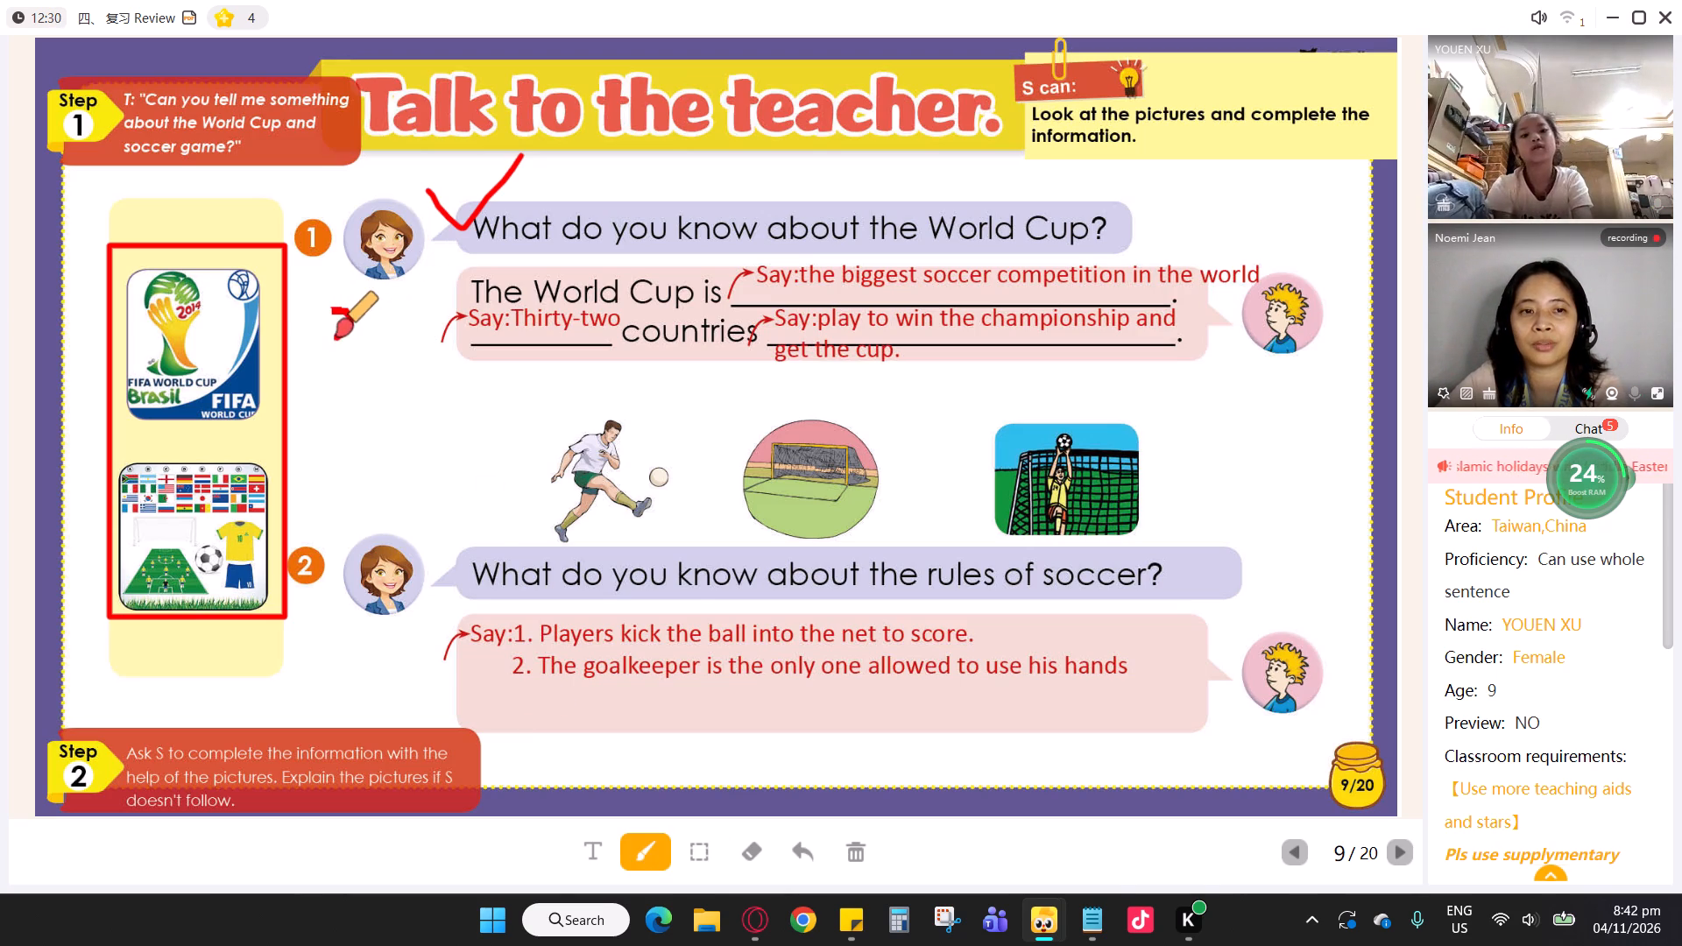
drag(335, 338, 328, 362)
drag(362, 328, 365, 363)
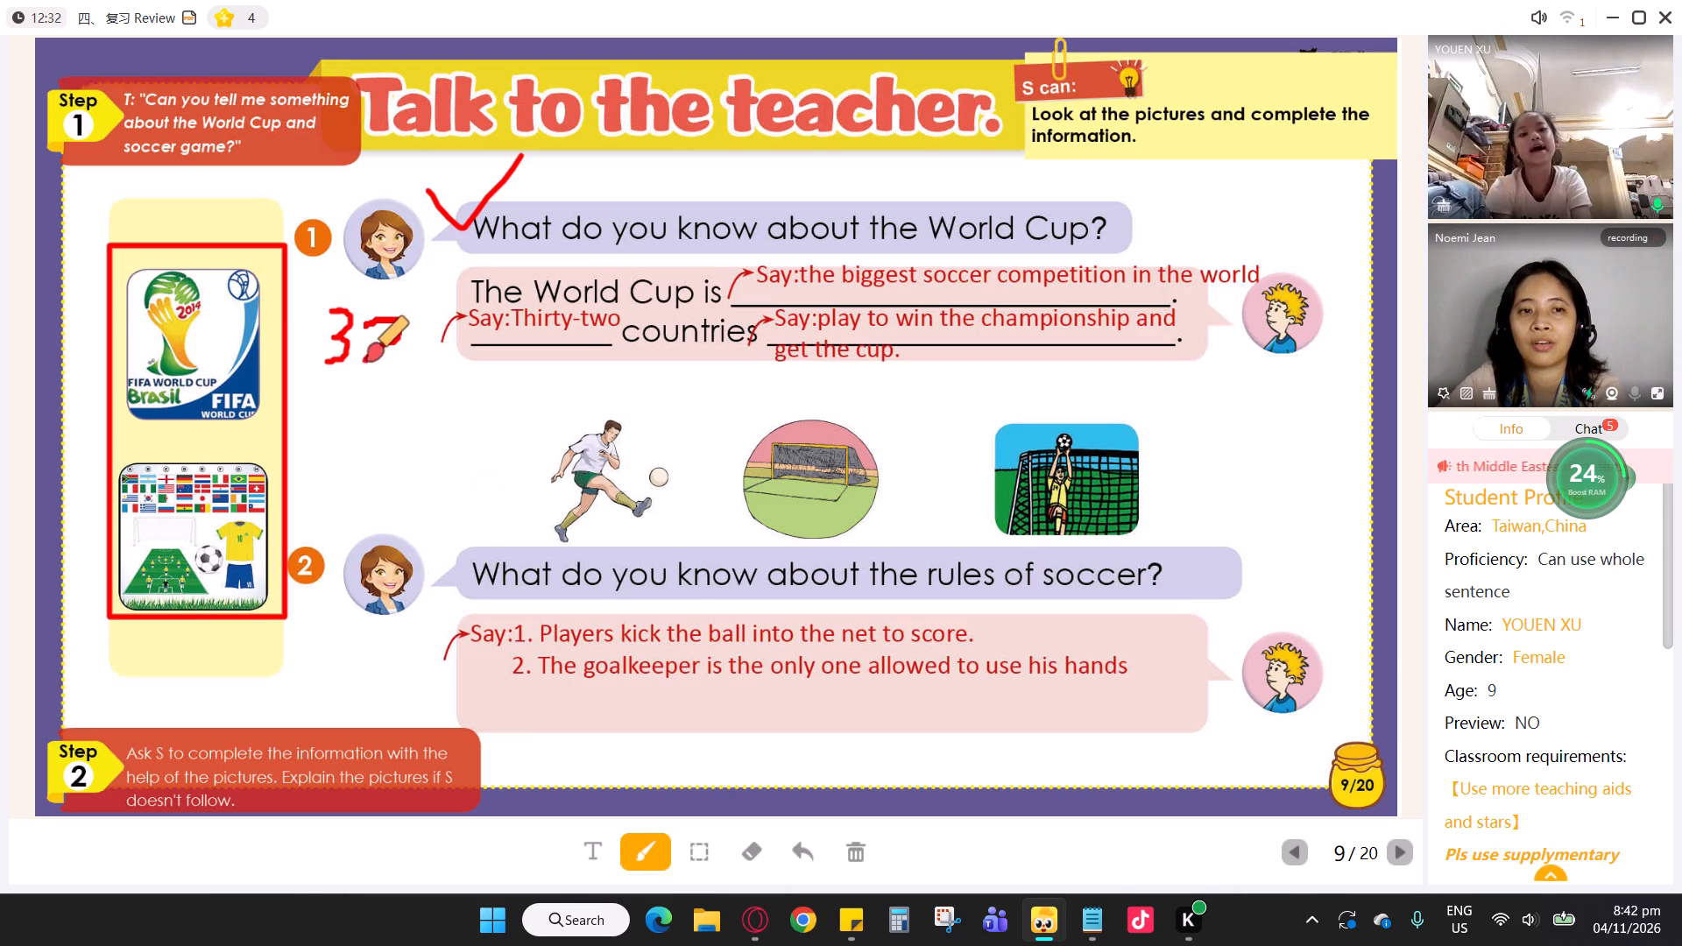
drag(365, 363, 410, 357)
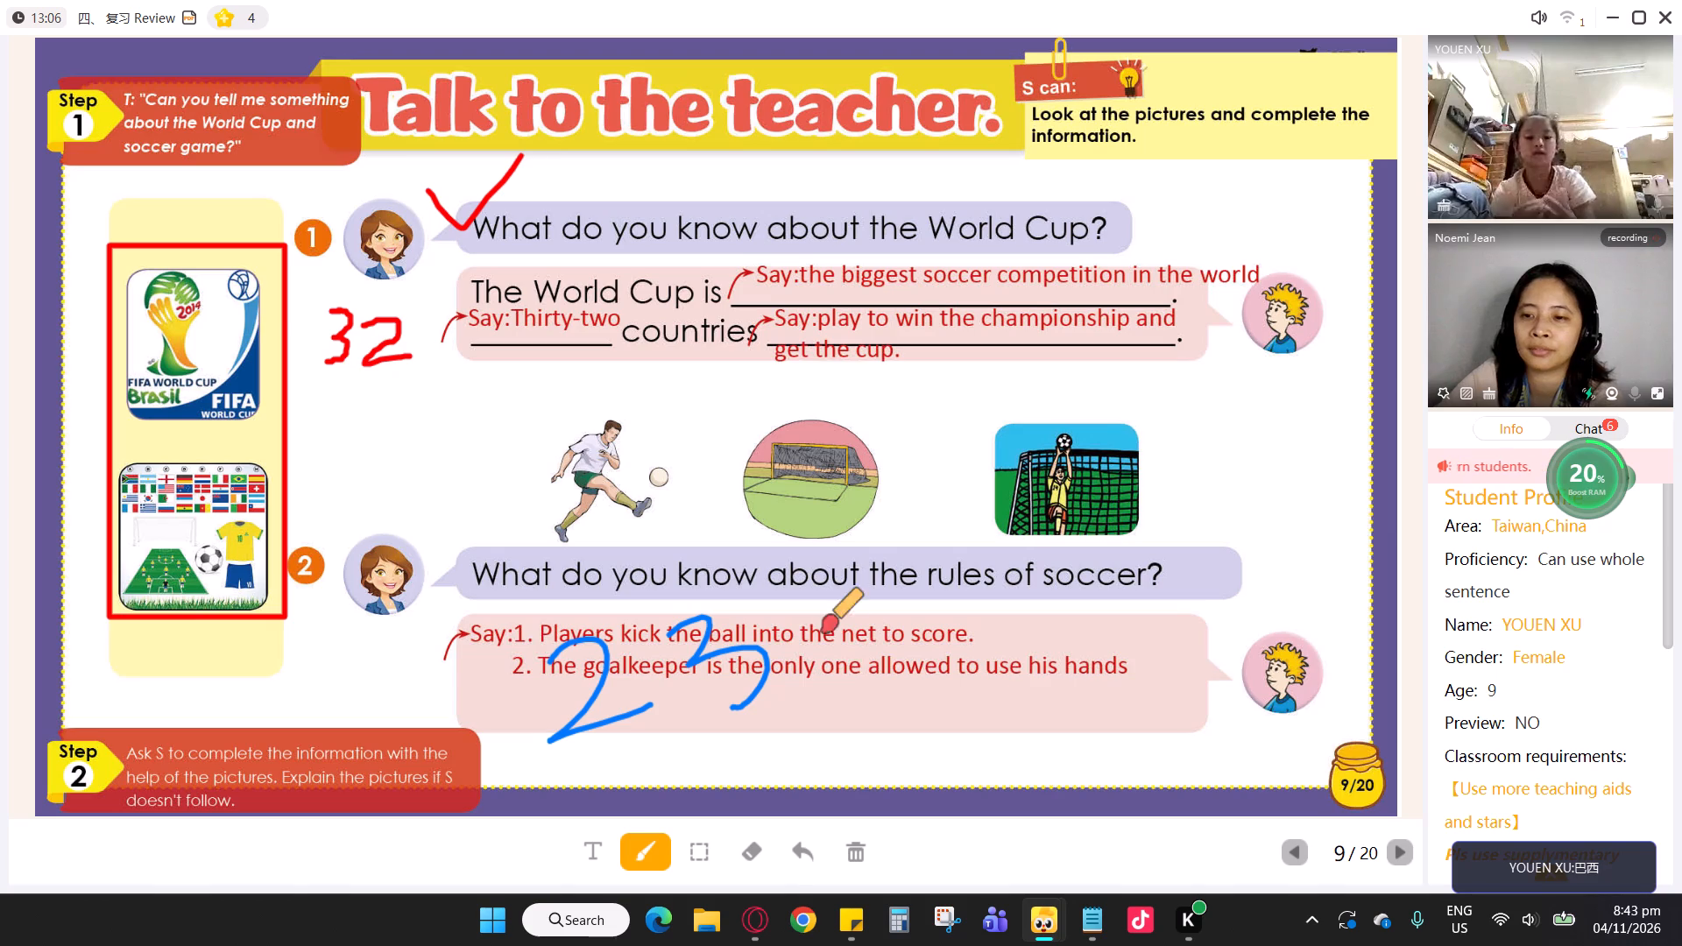
Open the class chat and try to translate the student's message 巴西.
click(1566, 429)
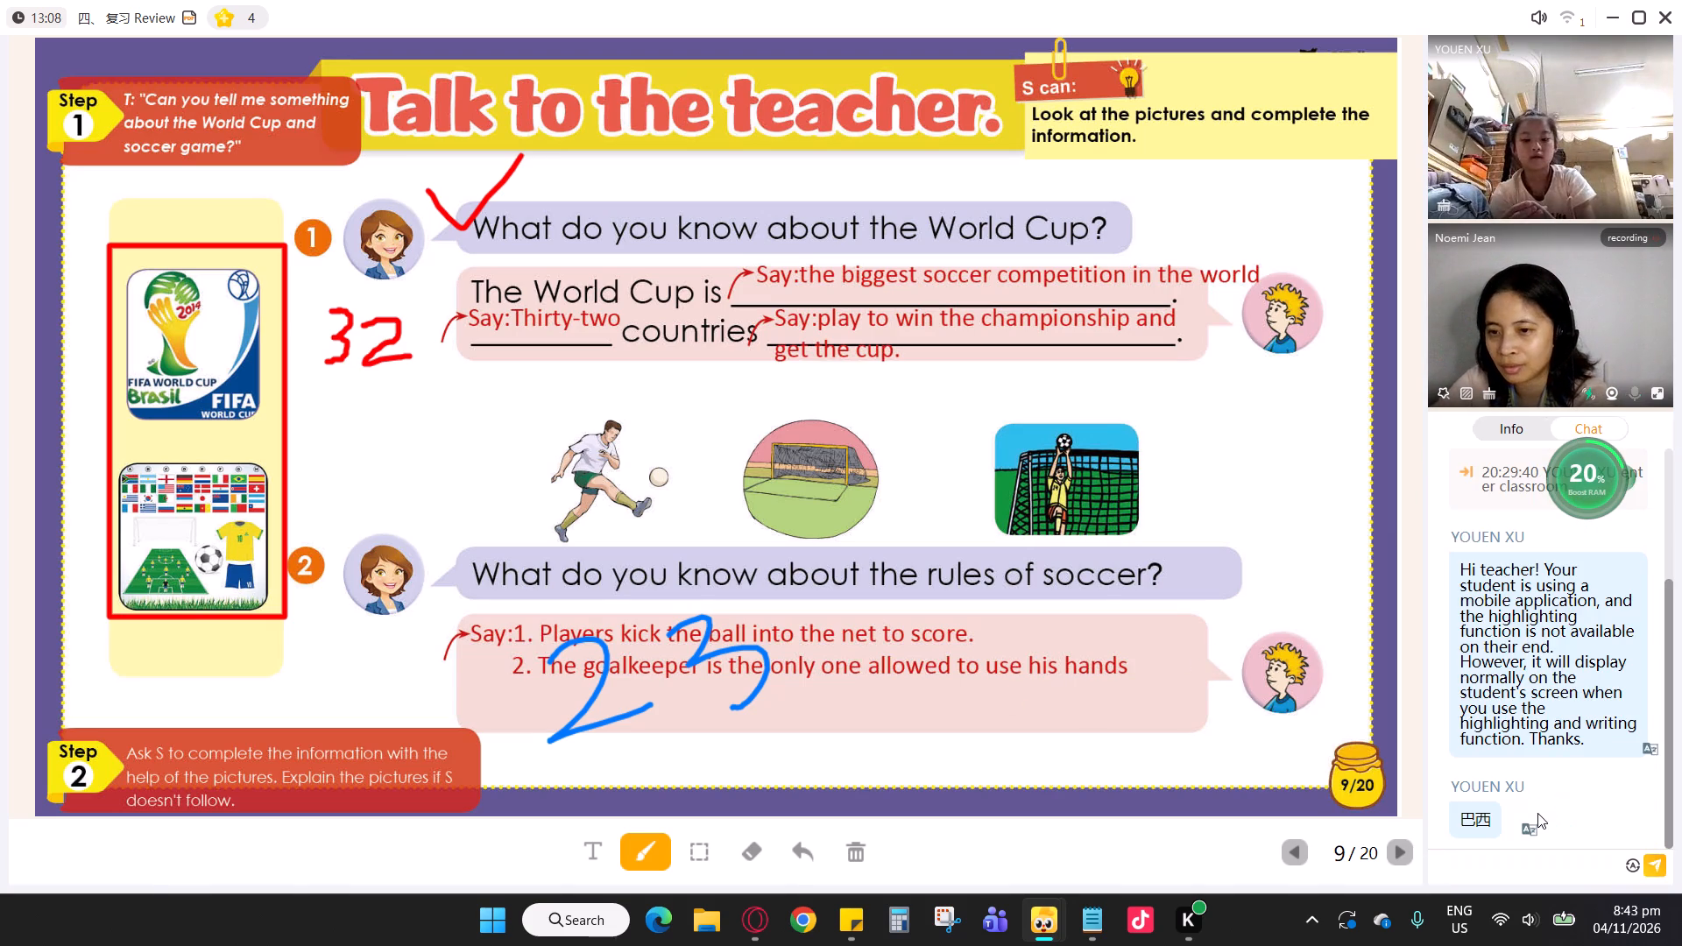
click(1529, 830)
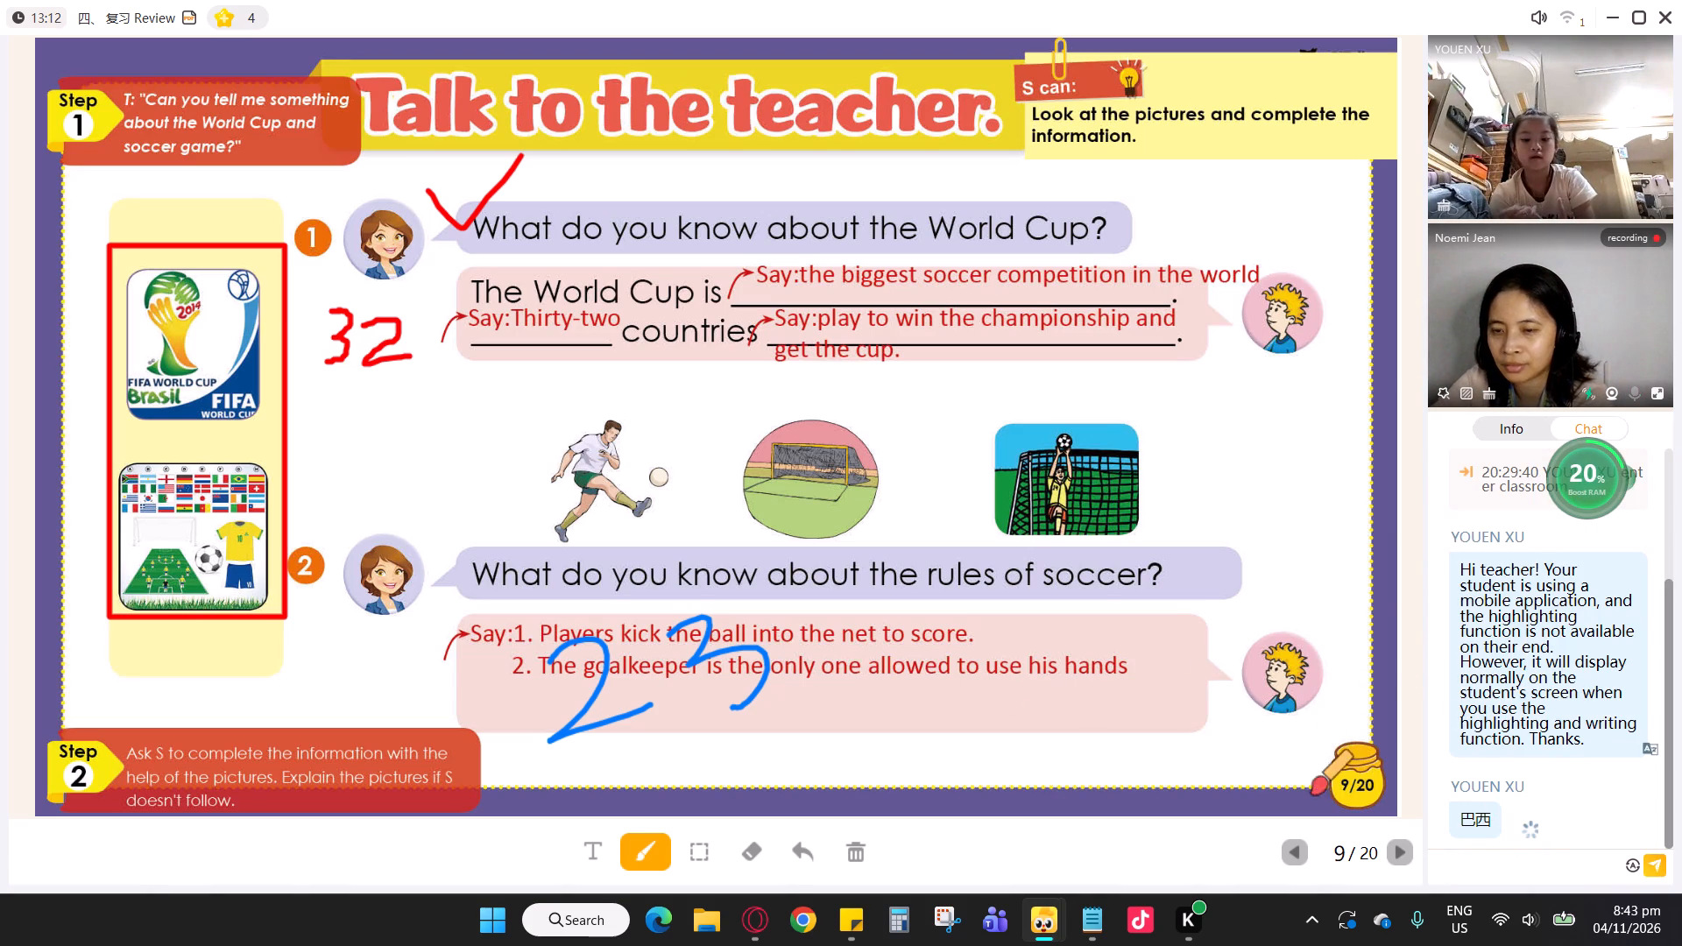
click(1488, 818)
click(1529, 830)
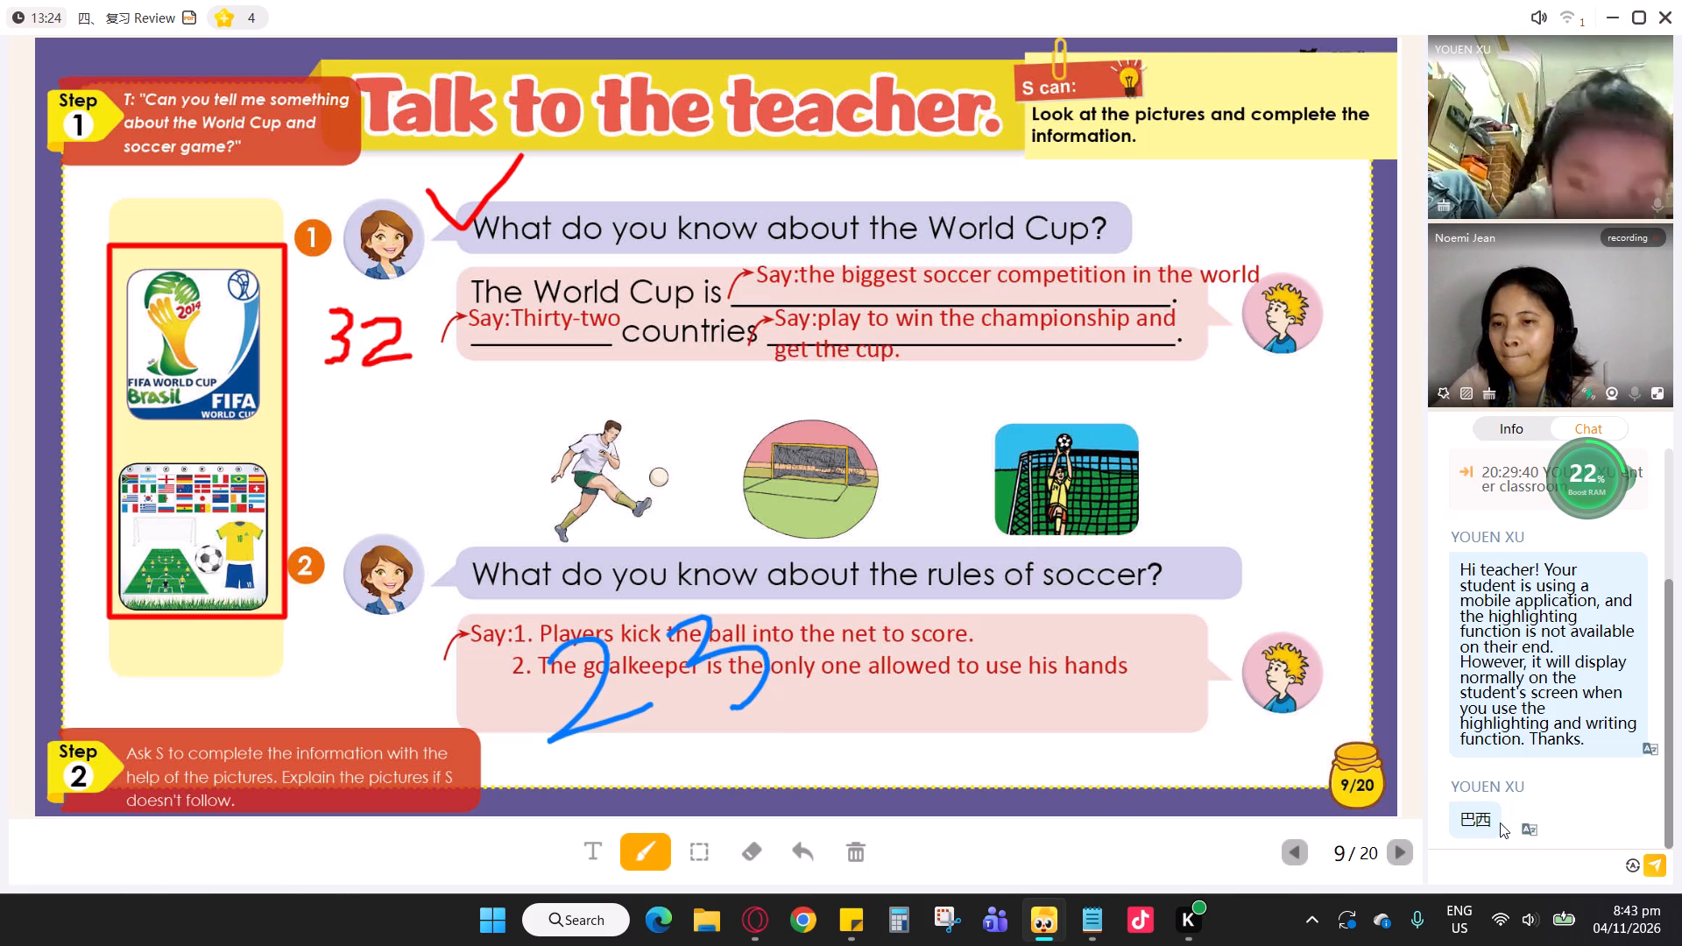
click(1531, 831)
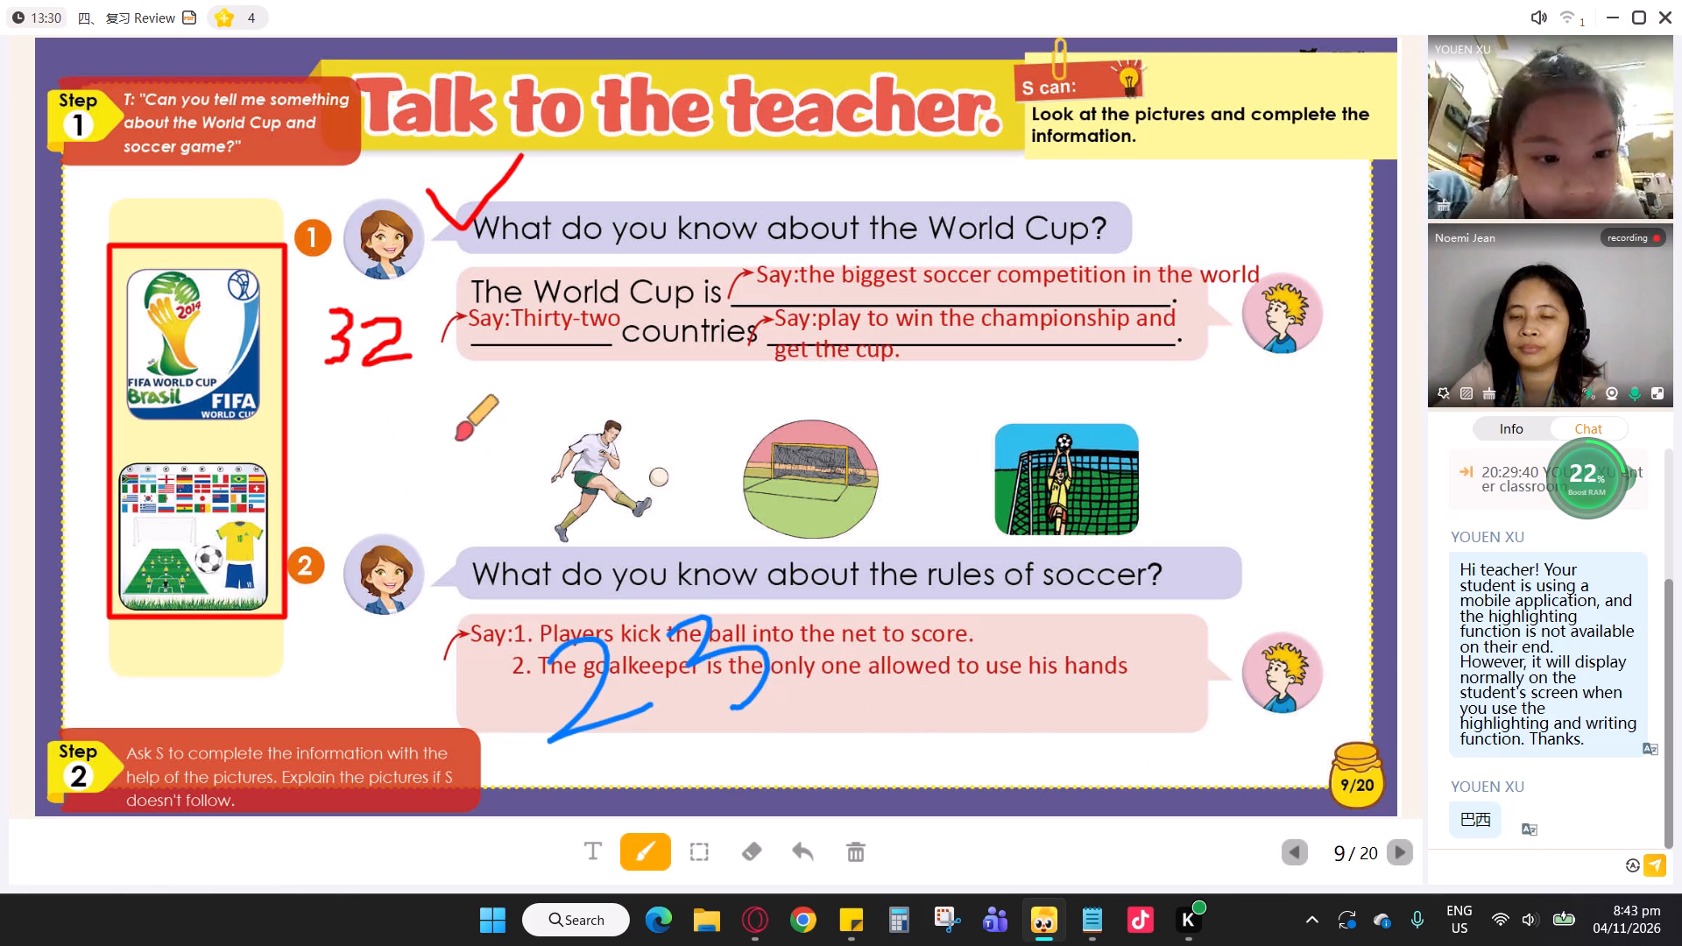
Underline the handwritten 32 twice with the brush.
drag(323, 388, 370, 383)
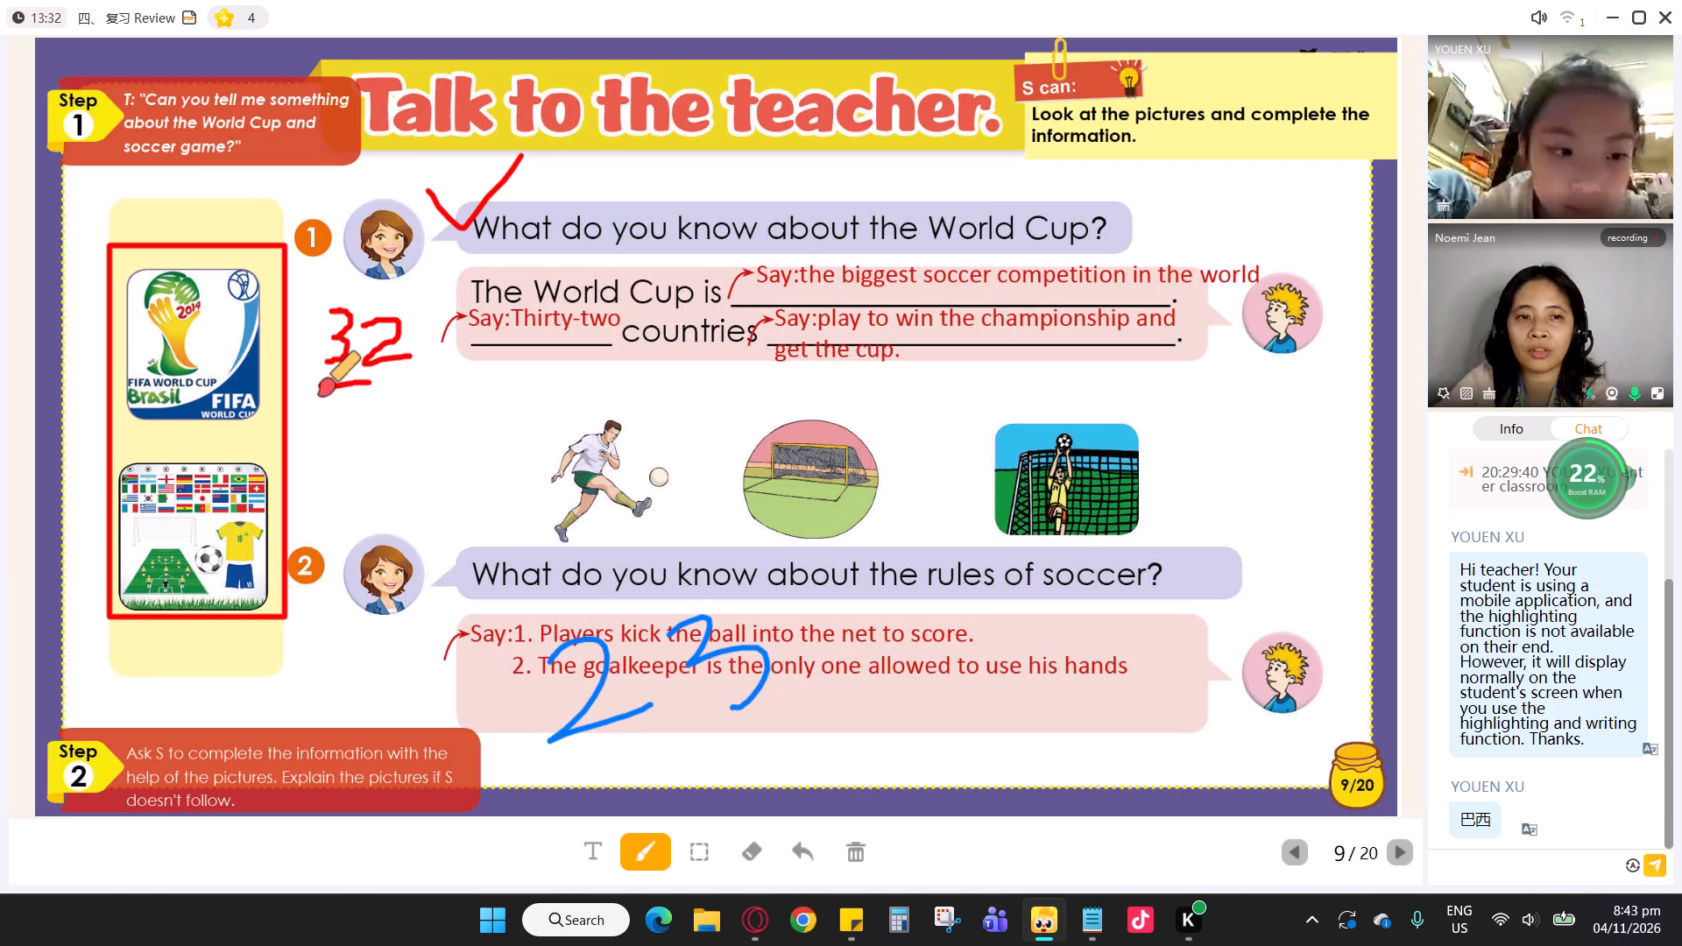
drag(317, 398, 363, 398)
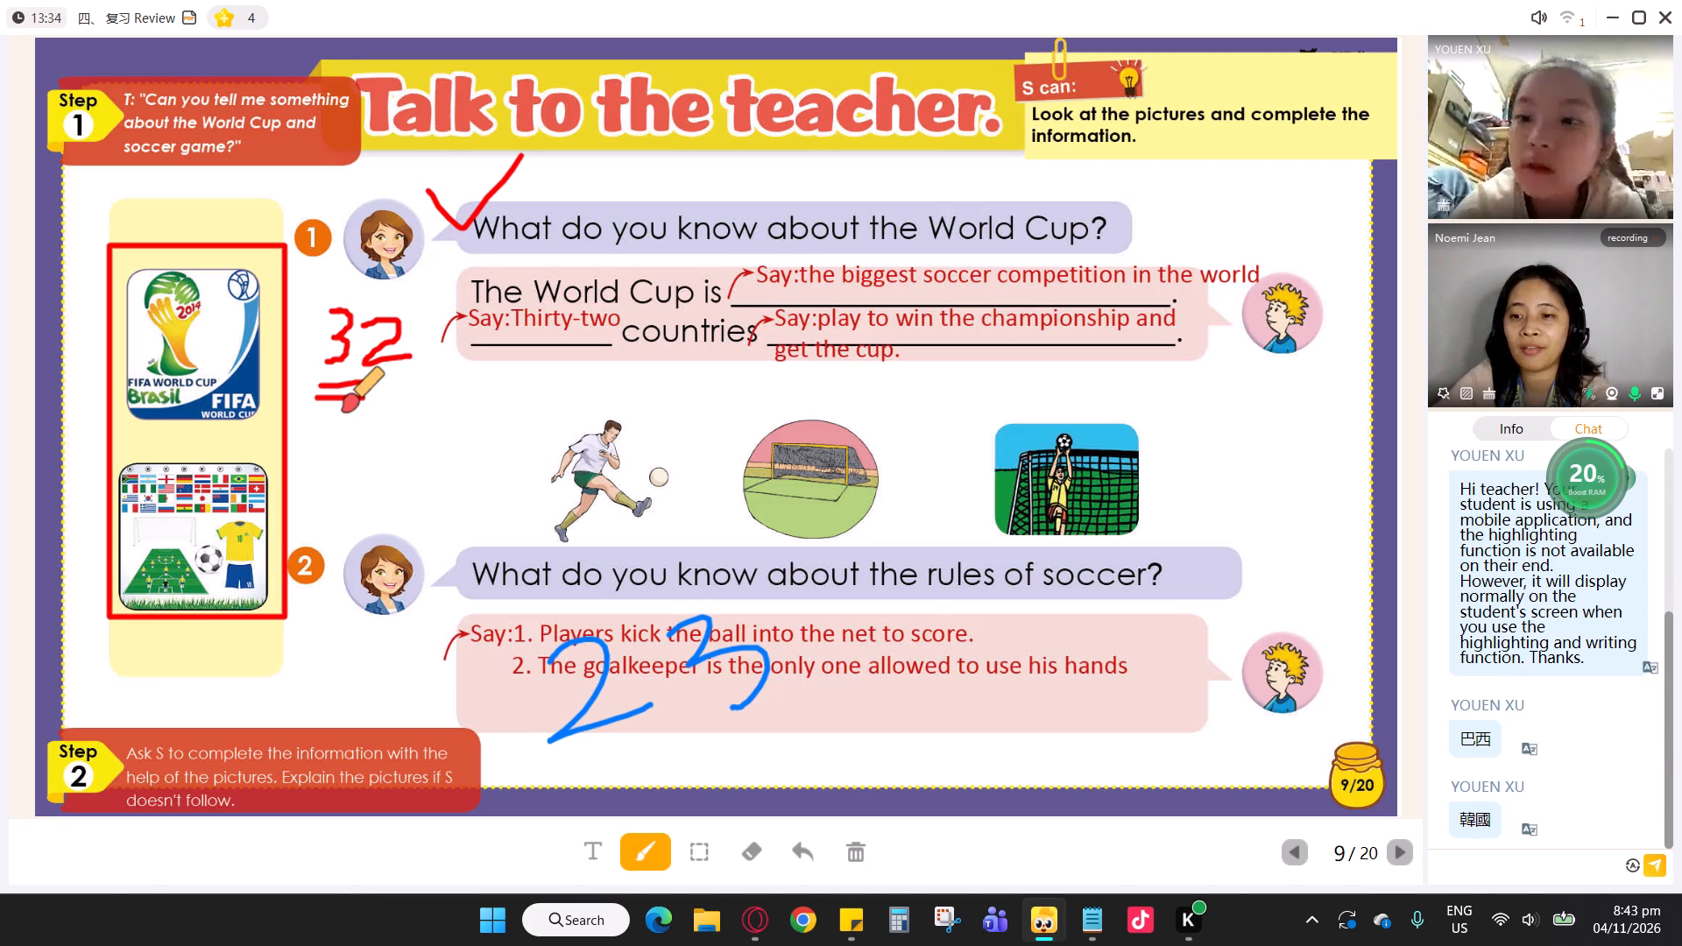
Request a translation of the student's chat message 韓國.
click(1530, 832)
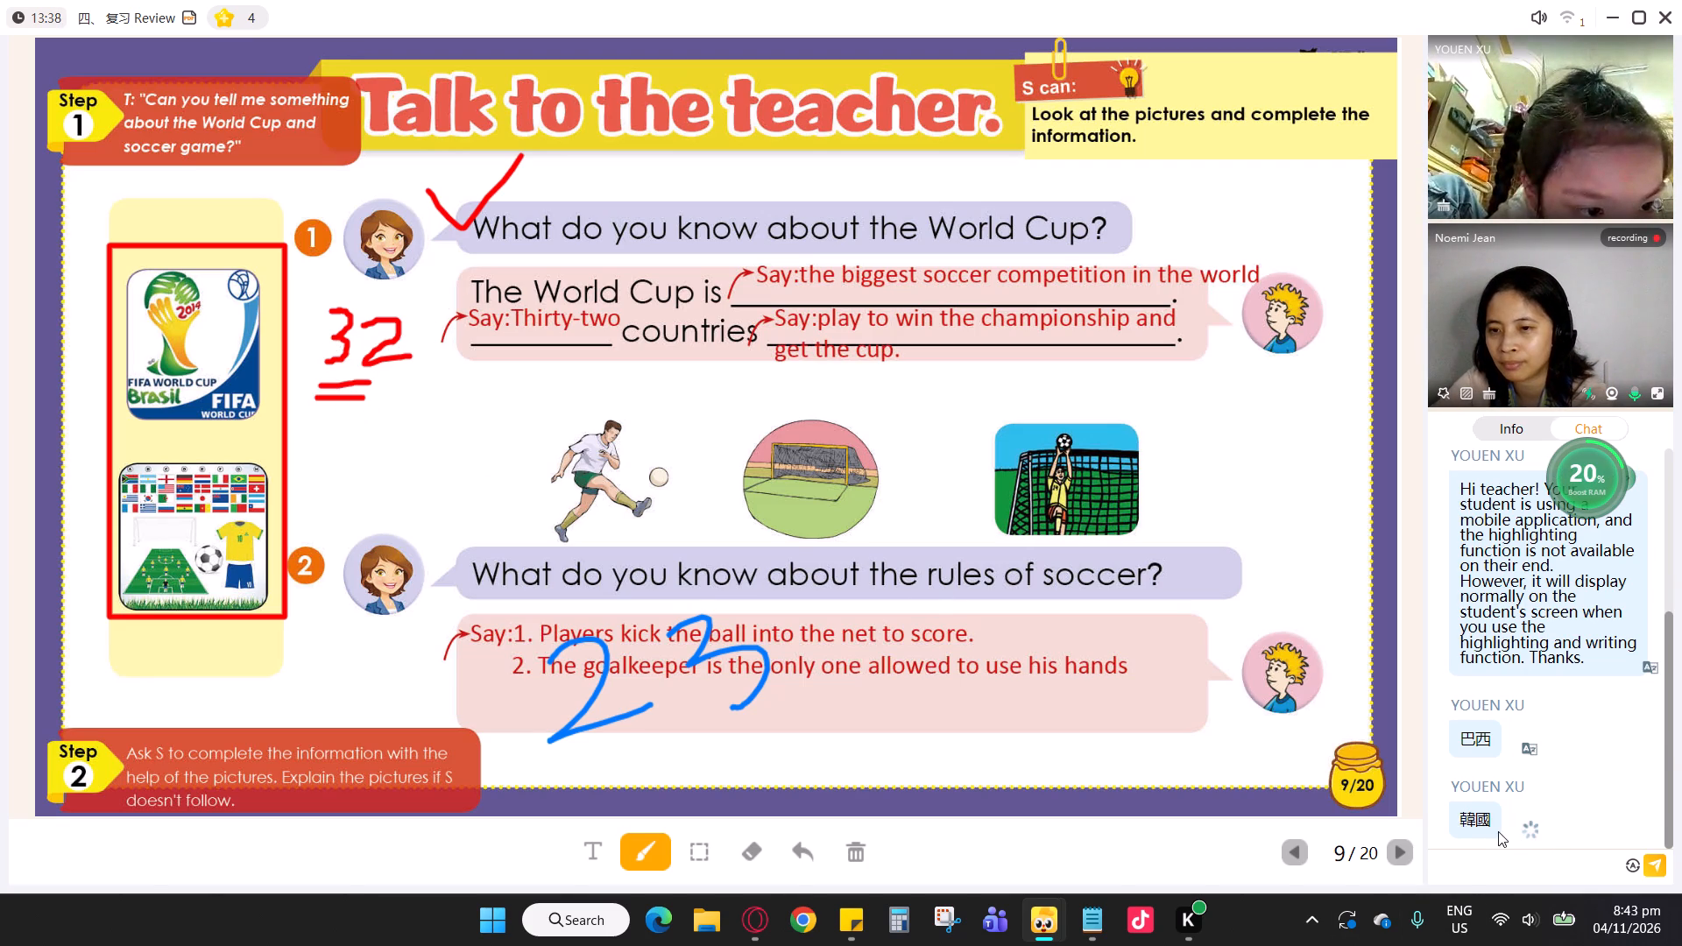
Copy the student's chat message 巴西 and try to paste it over the existing Google search query in Opera GX.
drag(1495, 741, 1471, 742)
drag(1459, 739, 1508, 743)
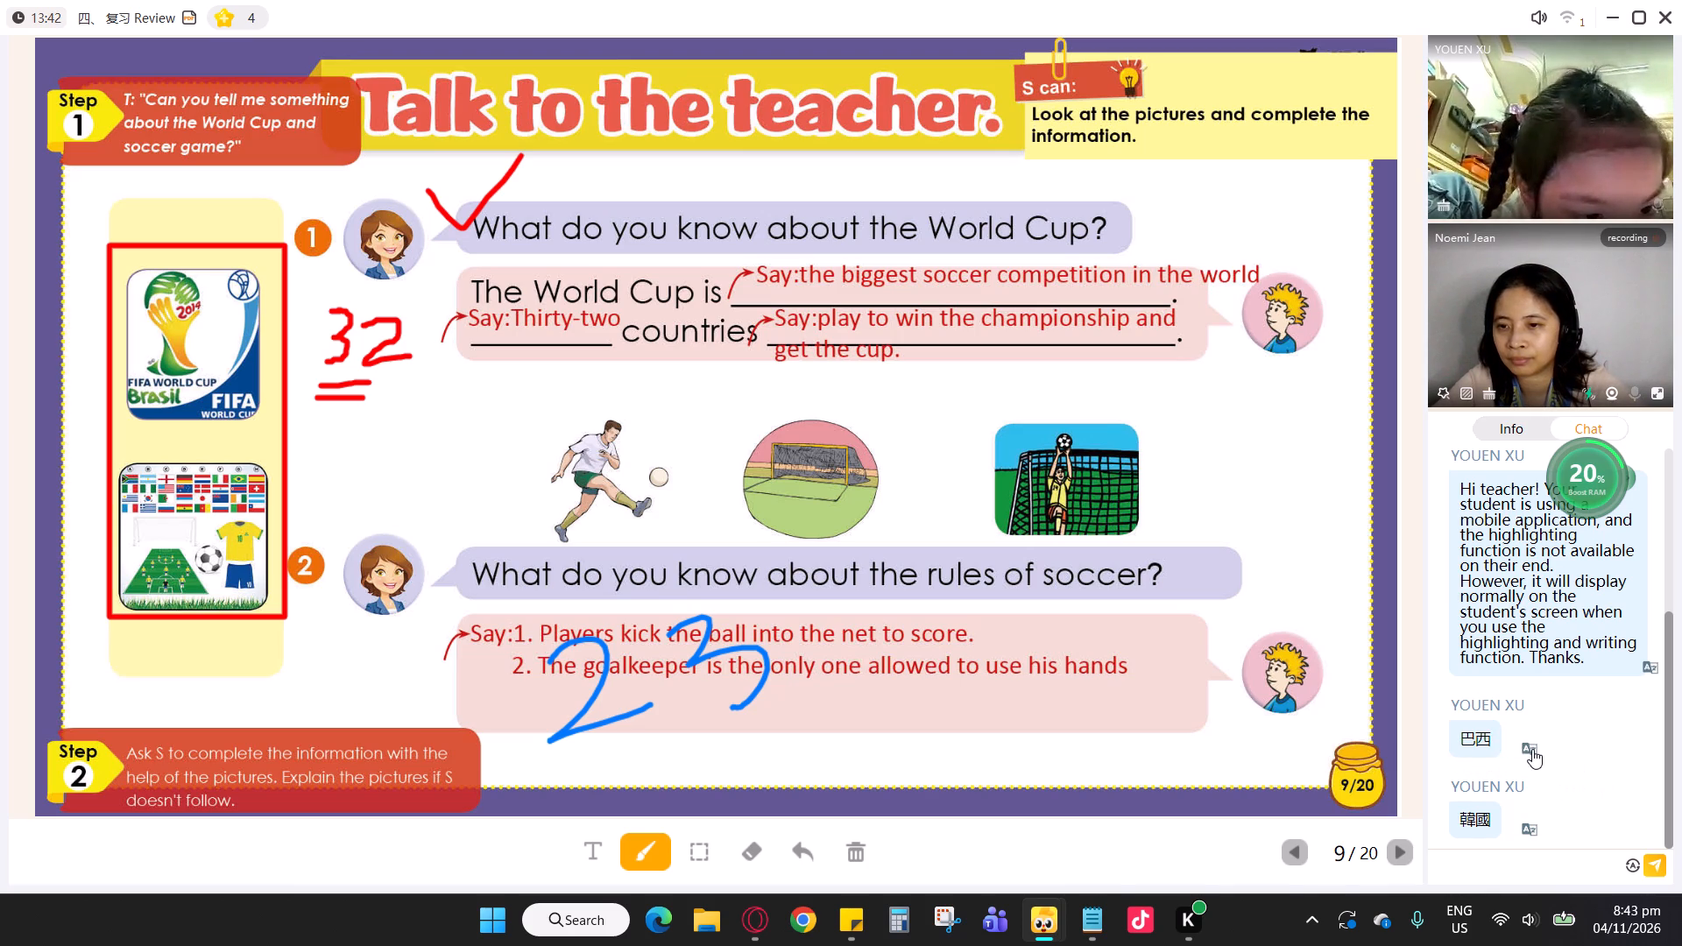
drag(1459, 738, 1495, 741)
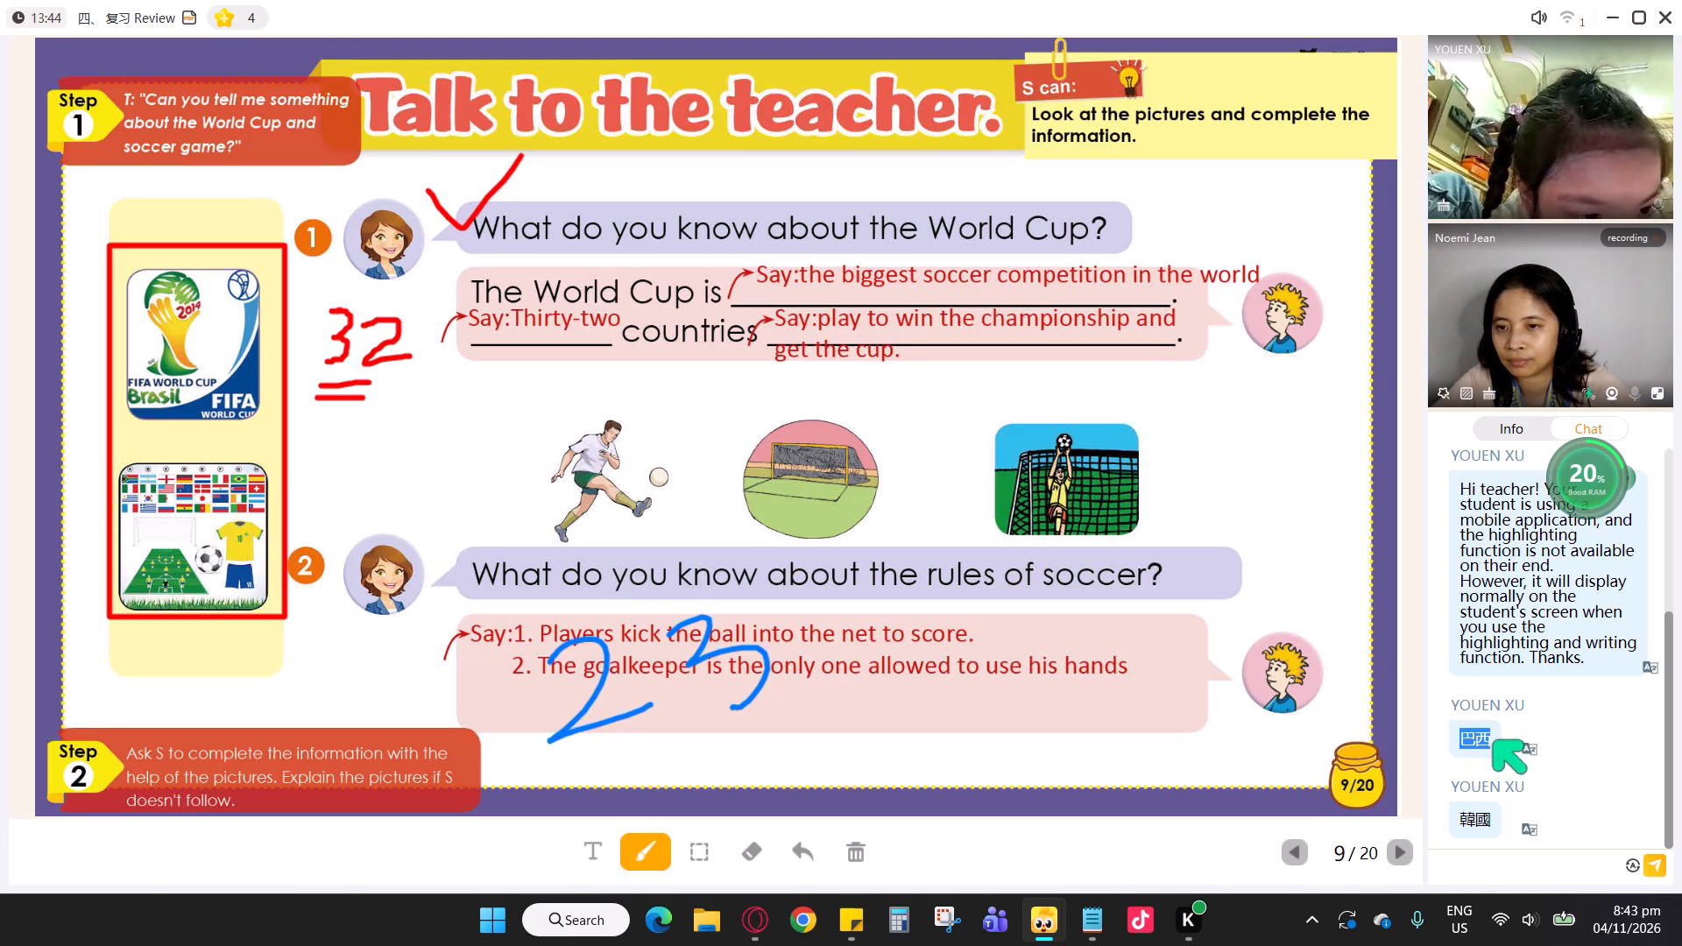
key(ctrl+c)
key(ctrl+c)
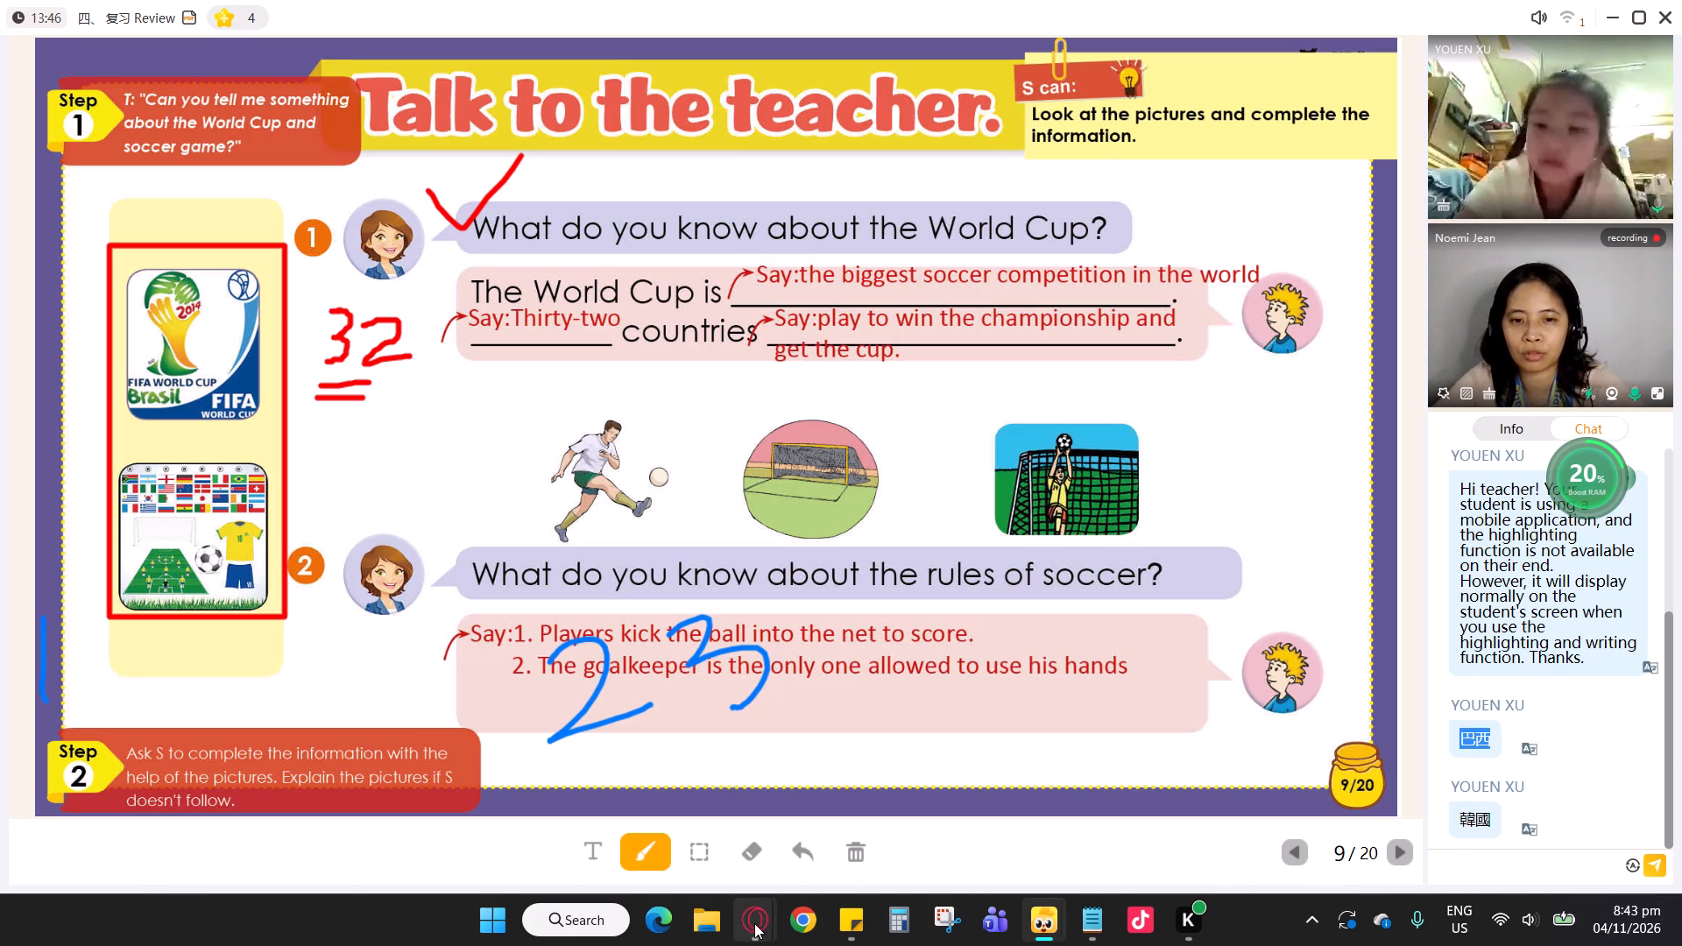
click(754, 923)
click(828, 848)
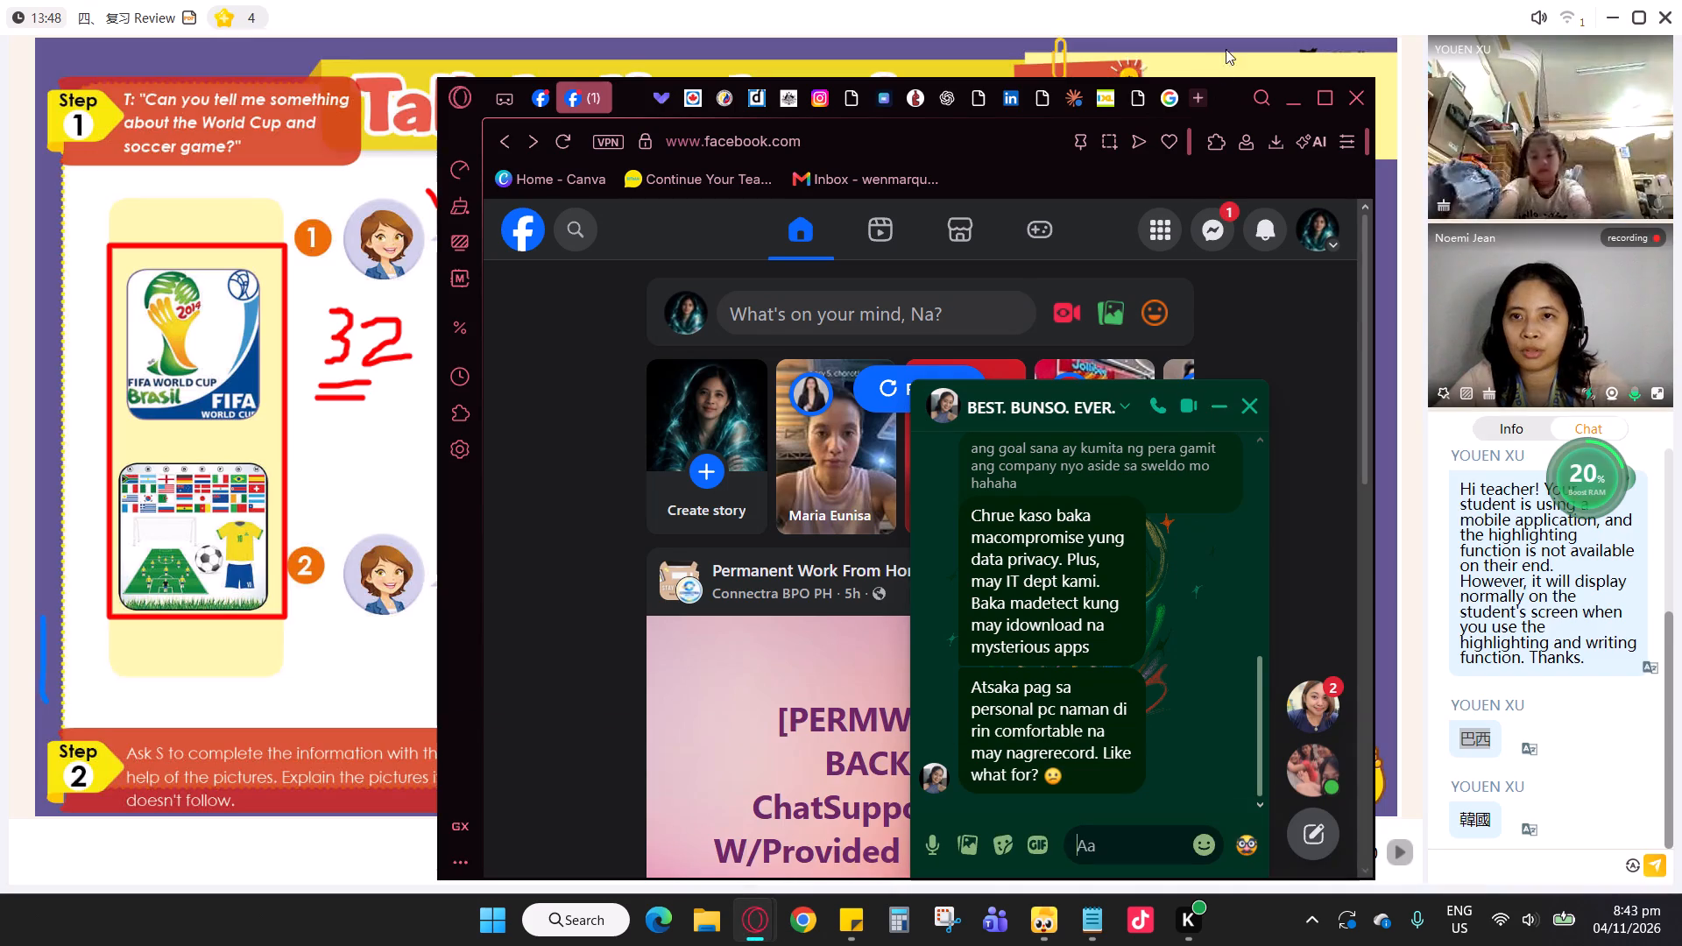
click(1170, 91)
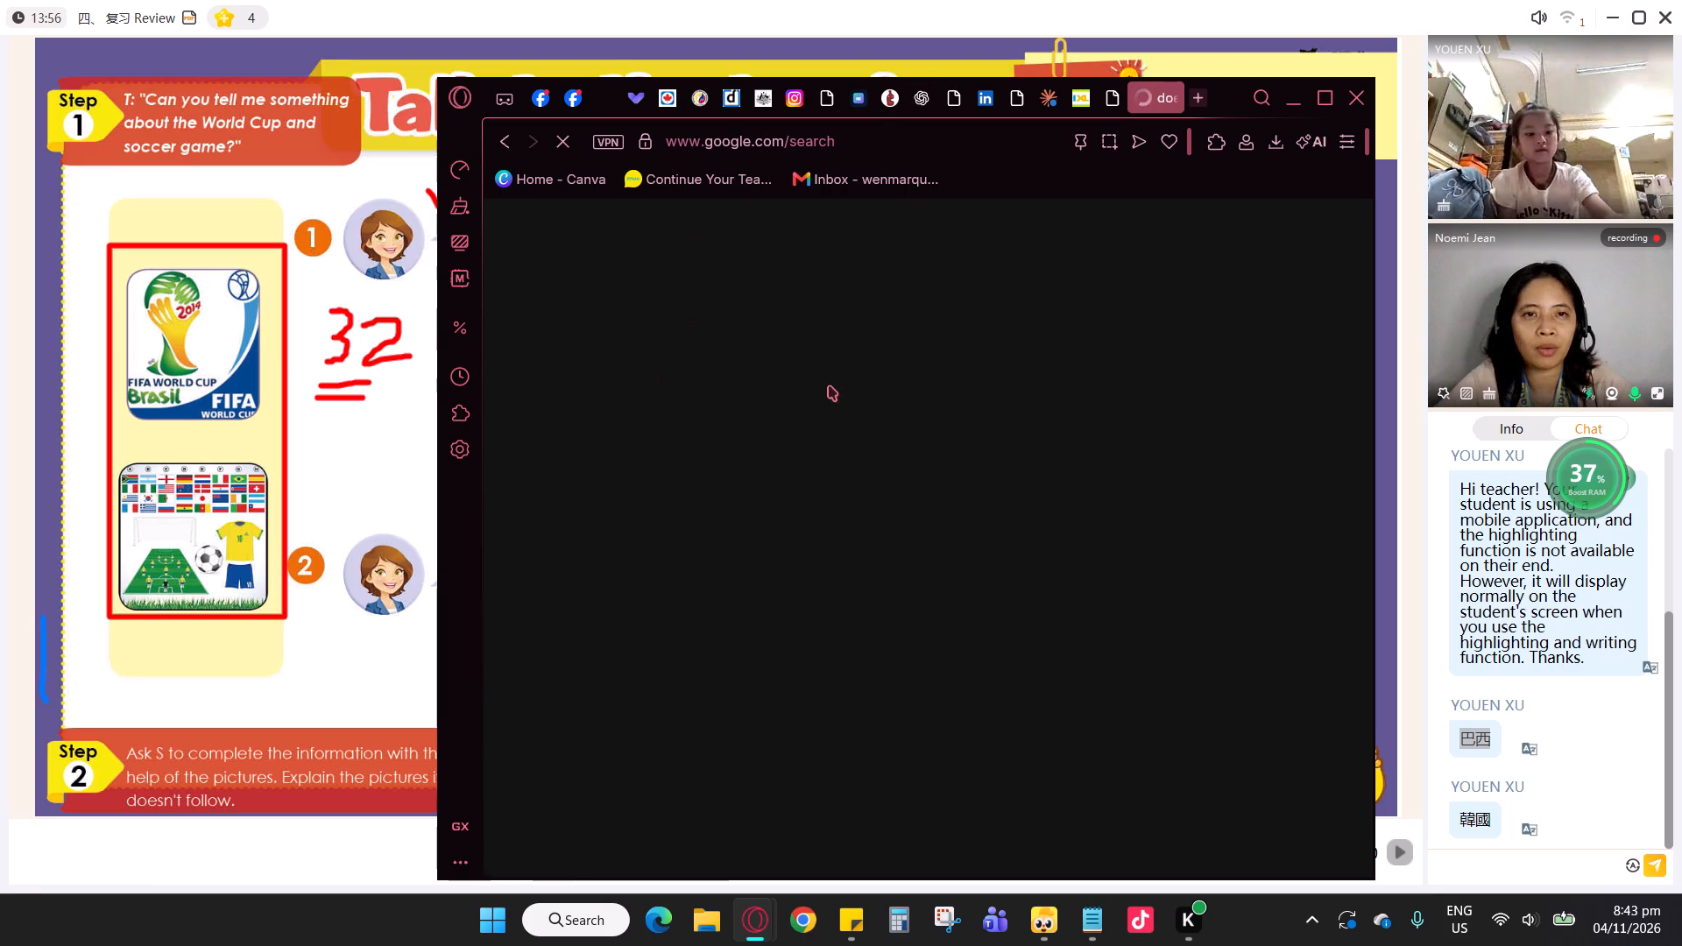
click(886, 257)
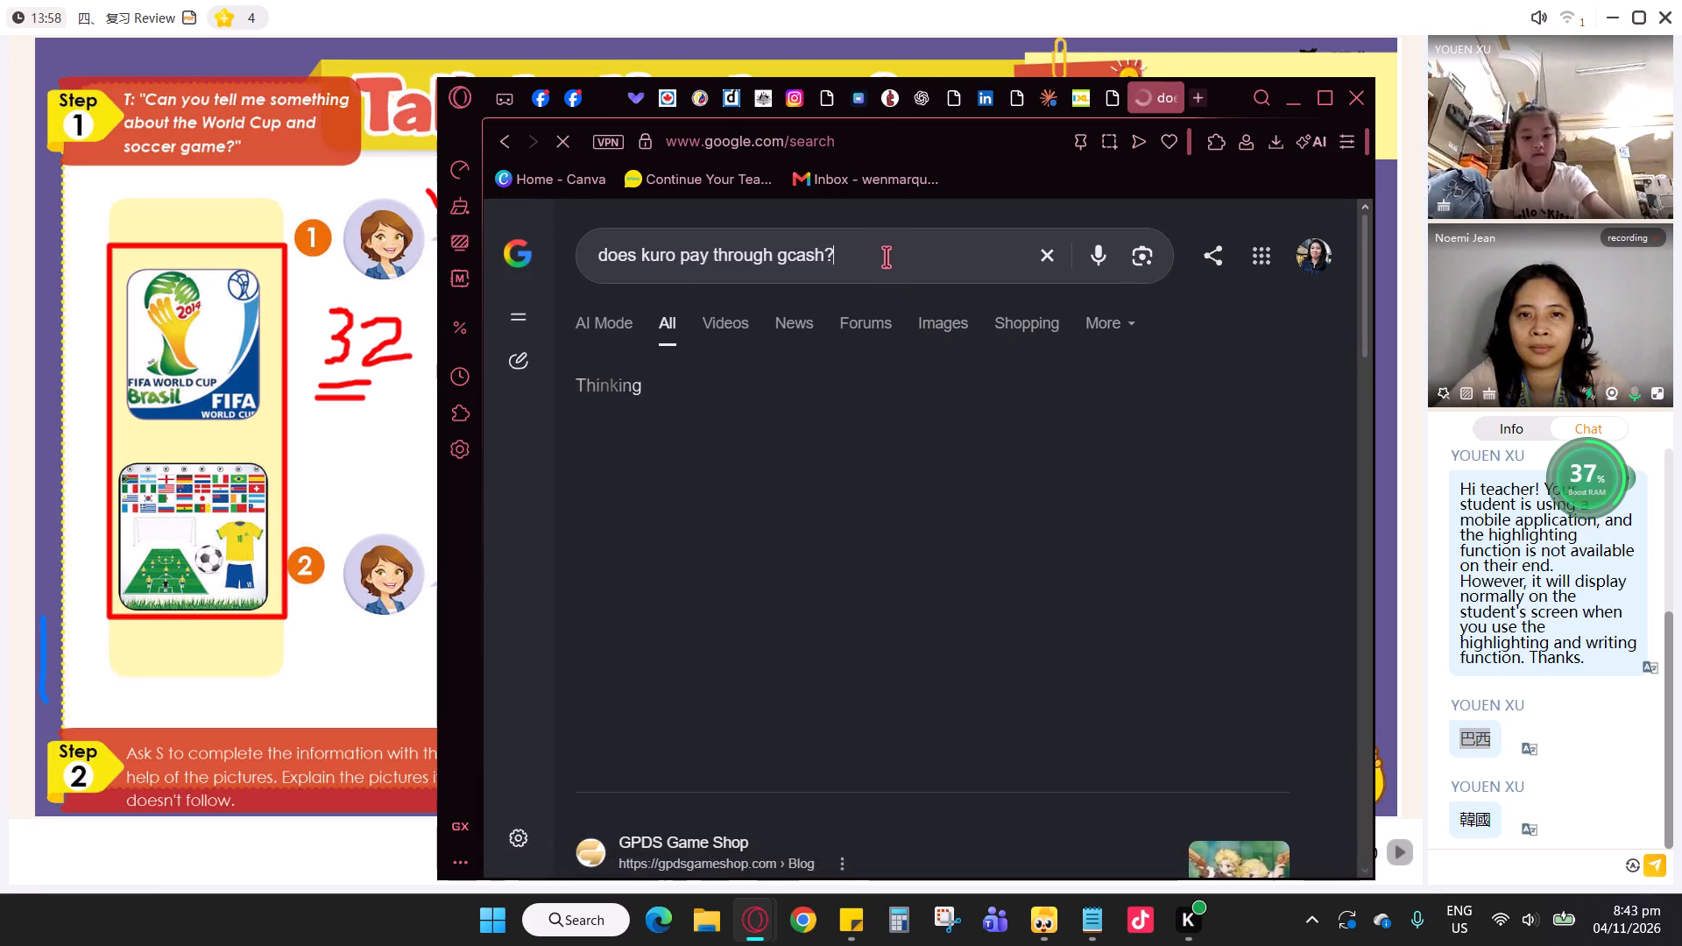
key(ctrl+a)
key(ctrl+v)
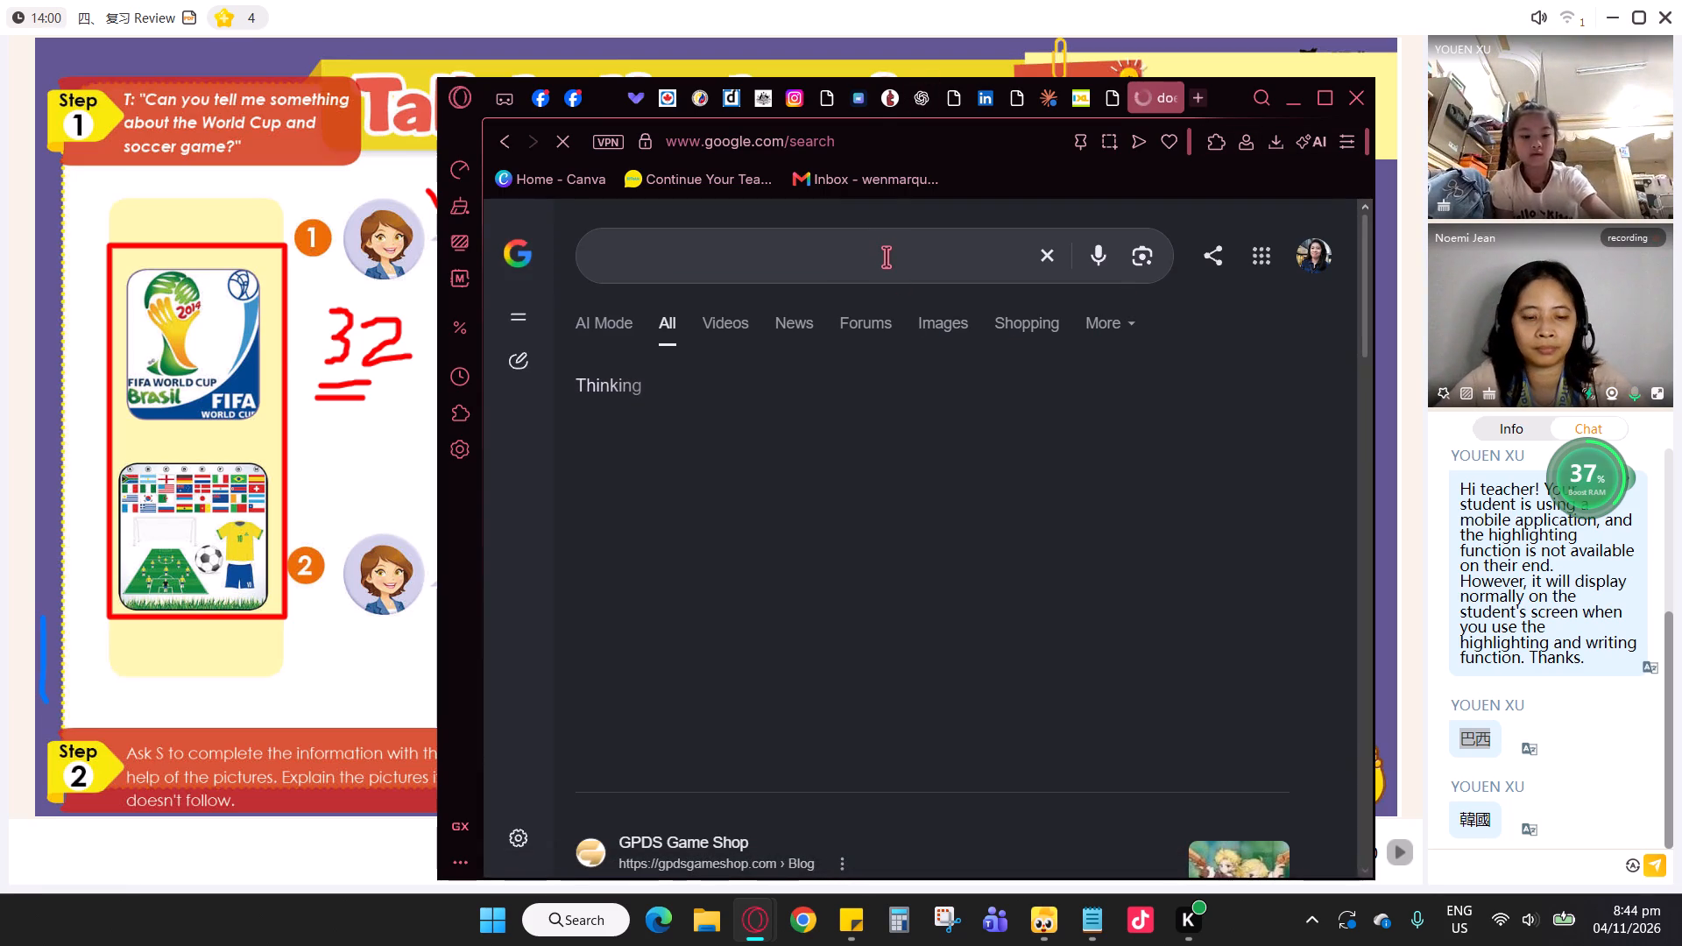
key(ctrl+v)
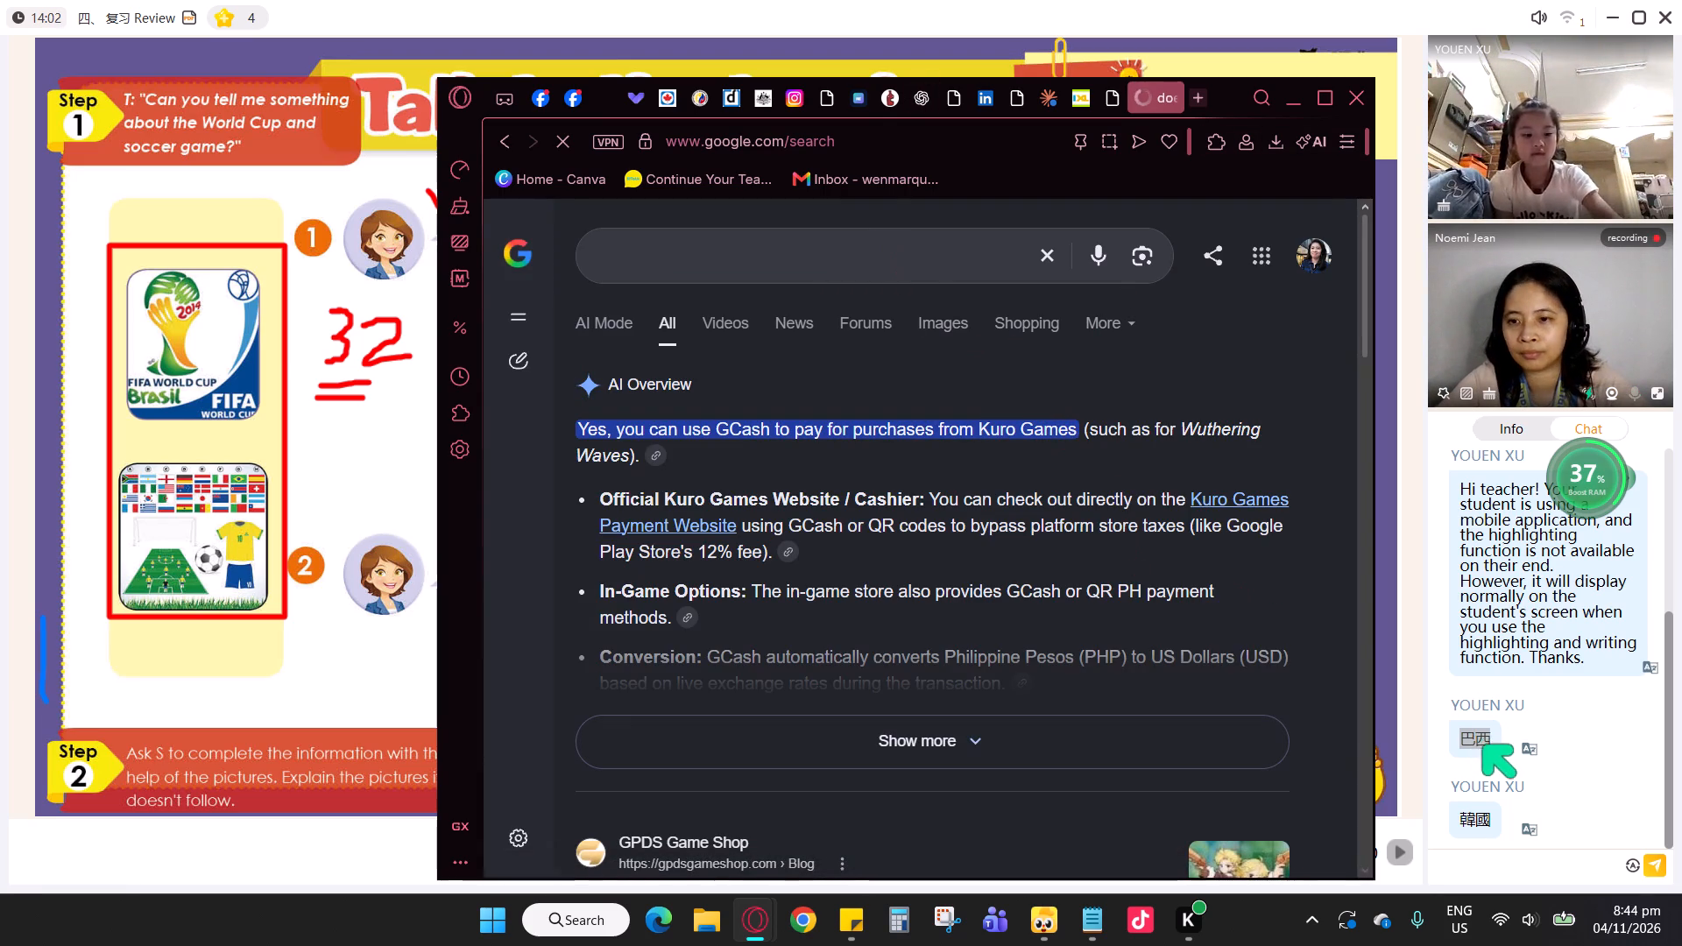
Copy the student's chat message 巴西 again and try to search Google for it in Opera GX.
click(1481, 741)
drag(1464, 737, 1509, 736)
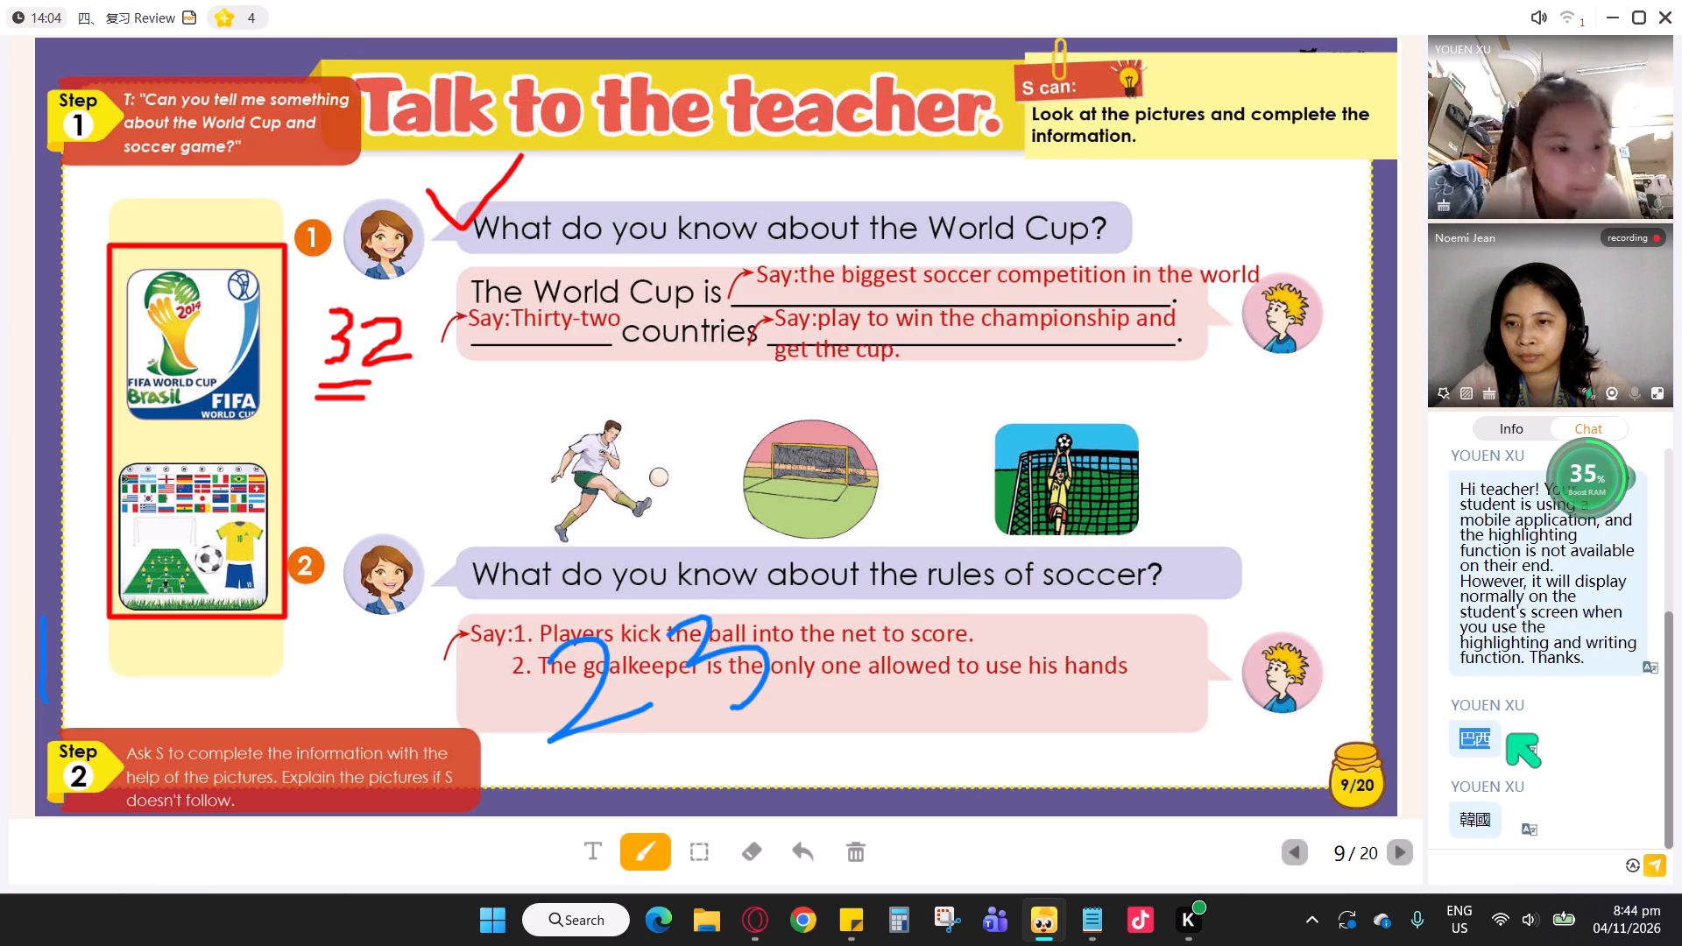
drag(1509, 736, 1509, 737)
key(ctrl+c)
key(ctrl+c)
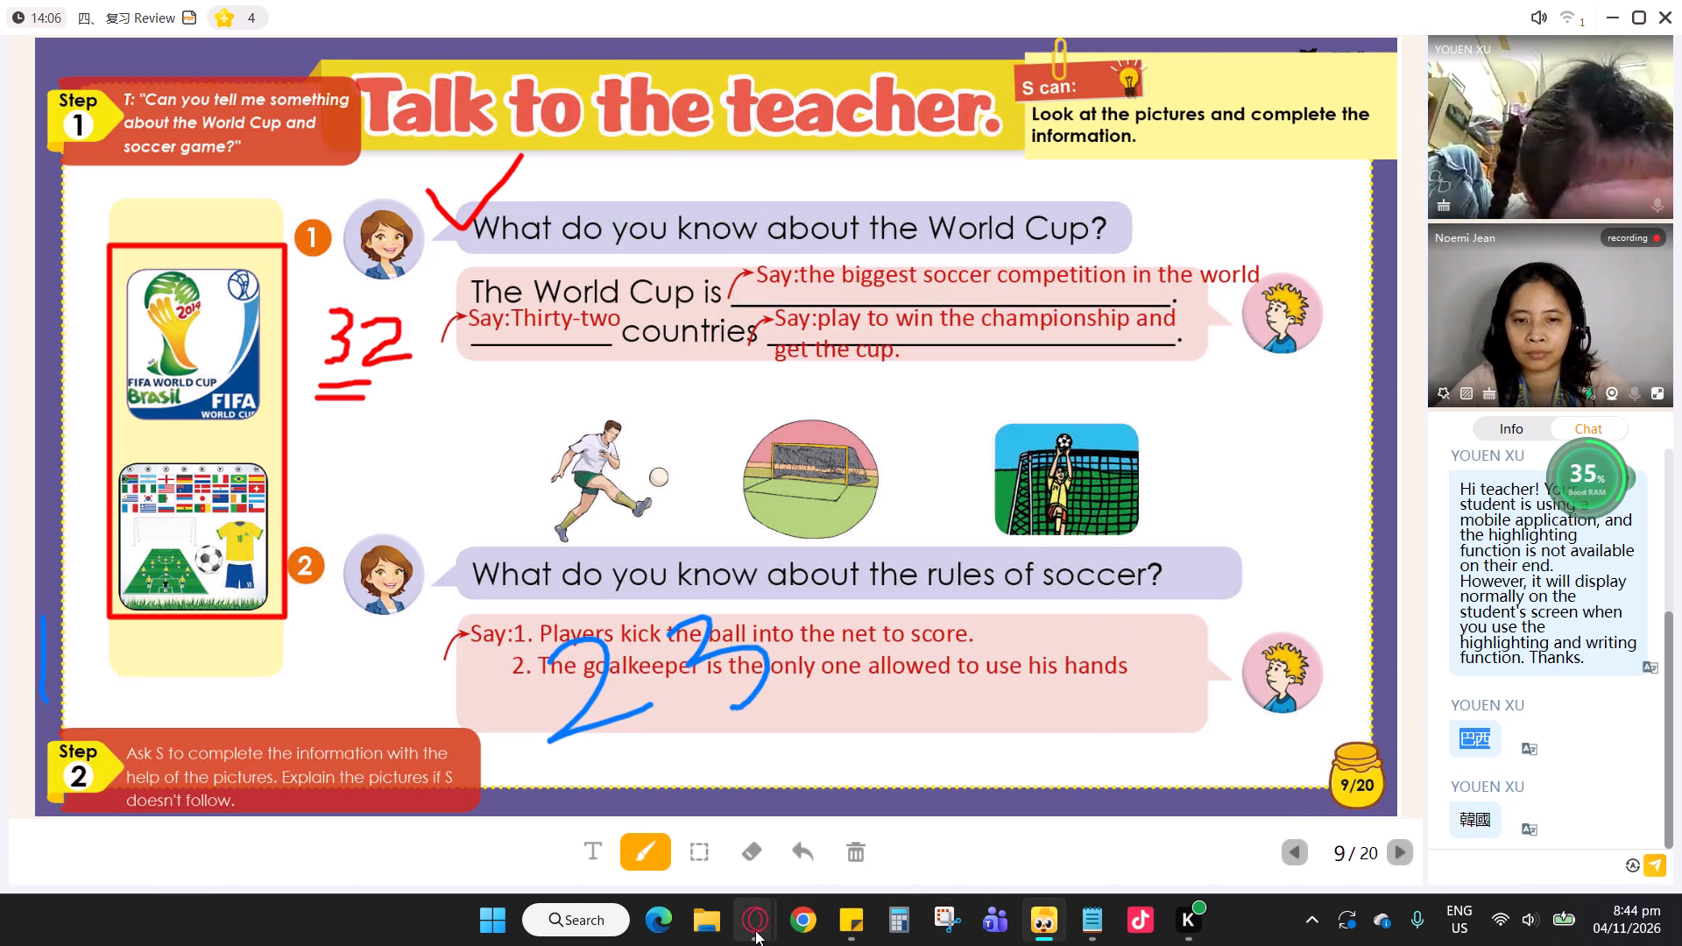
click(755, 930)
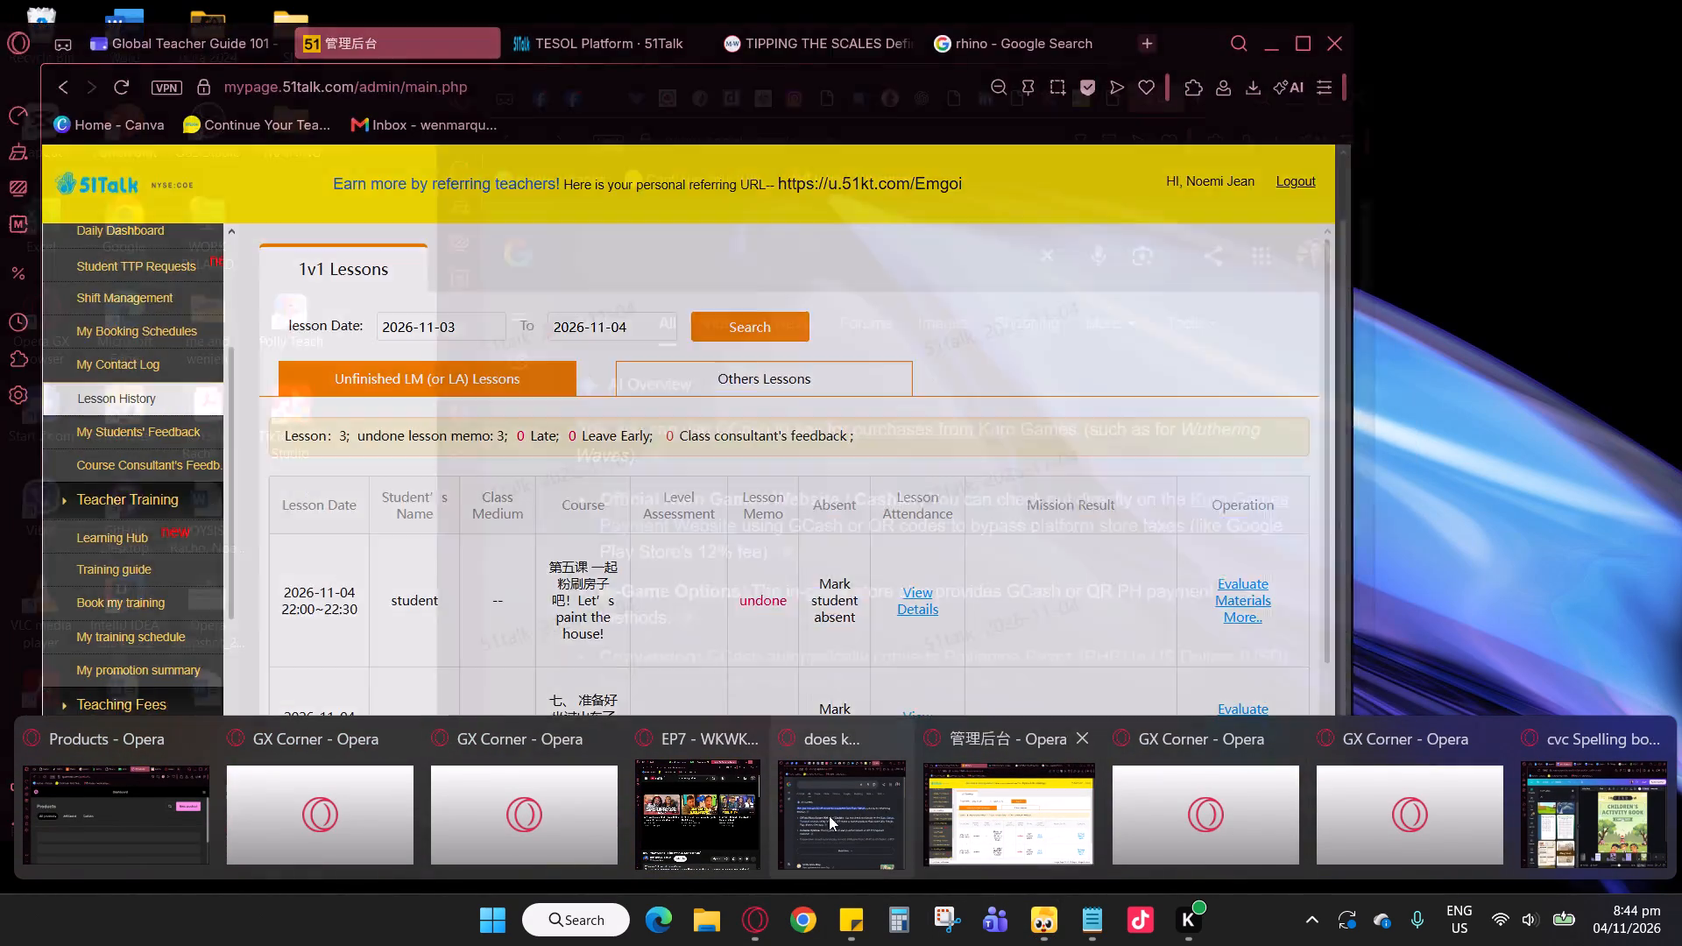
click(845, 803)
key(ctrl+v)
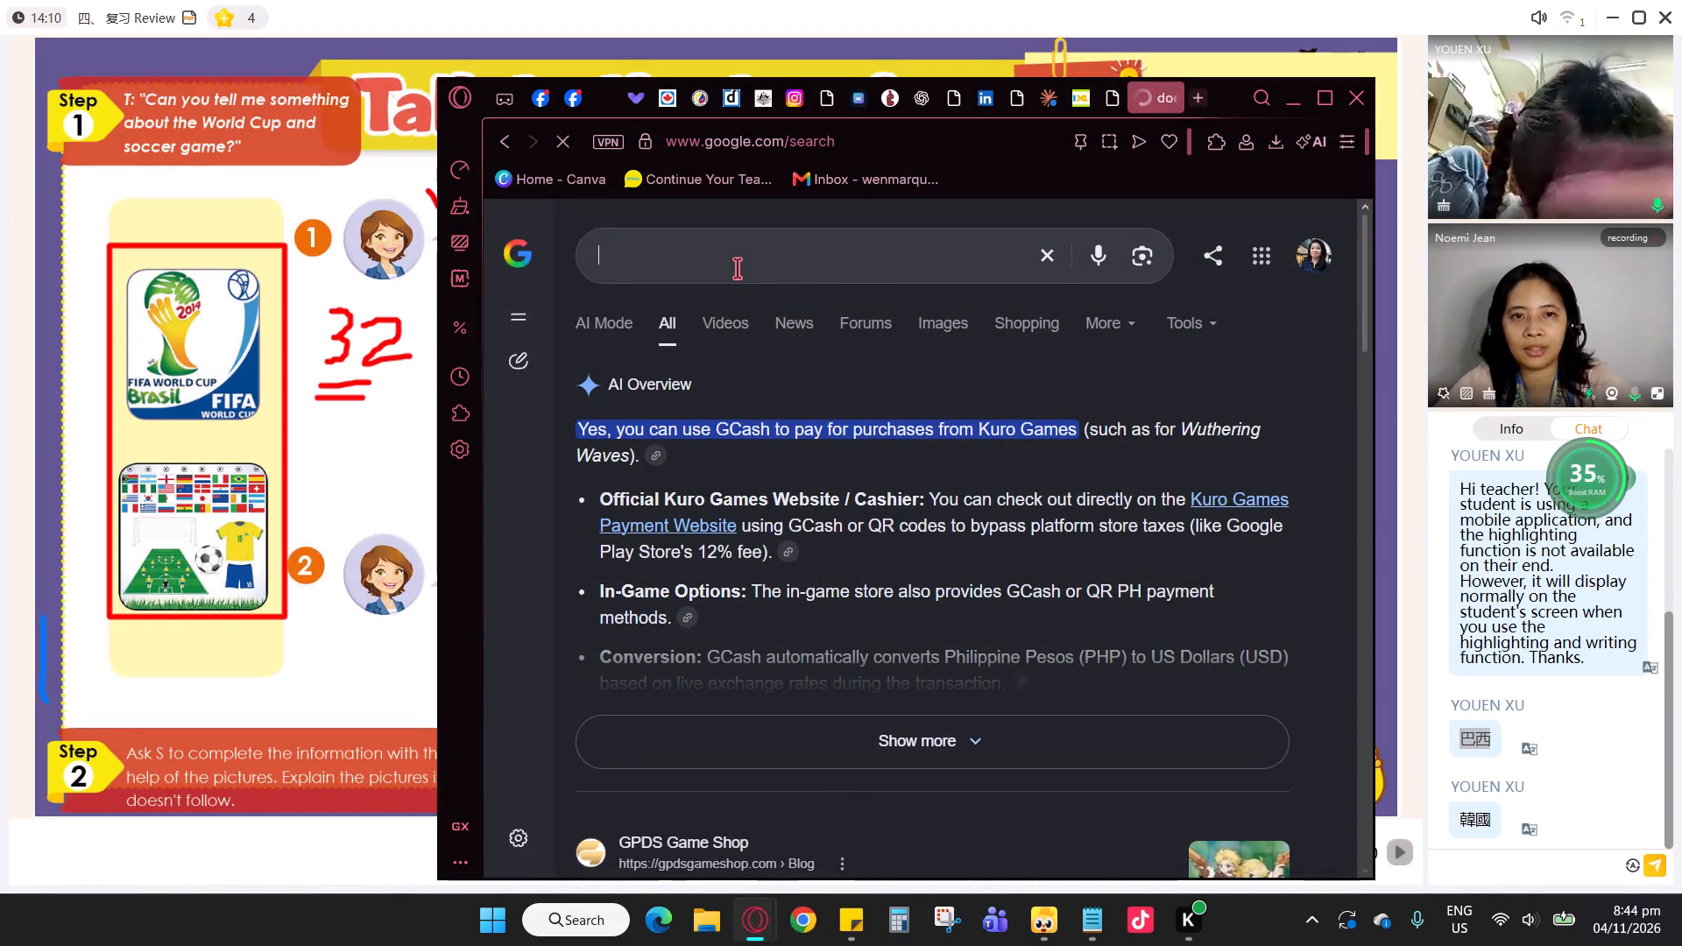
key(Return)
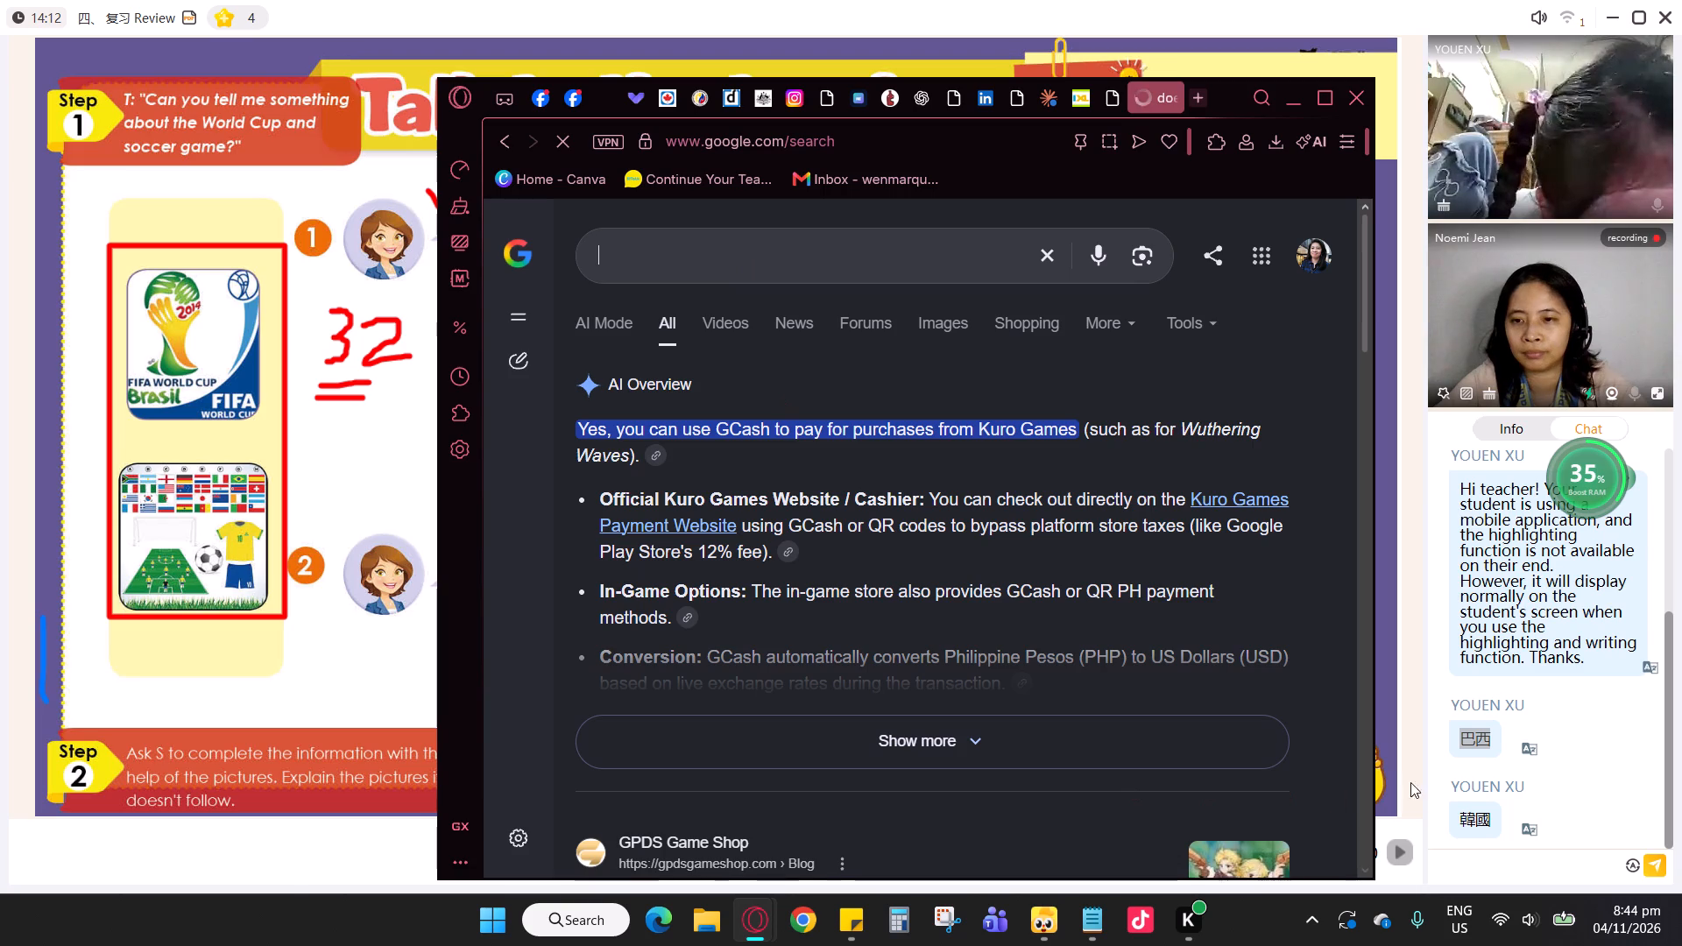
Copy the student's chat message 韓國, try to search Google for it in Opera GX, and minimize the browser.
drag(1460, 821, 1491, 821)
key(ctrl+c)
key(ctrl+c)
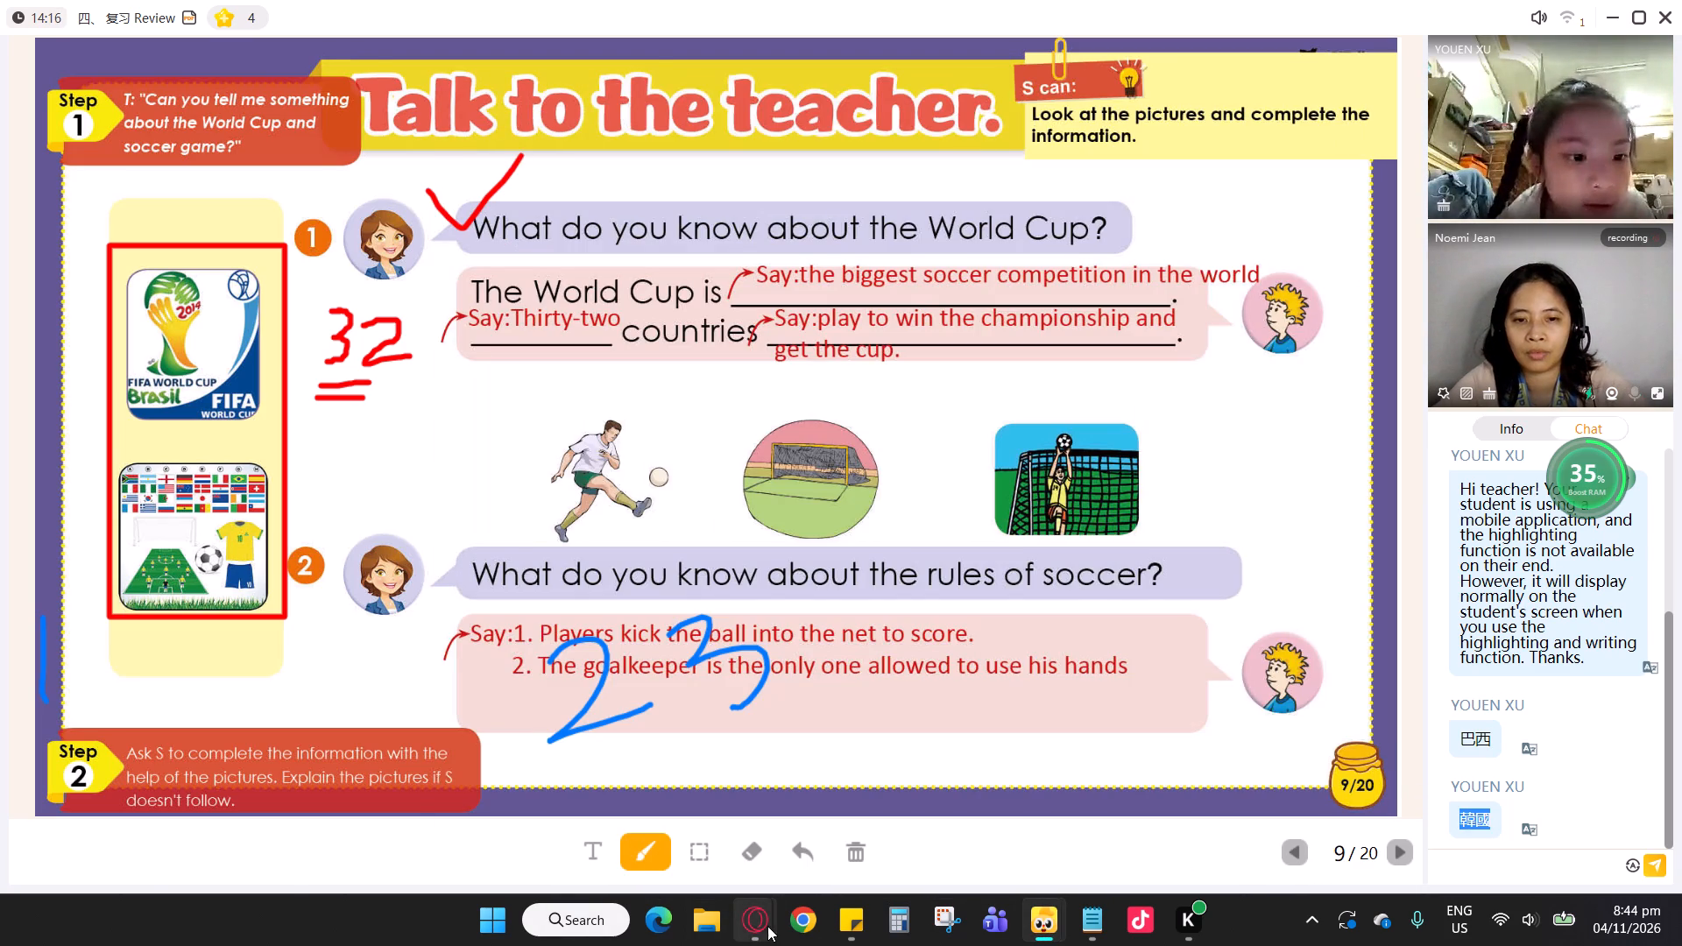
click(822, 841)
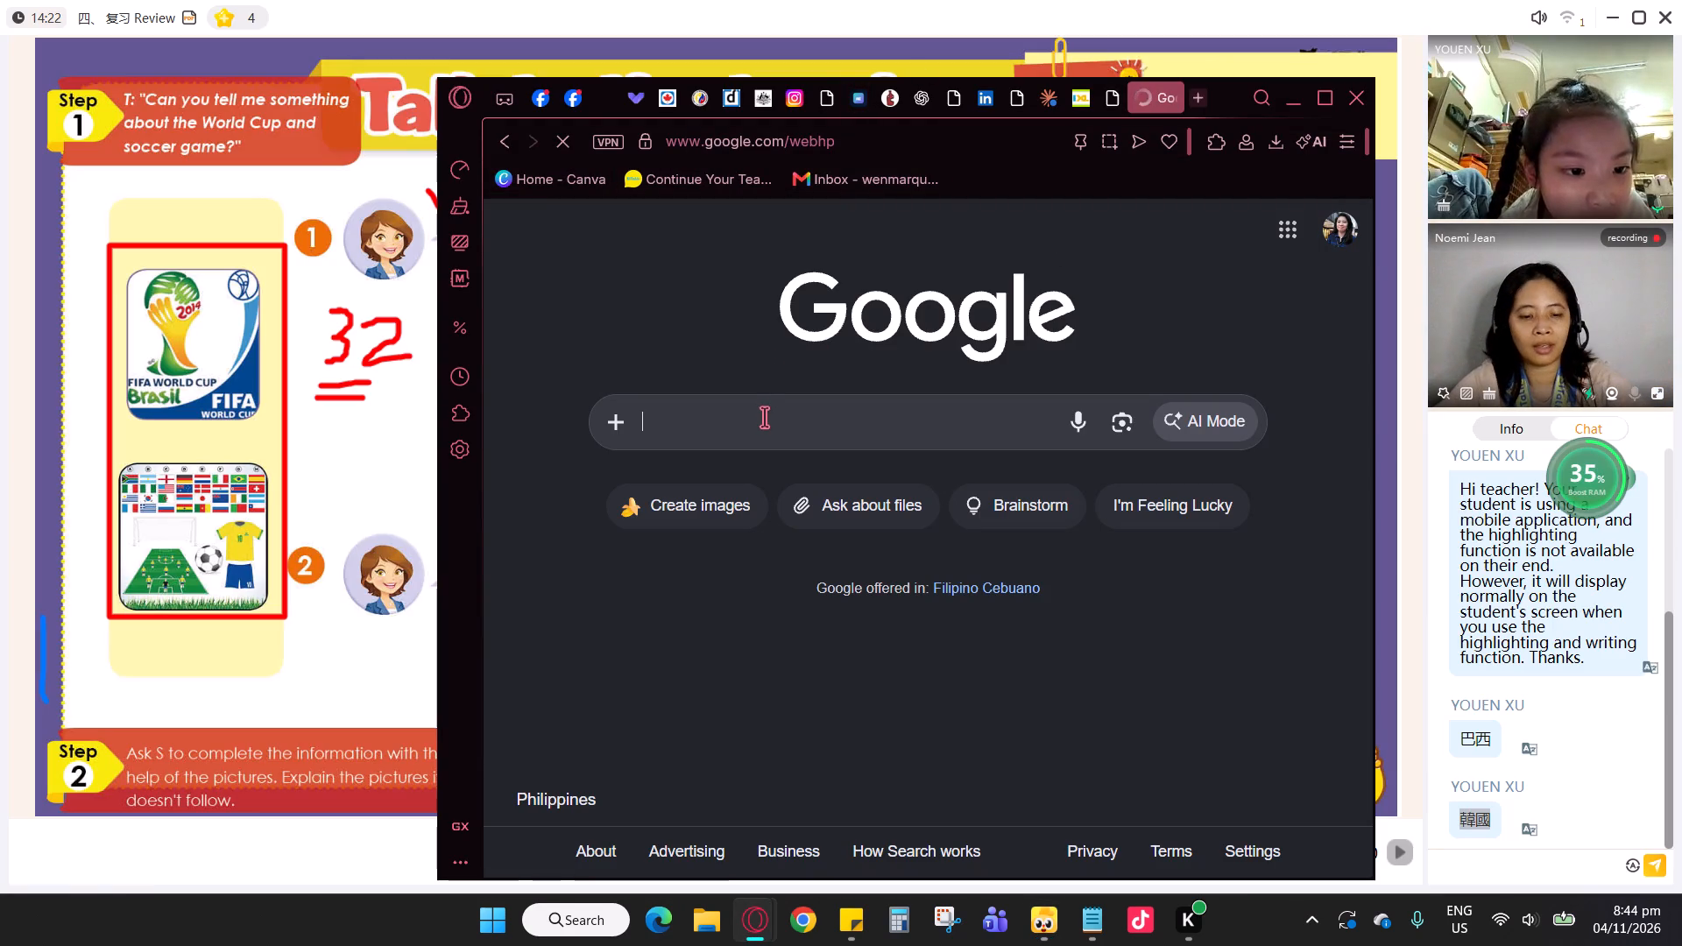
key(ctrl+v)
key(Return)
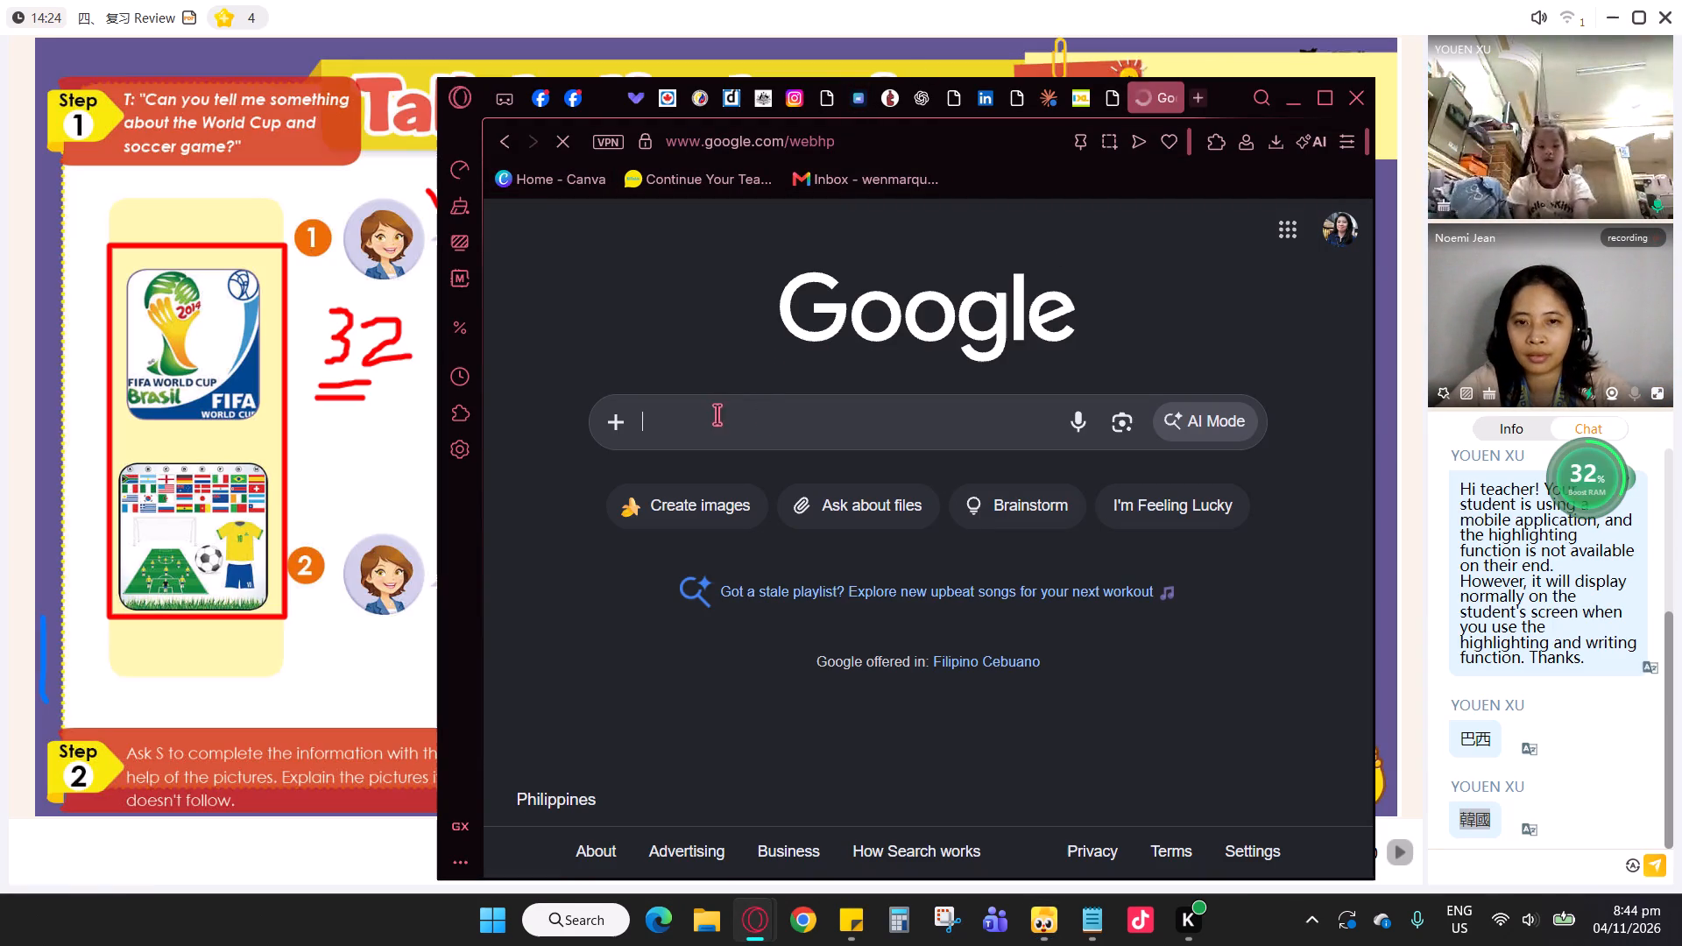
click(1297, 98)
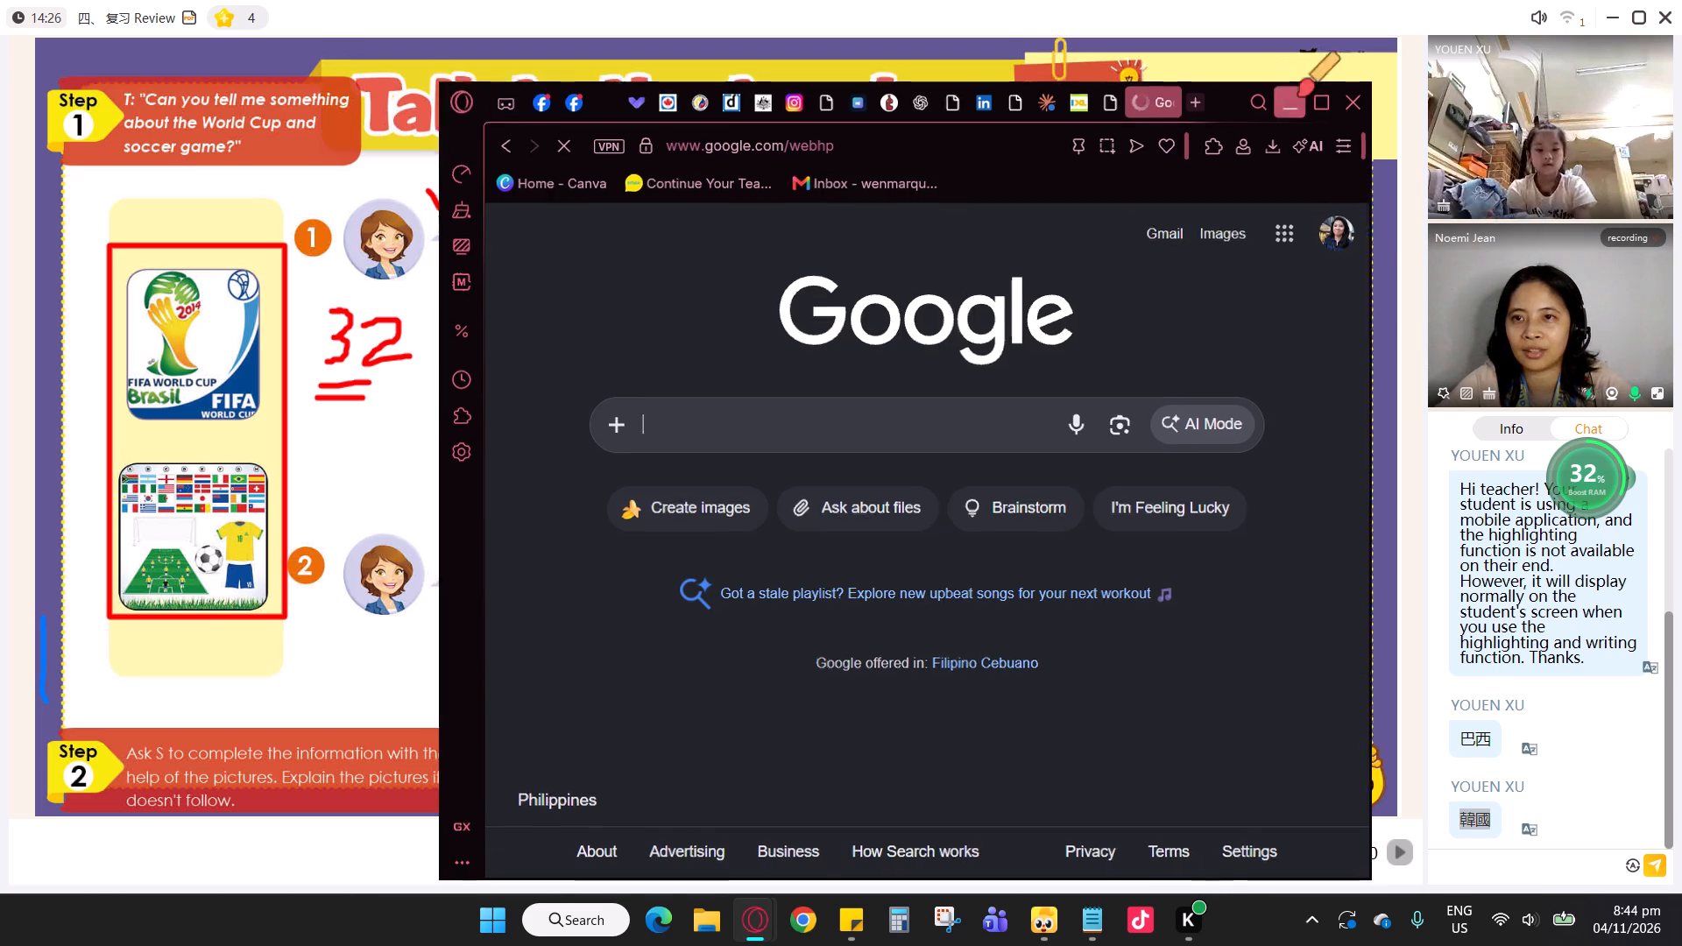
Award the student one star.
click(224, 19)
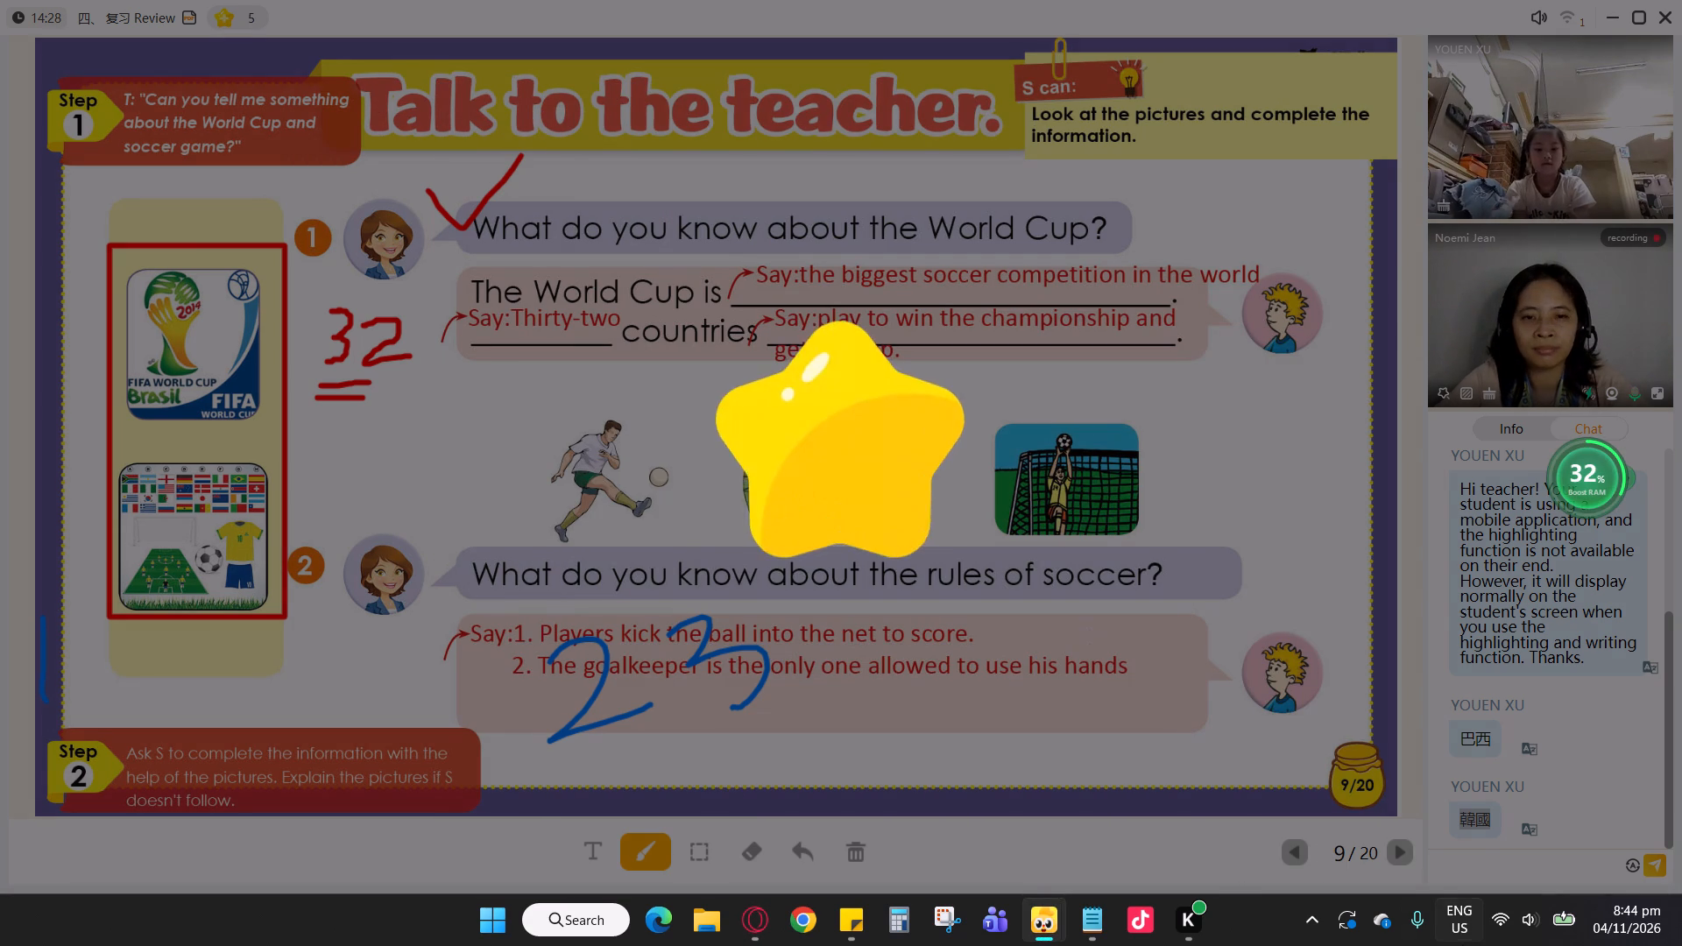
Advance the lesson past the Lesson 2 Review title to slide 11, Look and say.
click(1404, 851)
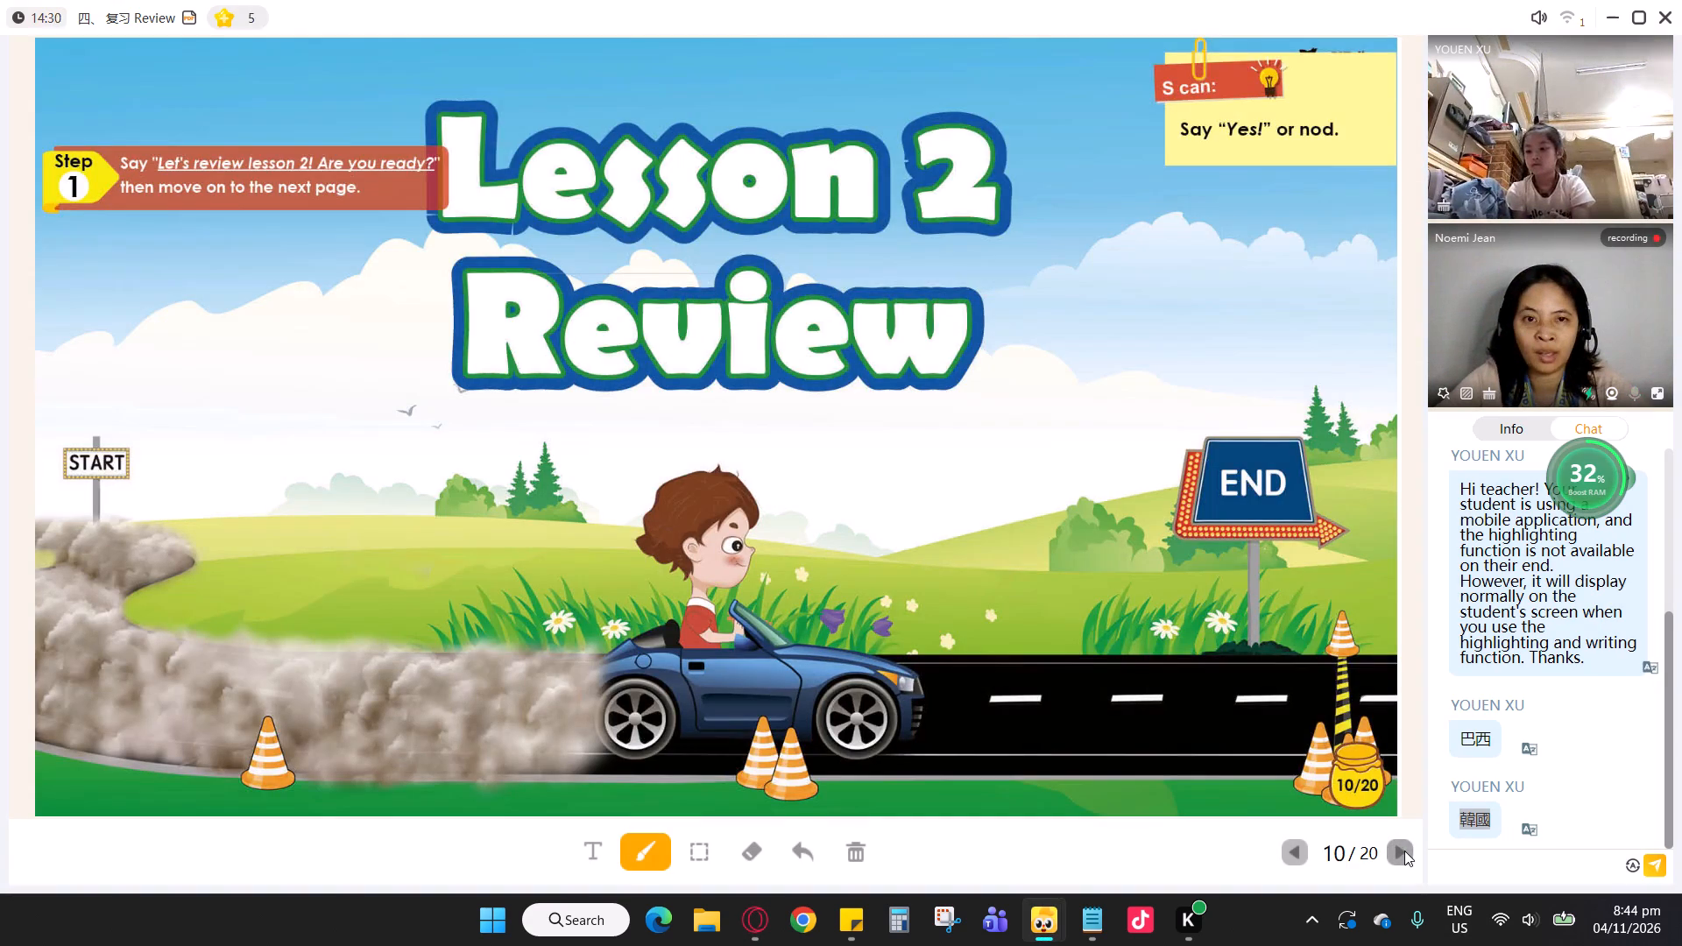
click(1404, 851)
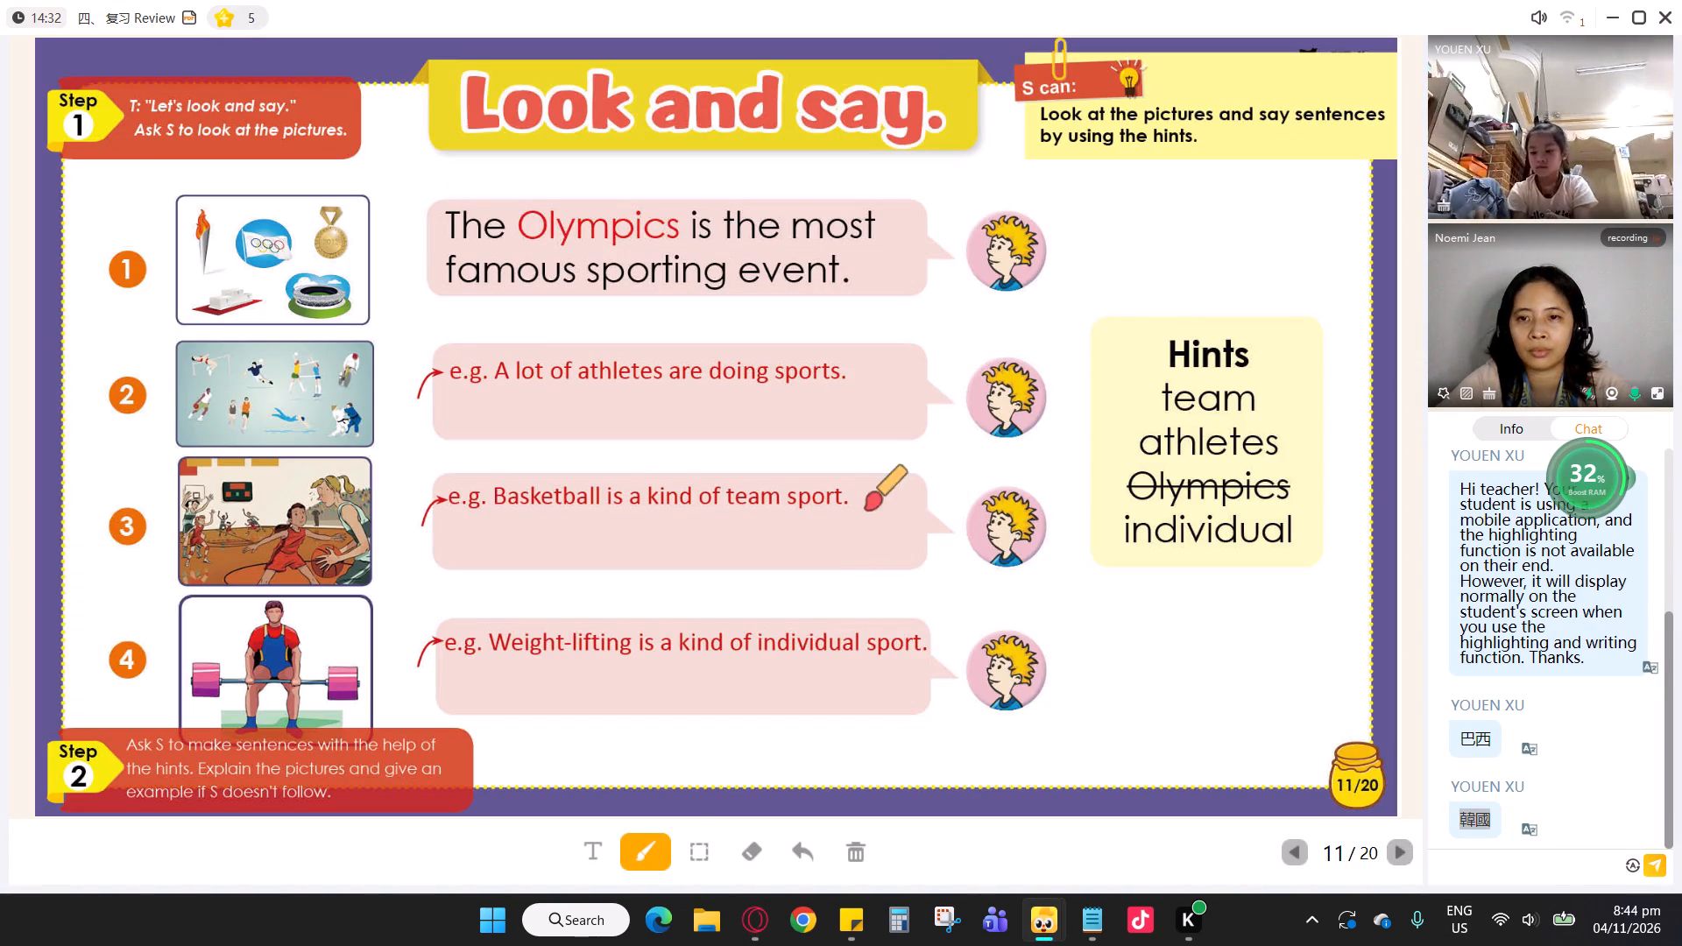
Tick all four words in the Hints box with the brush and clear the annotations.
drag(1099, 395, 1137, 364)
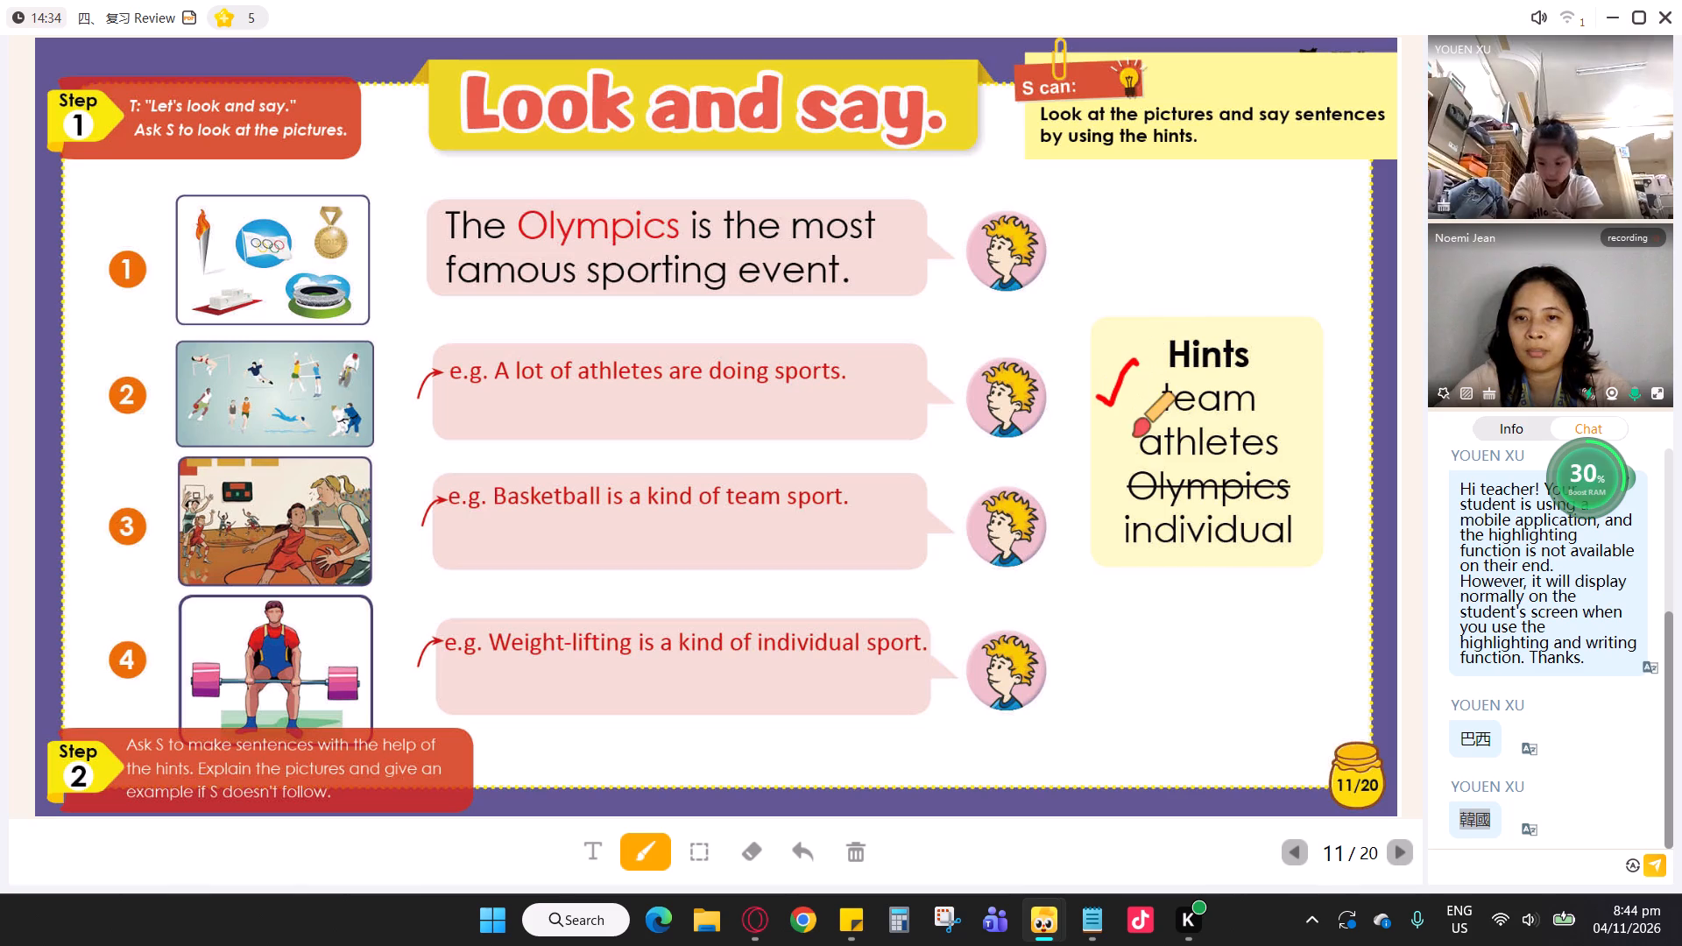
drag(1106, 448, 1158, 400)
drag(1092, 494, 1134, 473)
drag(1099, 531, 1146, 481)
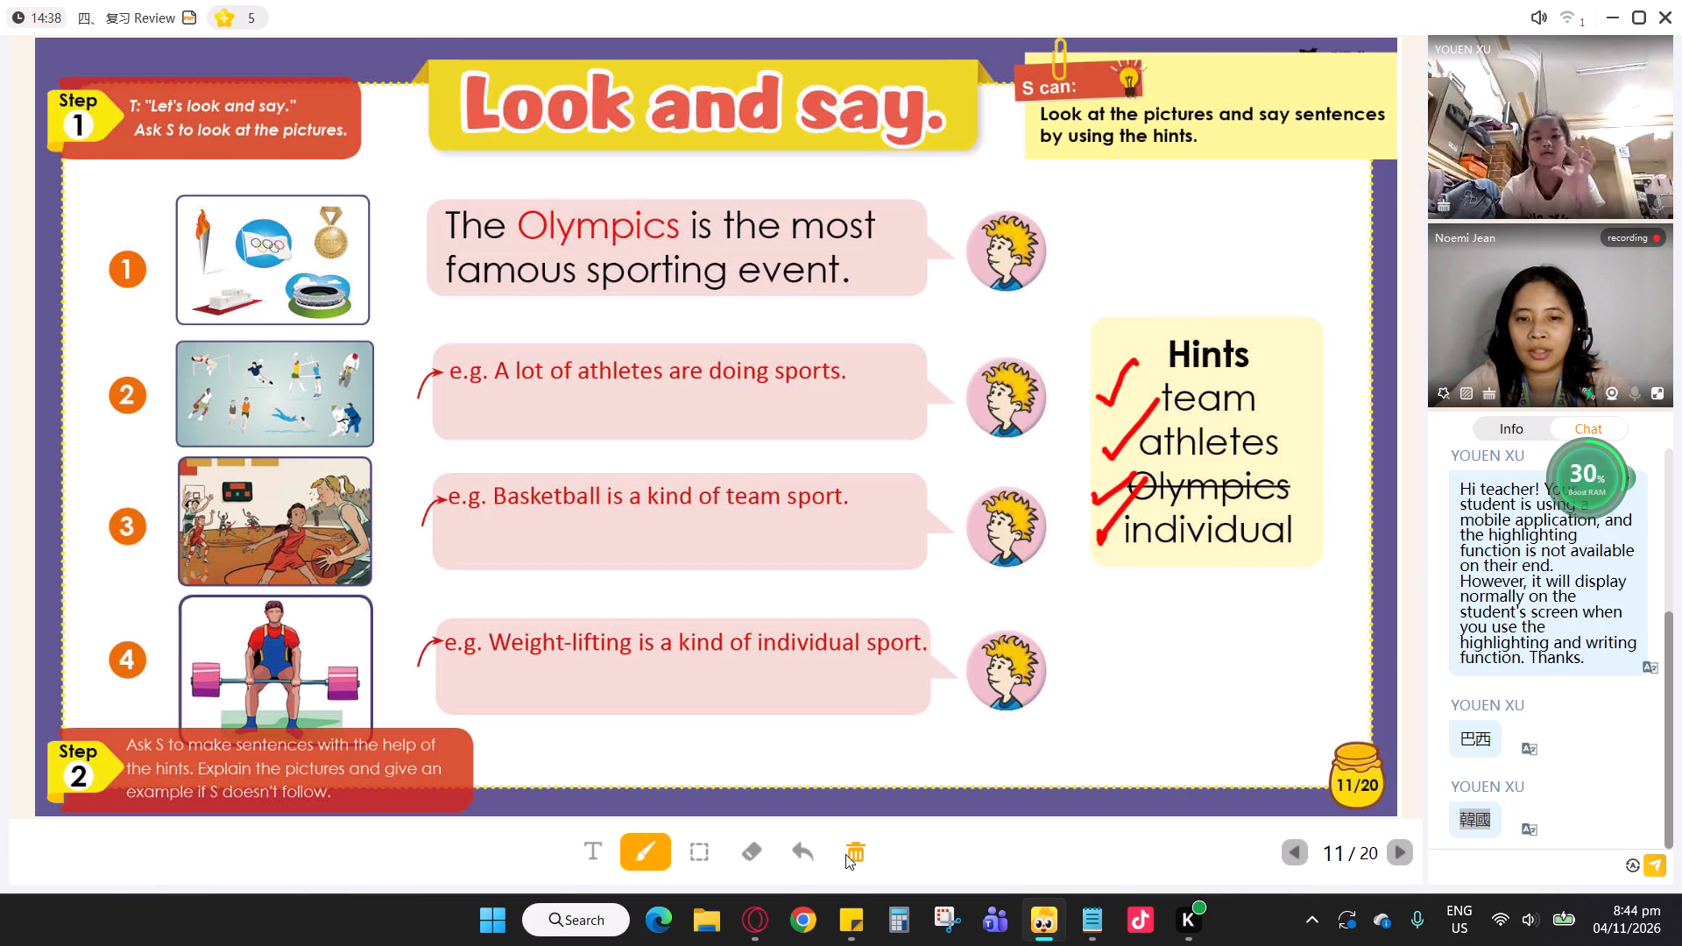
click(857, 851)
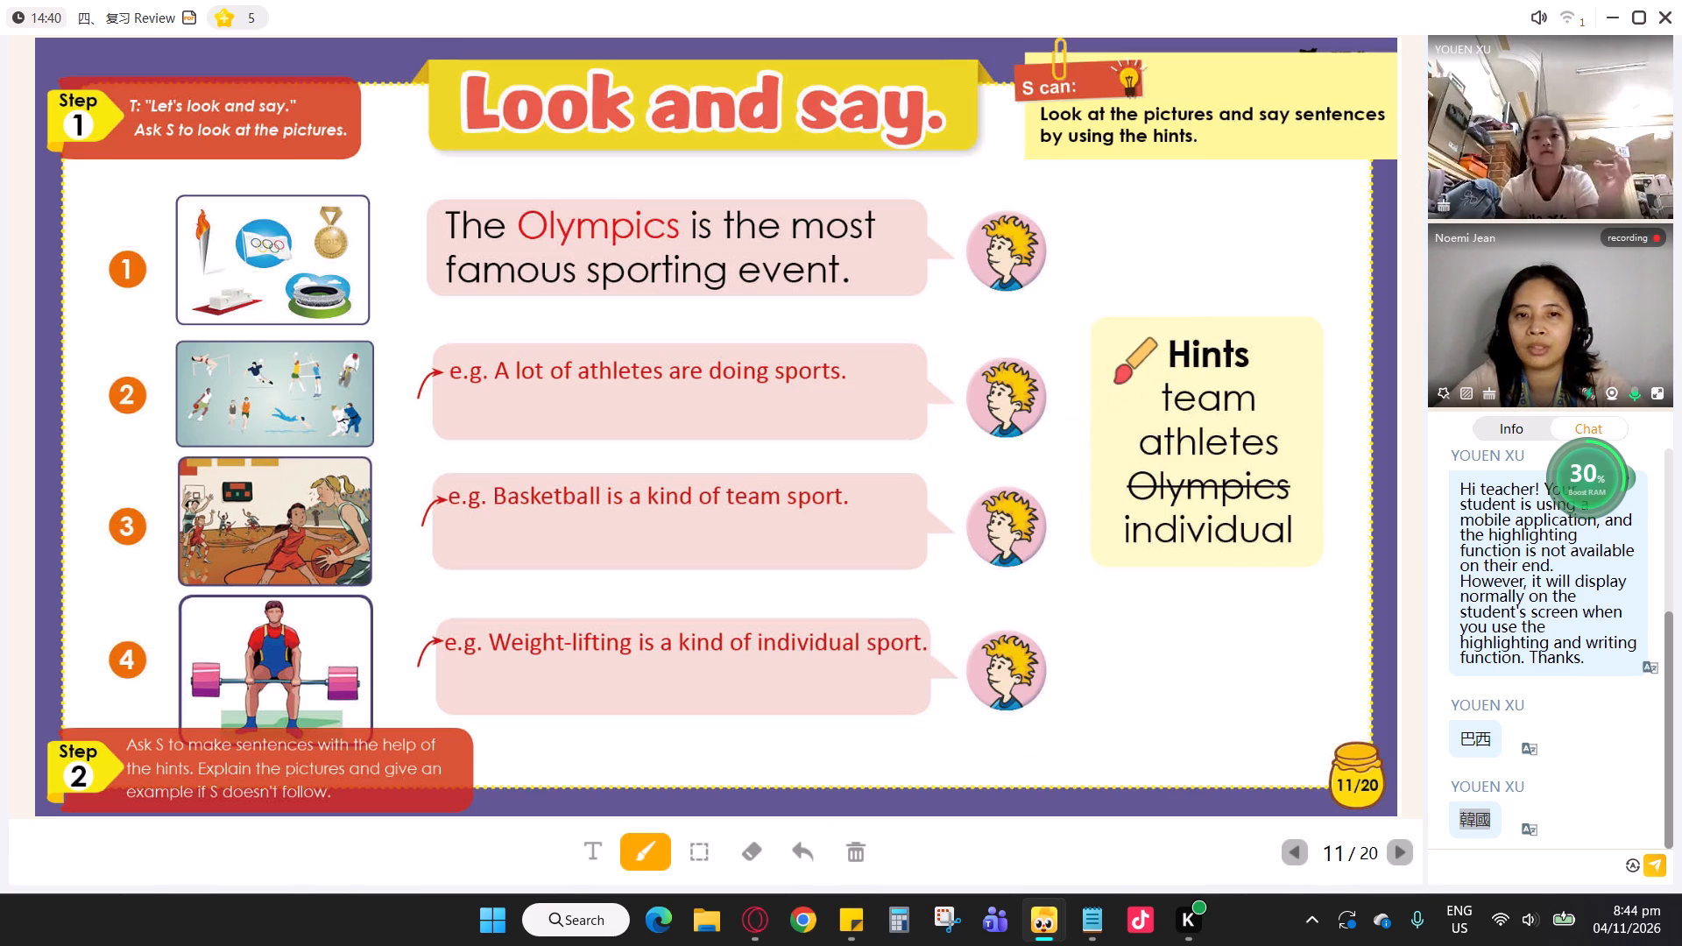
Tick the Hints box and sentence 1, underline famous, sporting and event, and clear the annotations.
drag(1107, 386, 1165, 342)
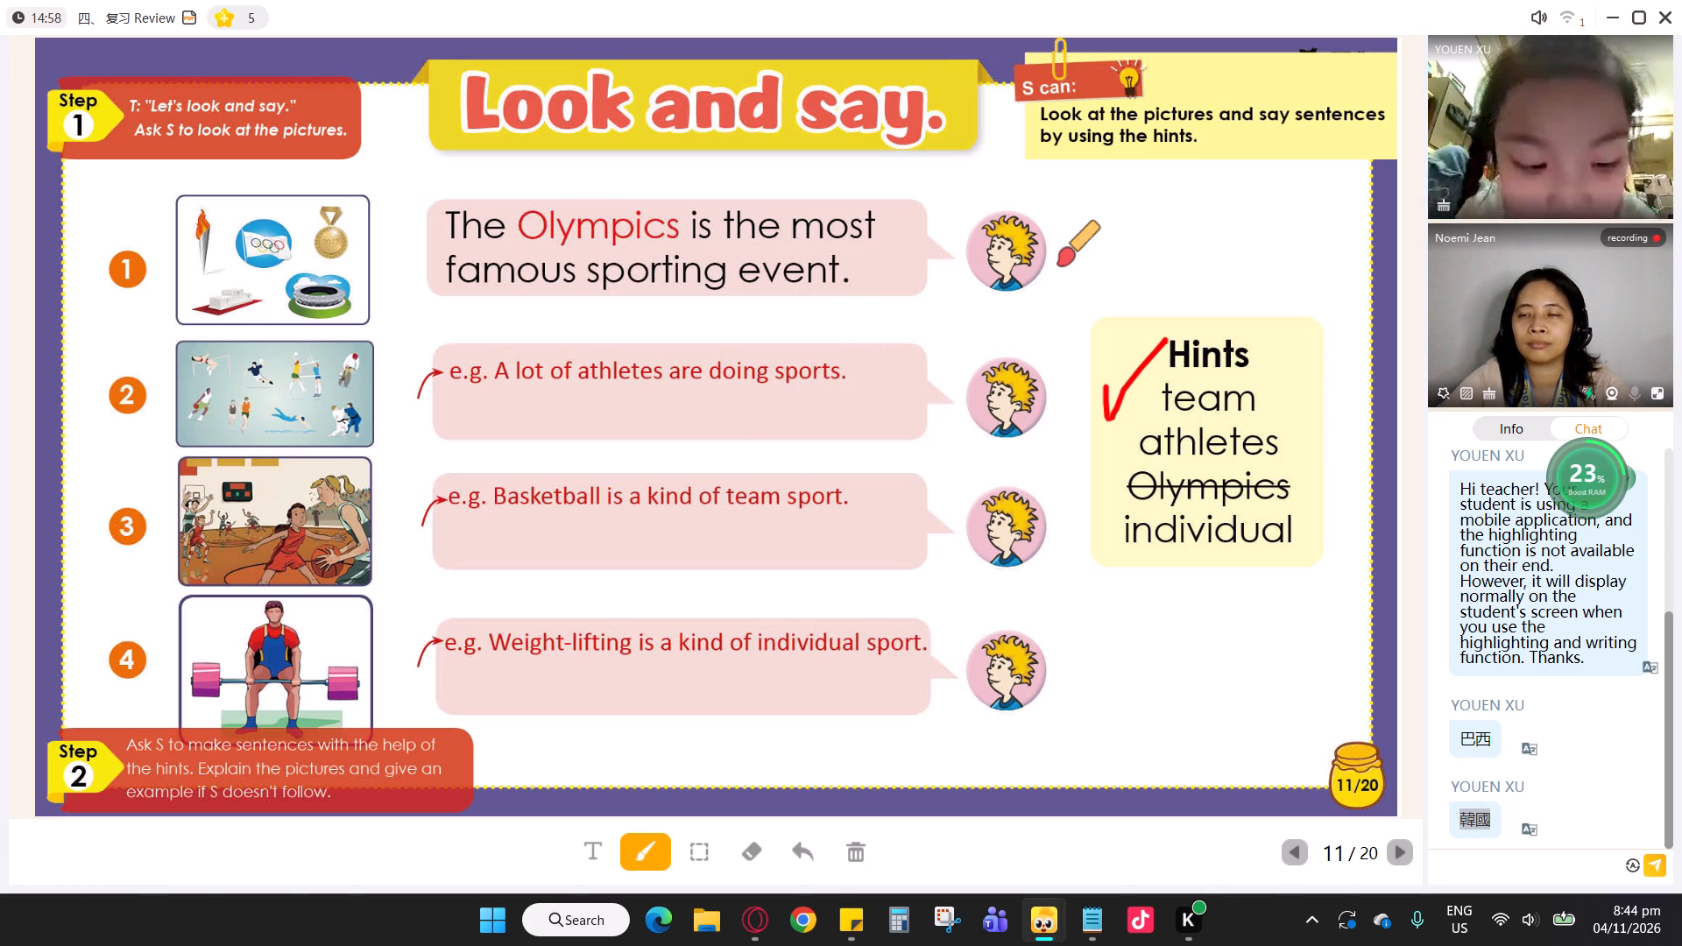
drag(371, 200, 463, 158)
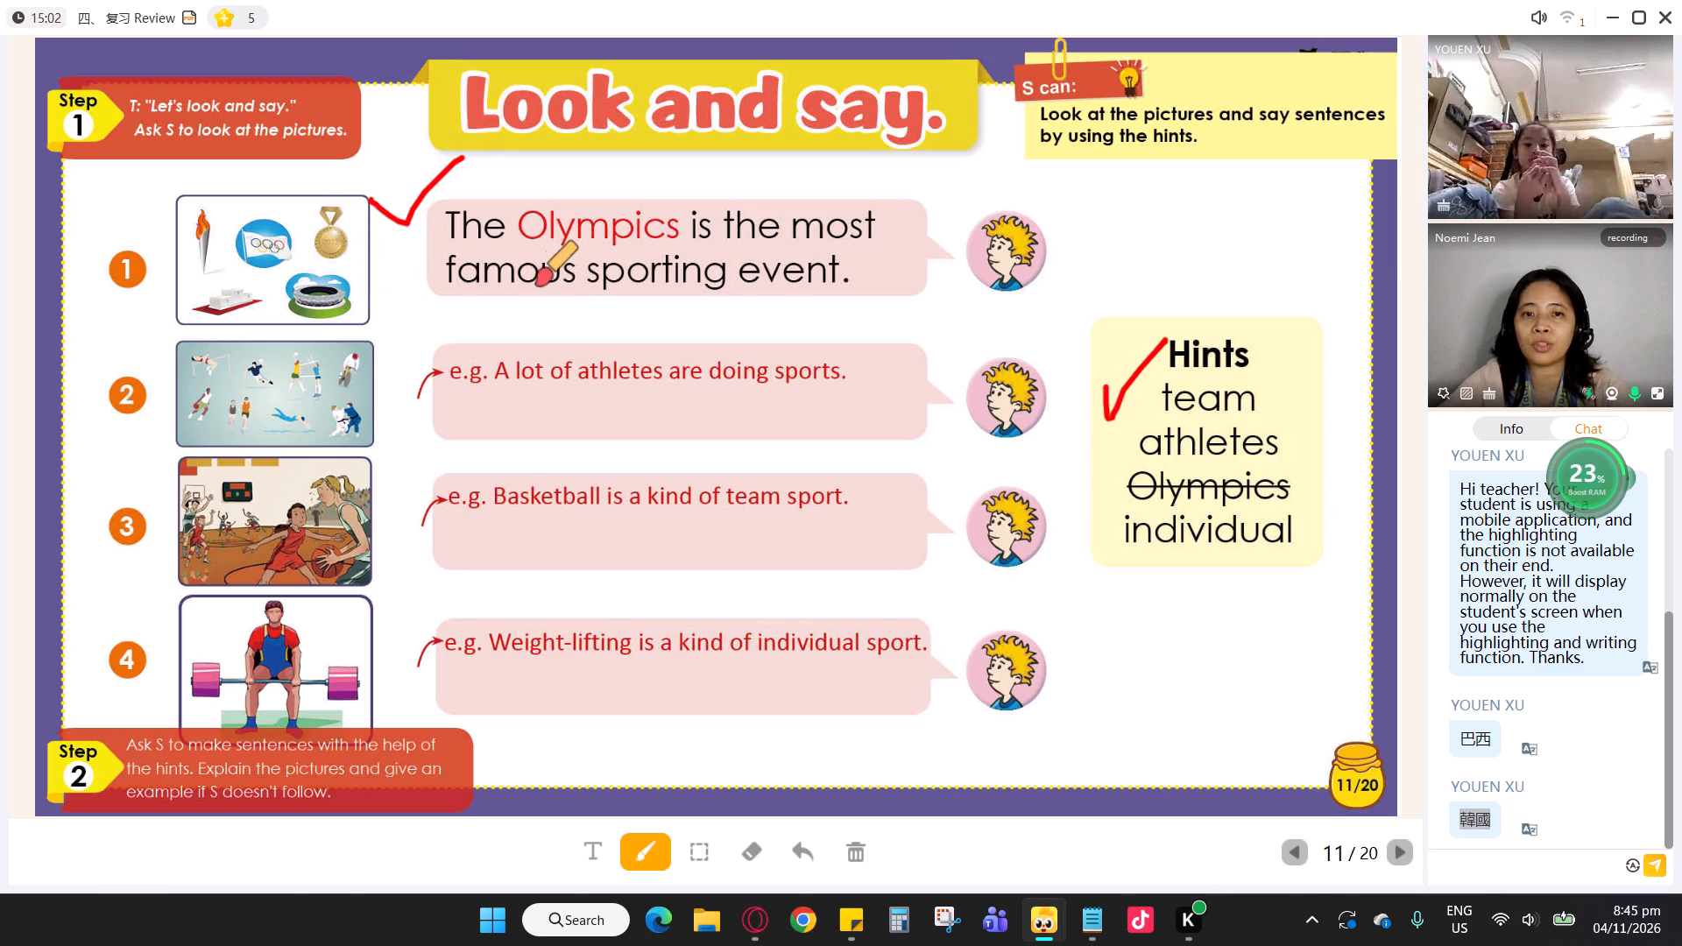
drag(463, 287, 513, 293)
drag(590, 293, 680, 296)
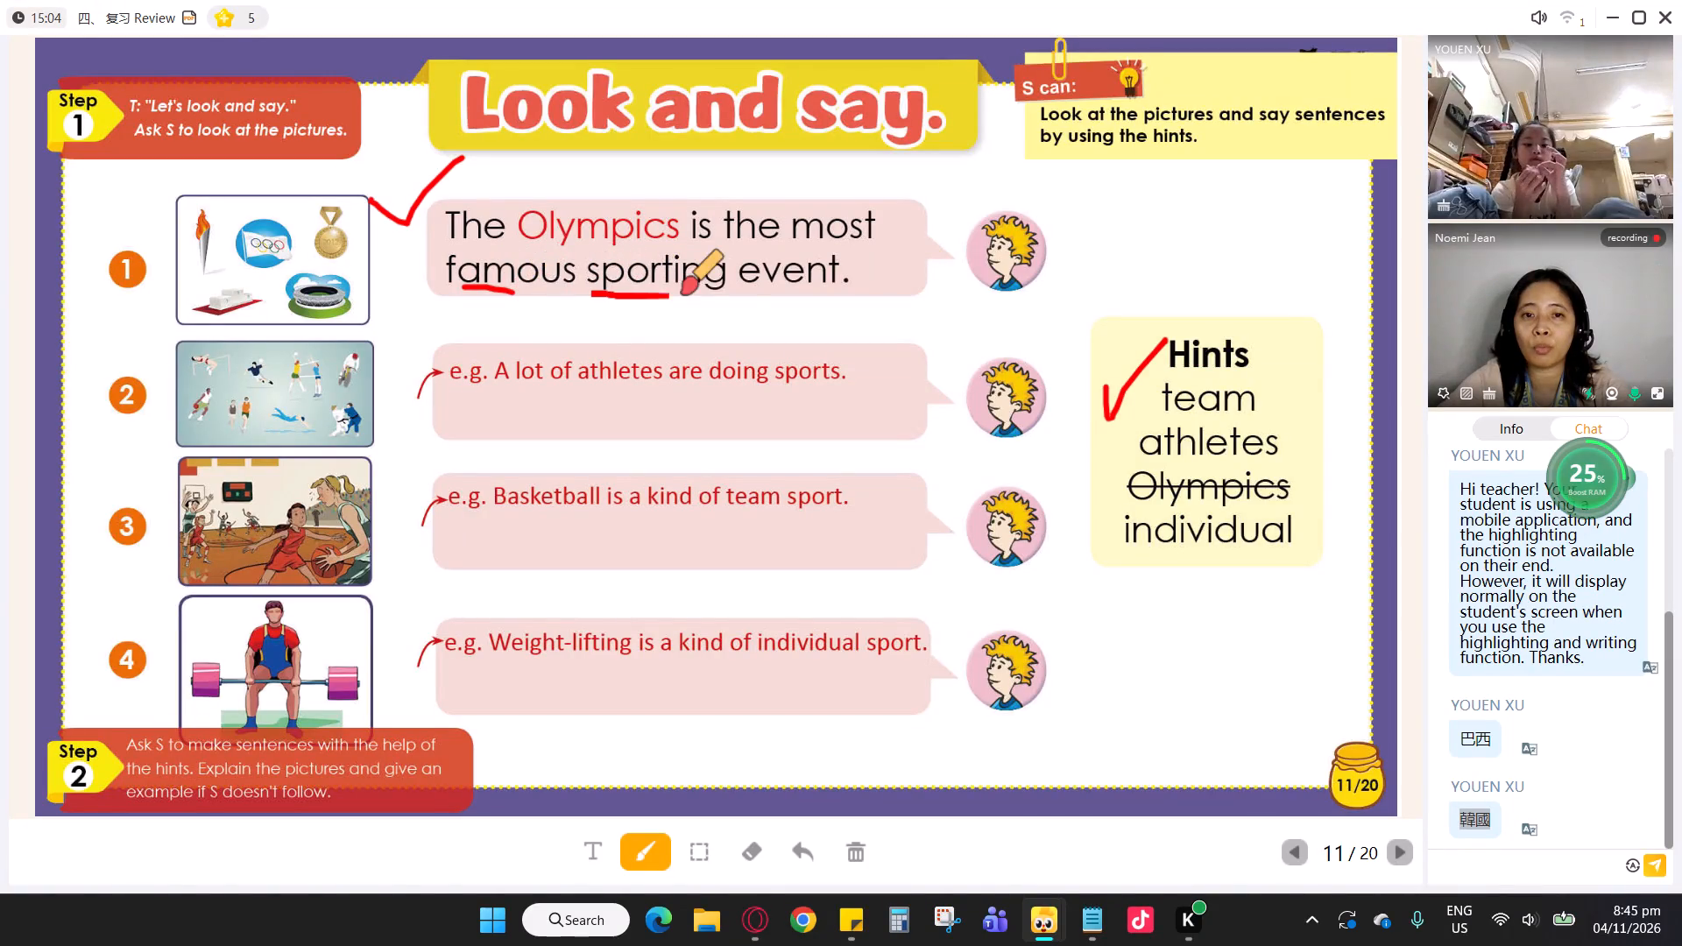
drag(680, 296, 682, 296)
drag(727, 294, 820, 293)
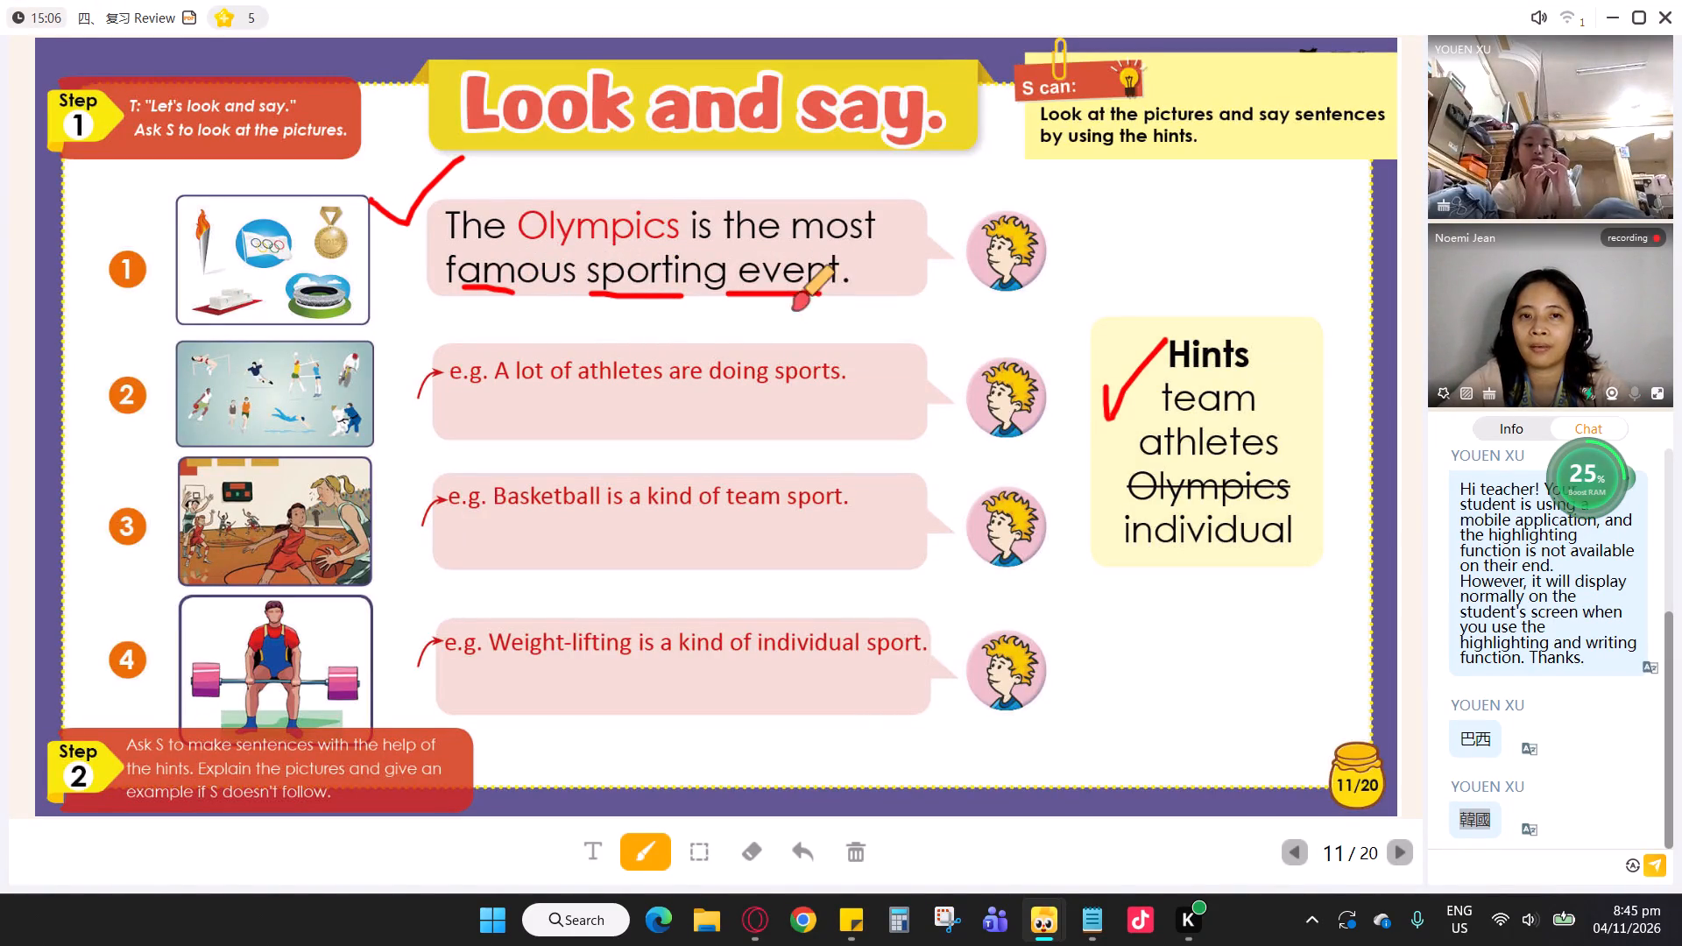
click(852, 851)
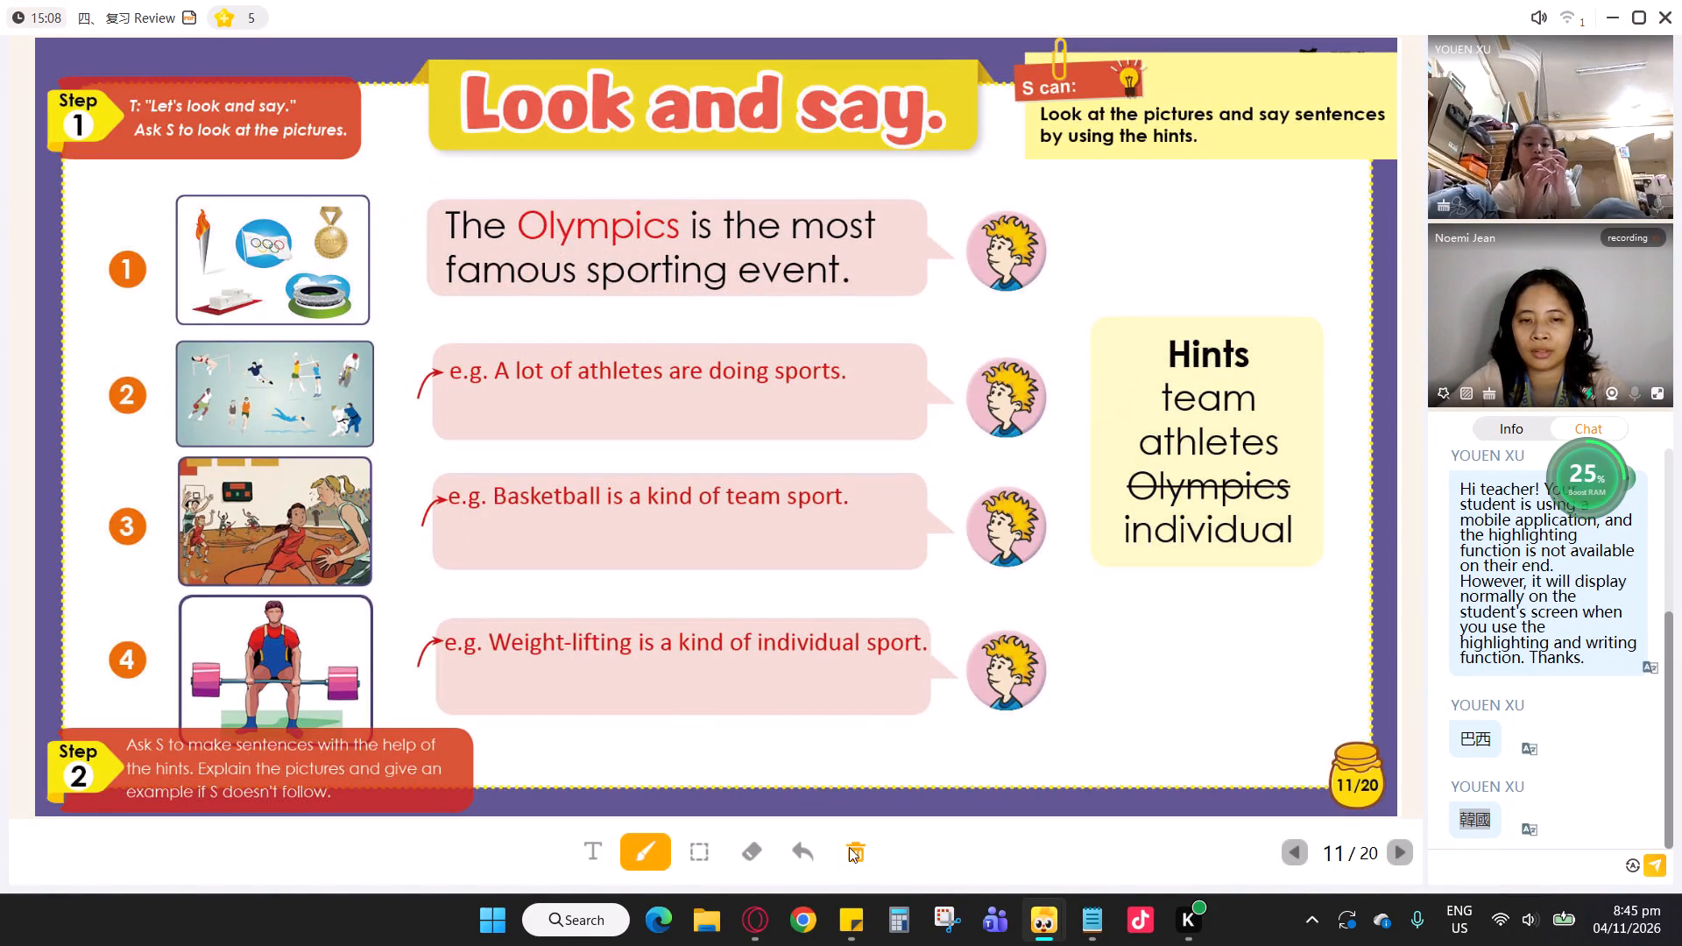
Tick sentence 1 with the brush and underline its words famous, sporting and event.
drag(388, 215, 479, 147)
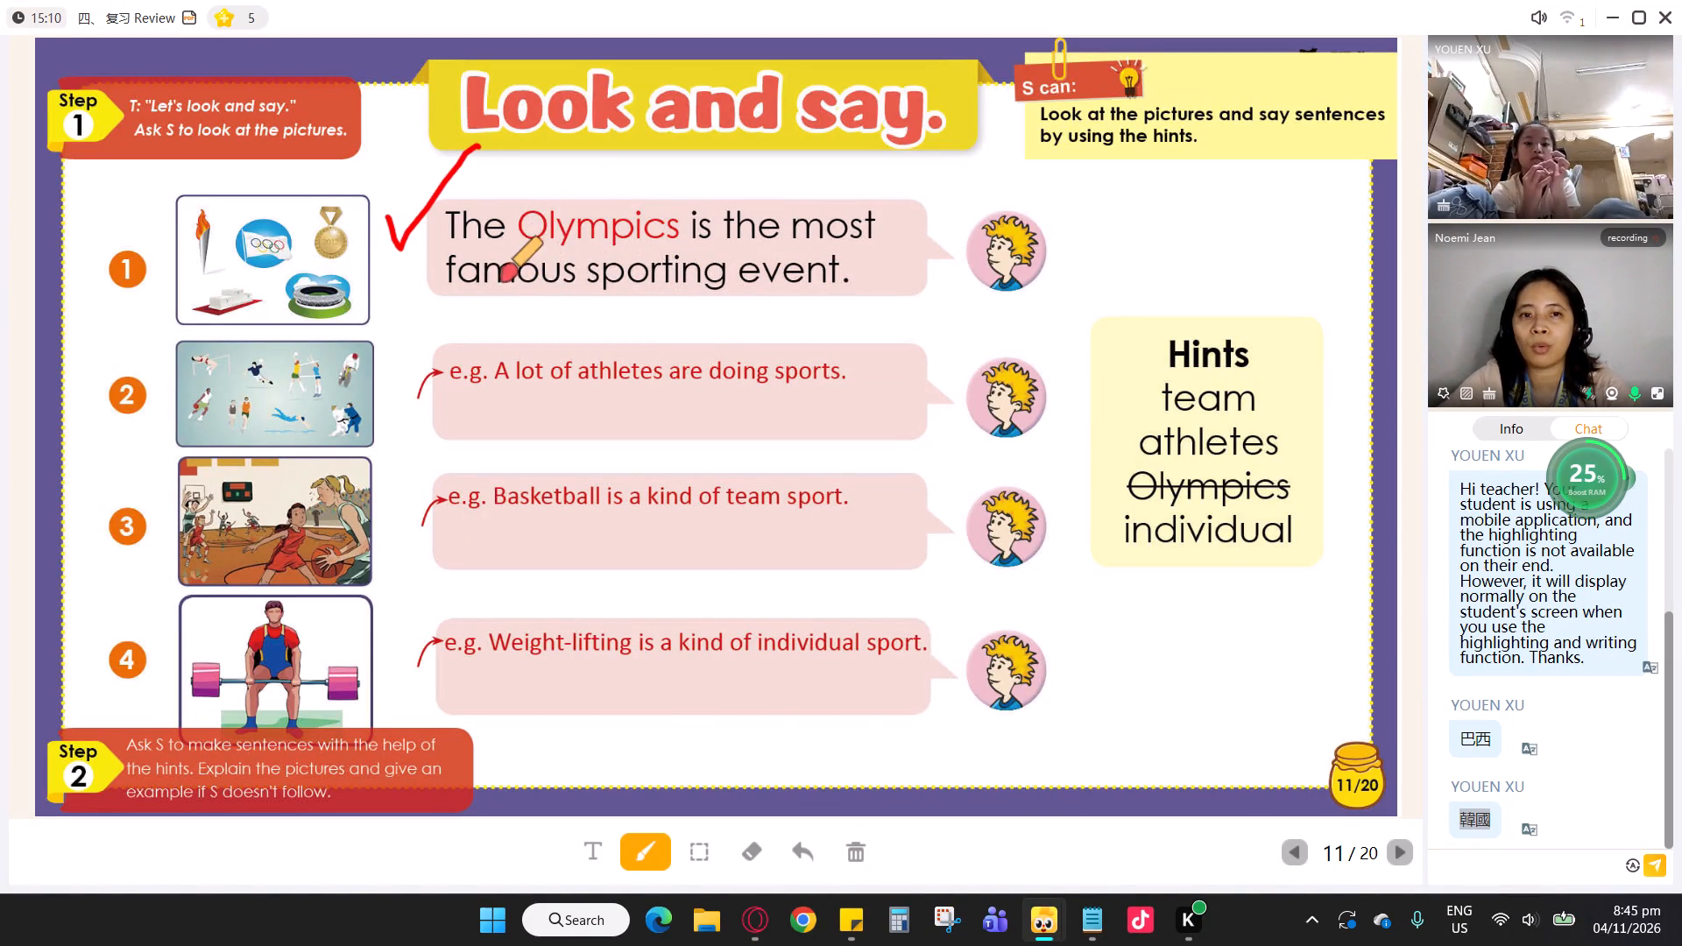
drag(470, 288, 569, 287)
drag(611, 294, 700, 292)
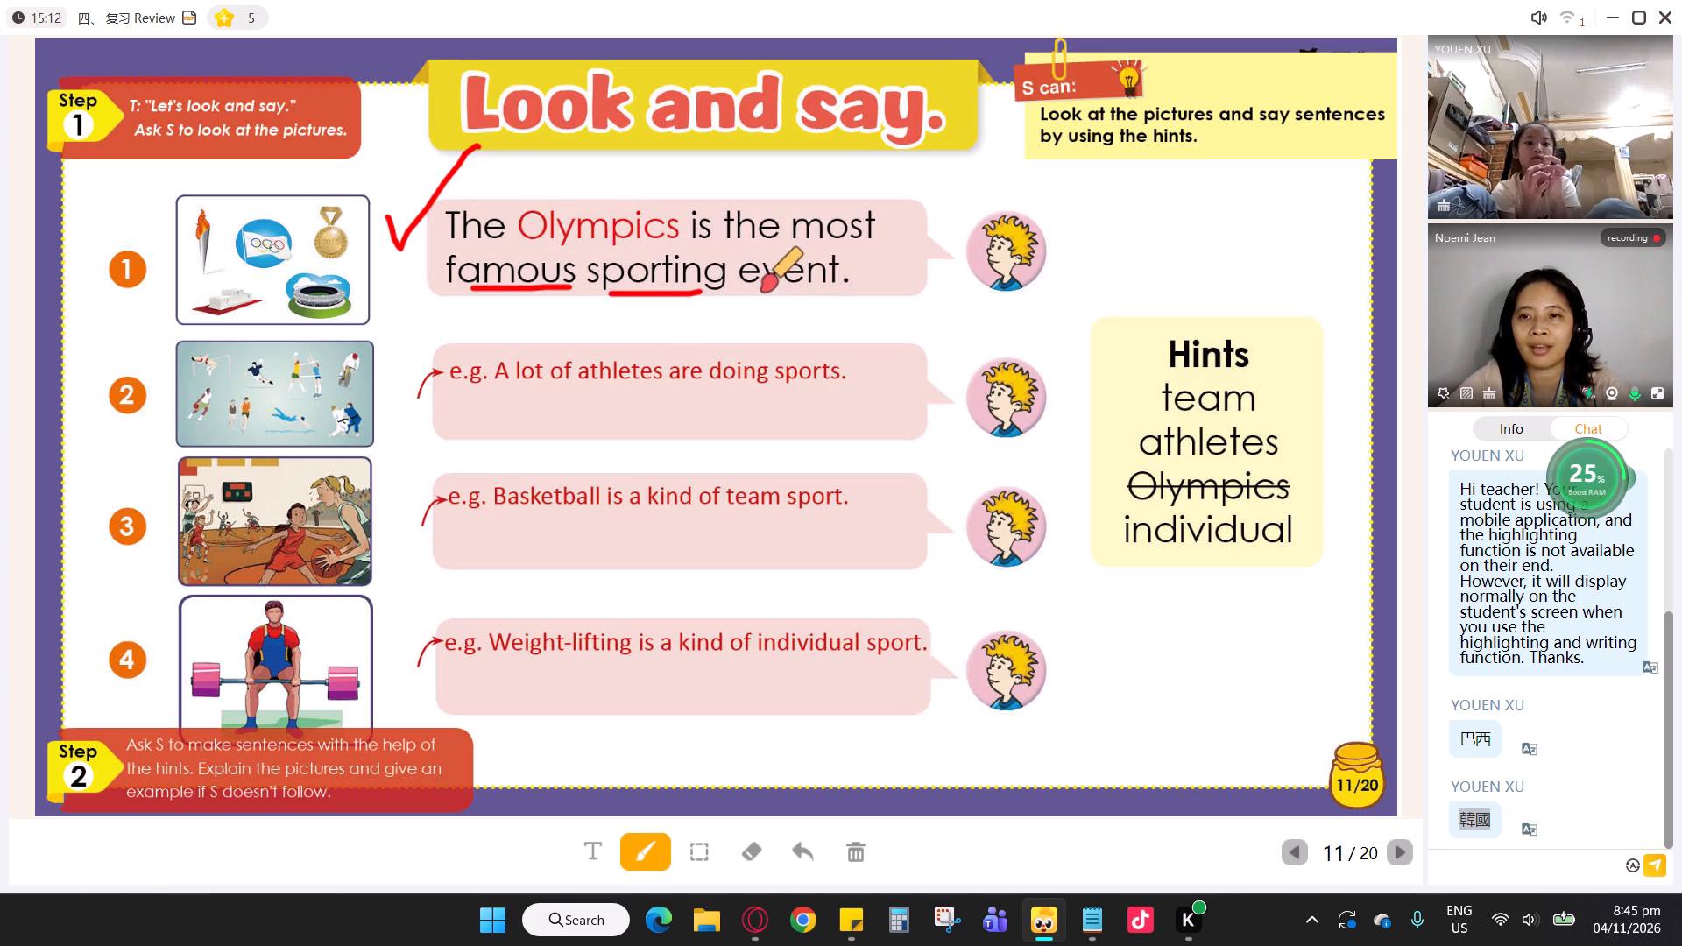
drag(761, 293, 847, 290)
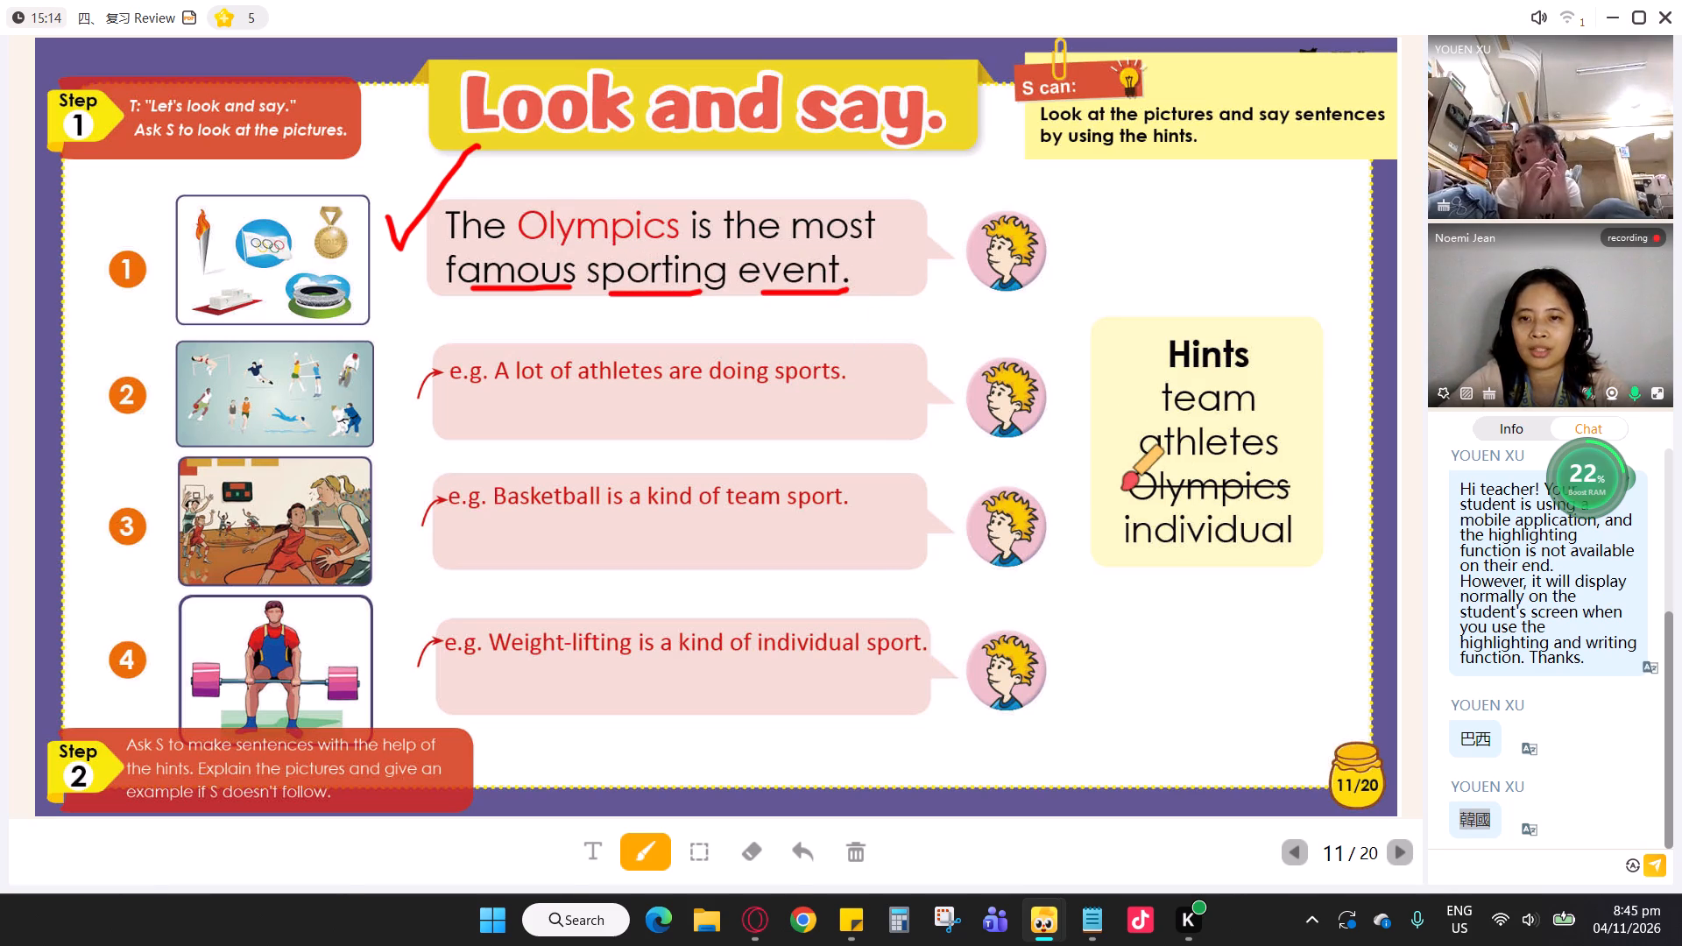
In the Hints box, strike through Olympics, tick and underline team, and underline athletes.
drag(1120, 491, 1338, 494)
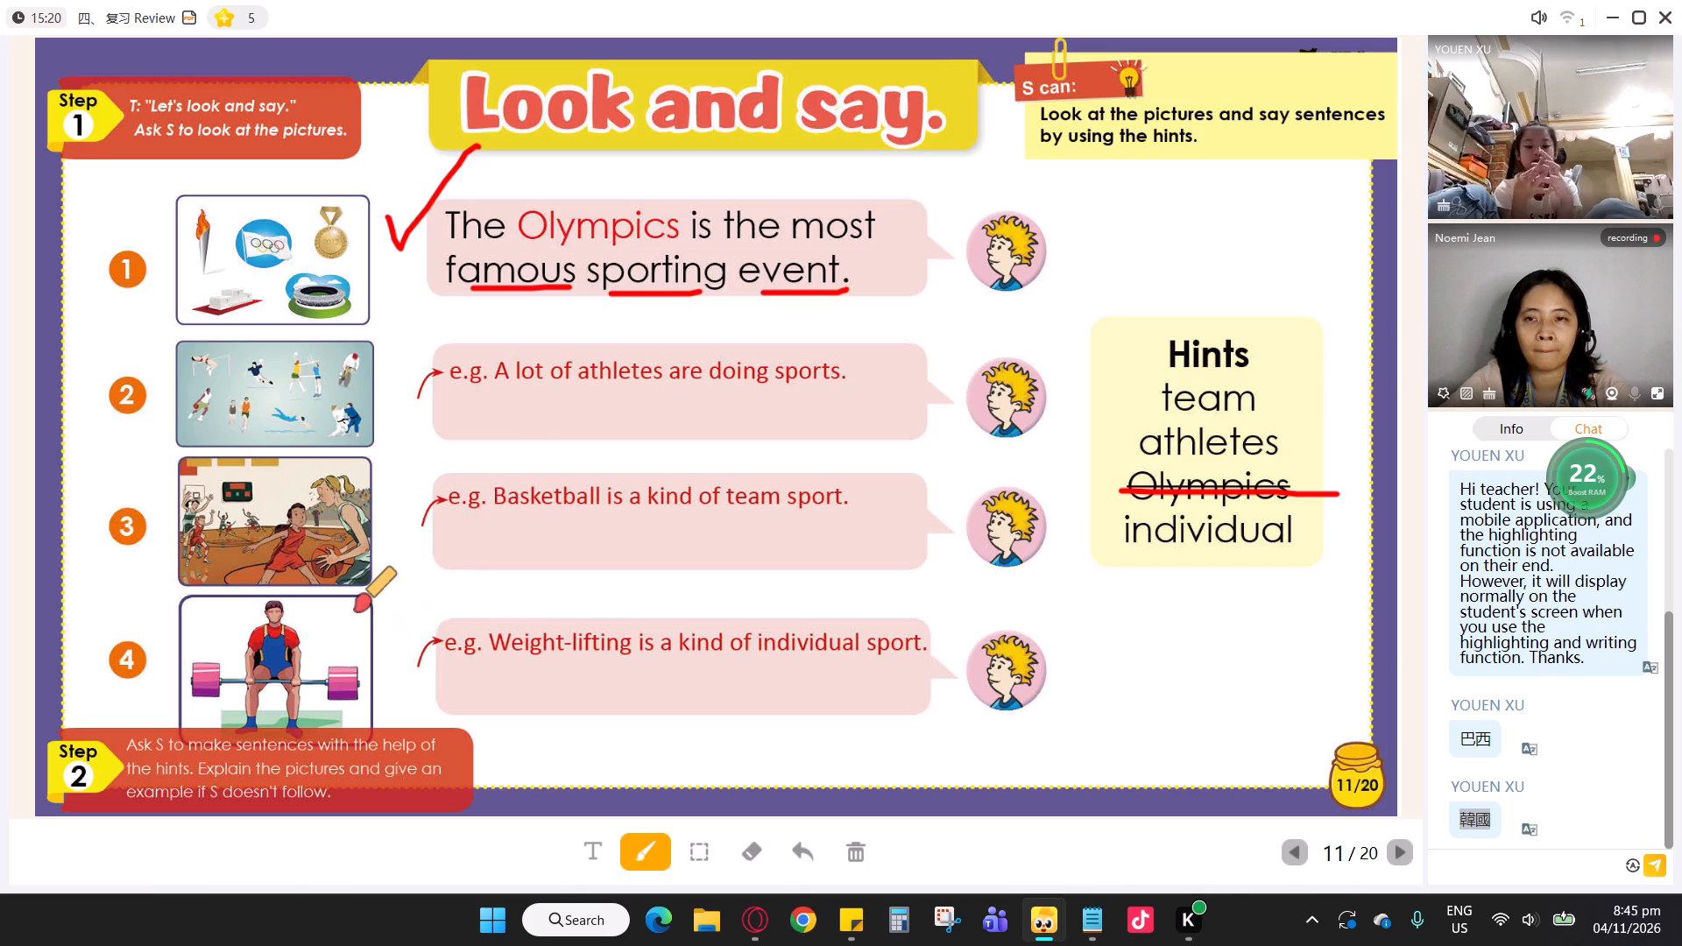
drag(1115, 393, 1161, 364)
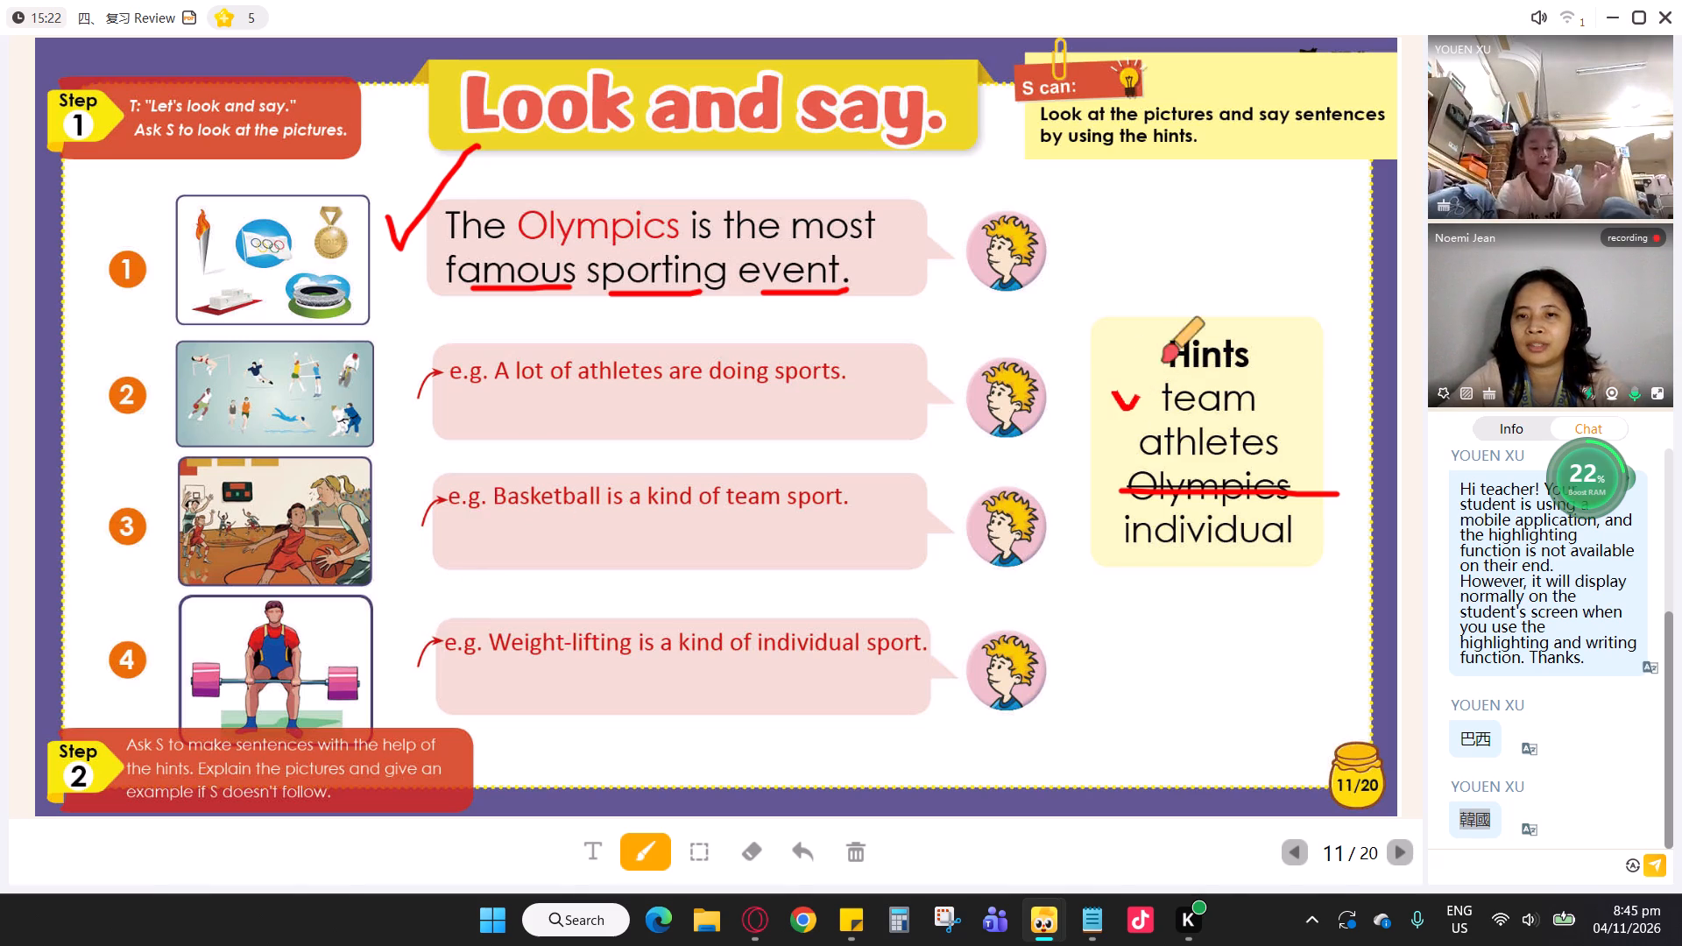
drag(1161, 364, 1184, 316)
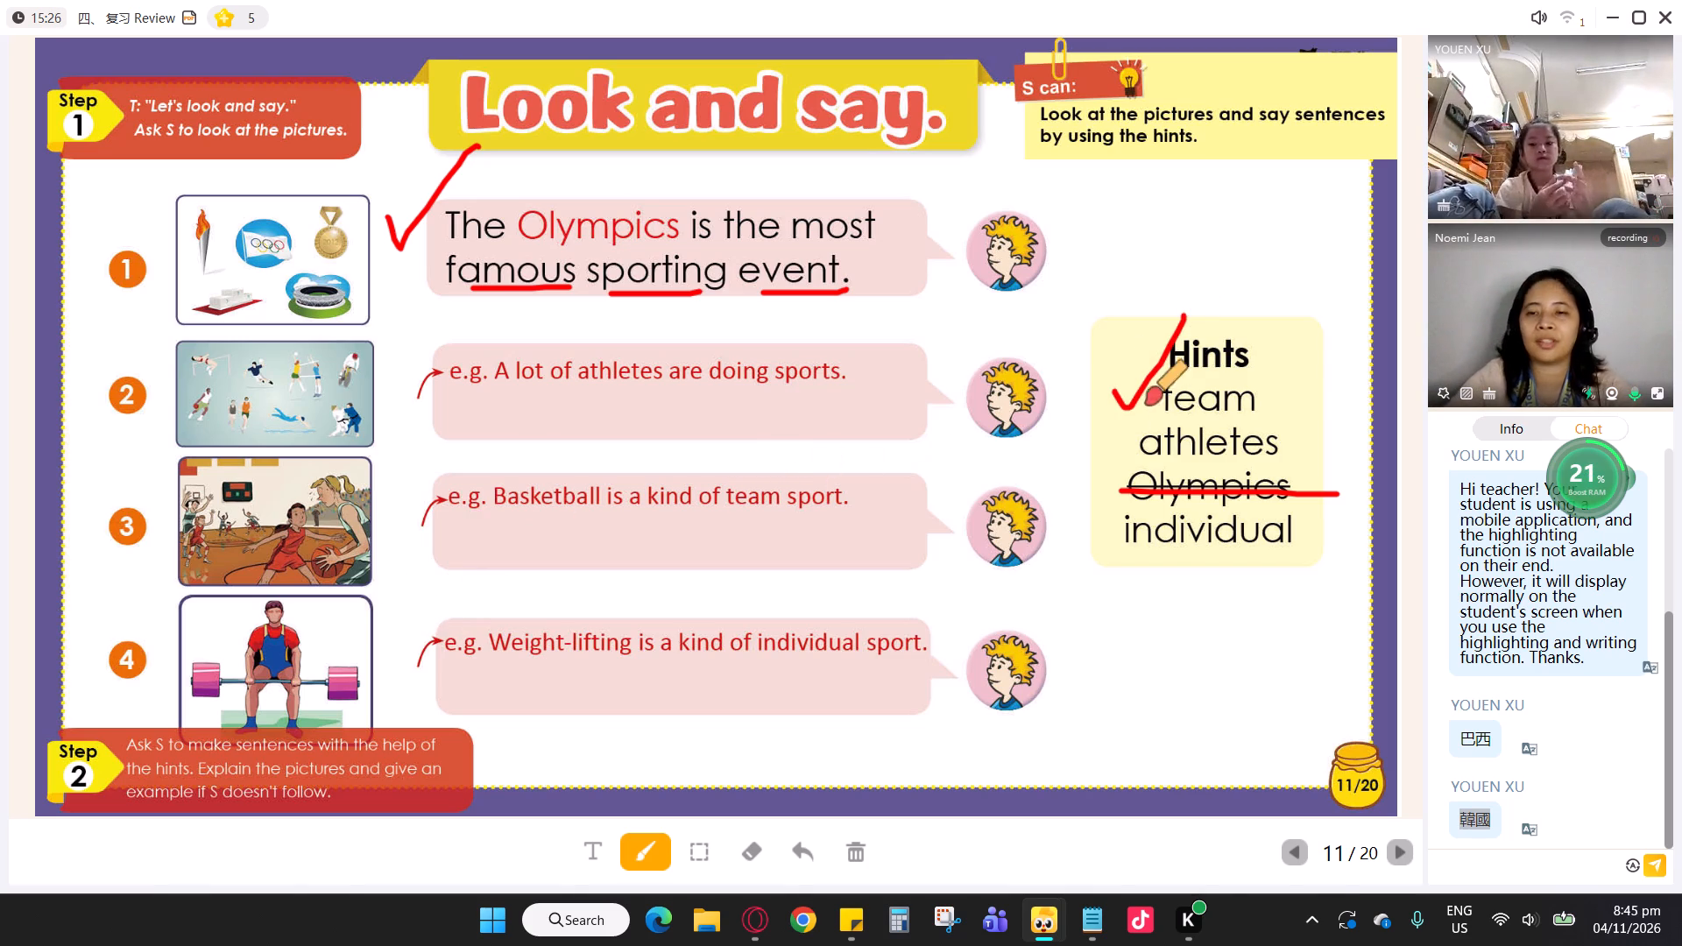
drag(1155, 420, 1253, 420)
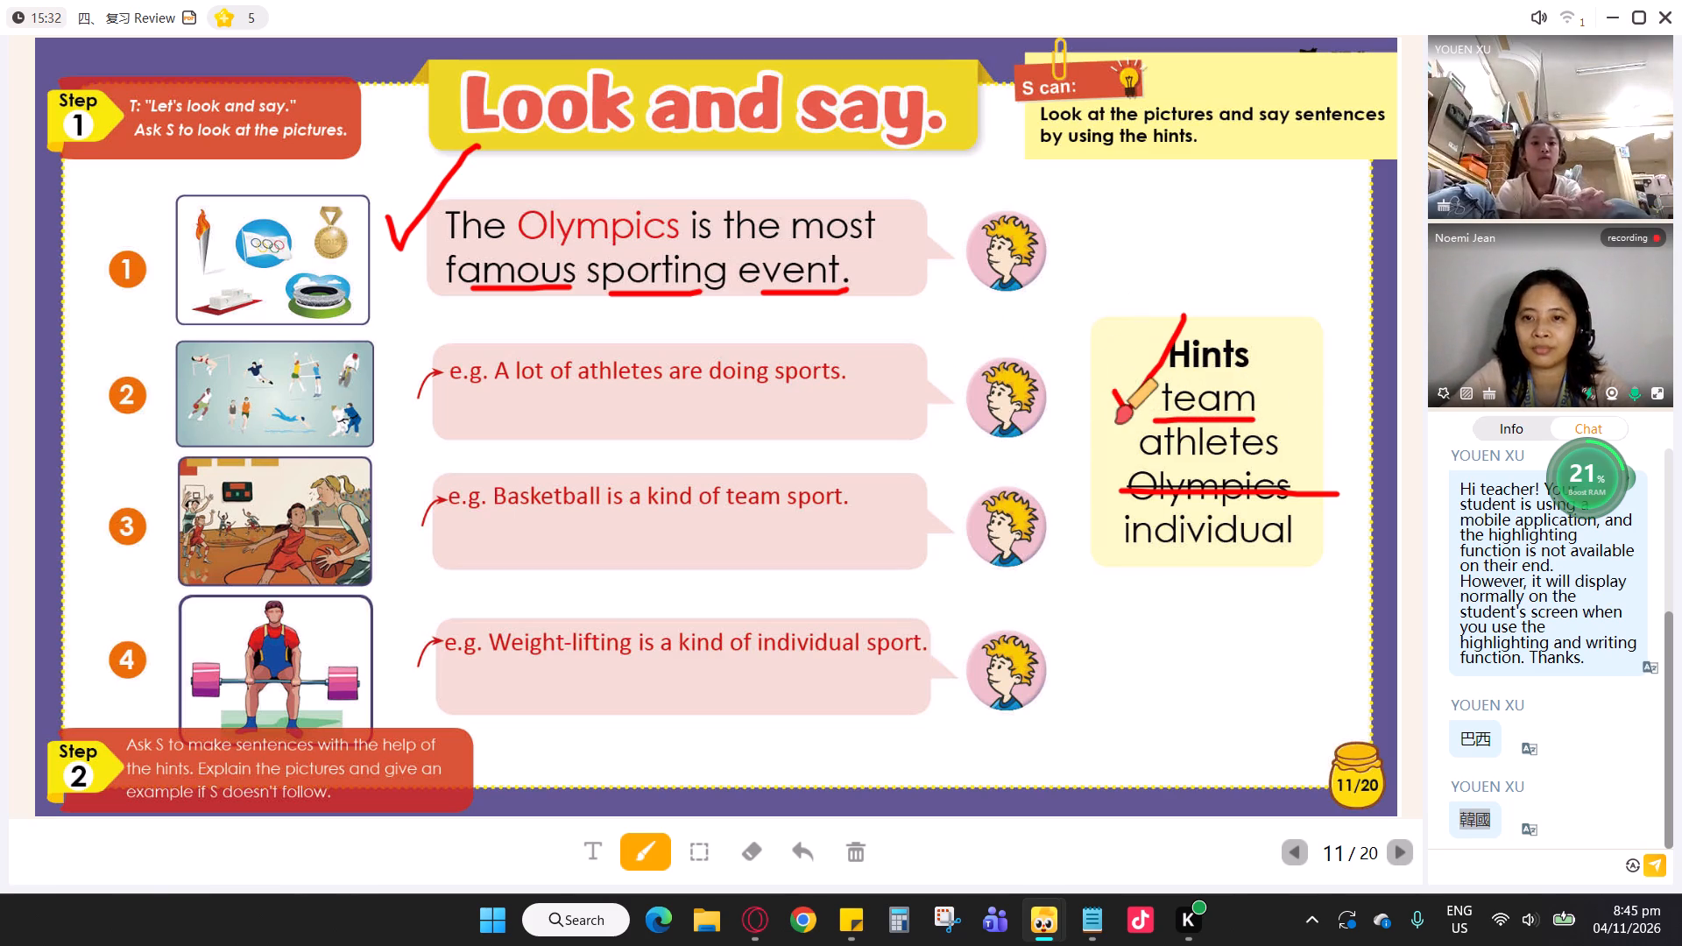
drag(1119, 403, 1179, 328)
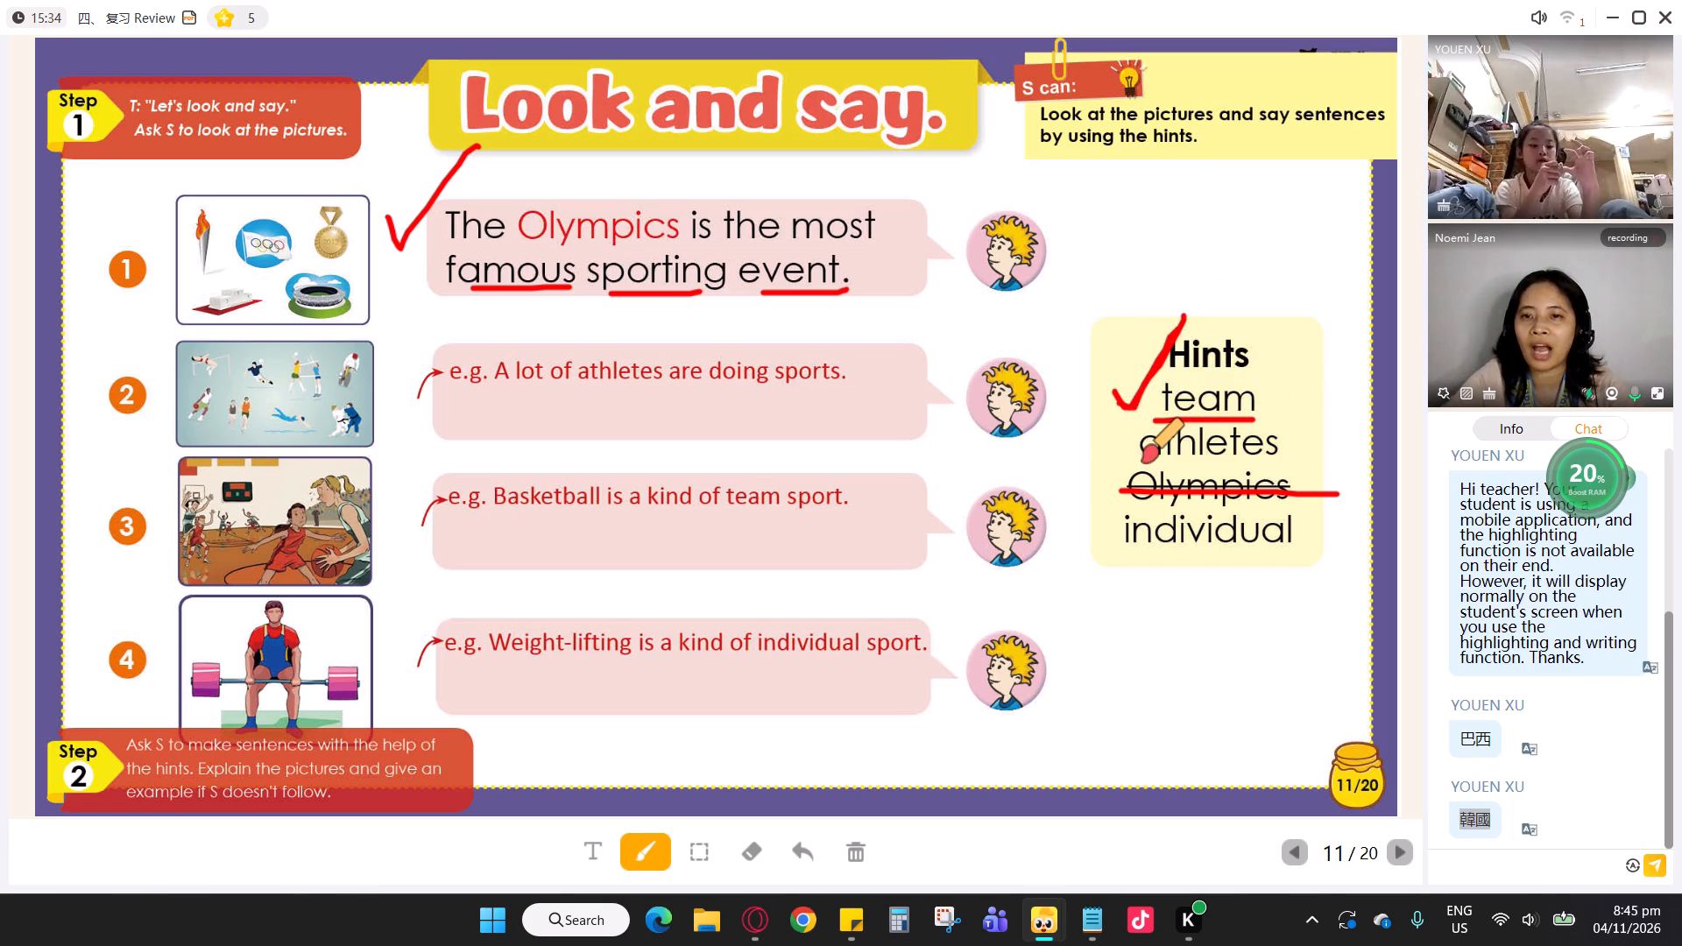
drag(1141, 464, 1265, 455)
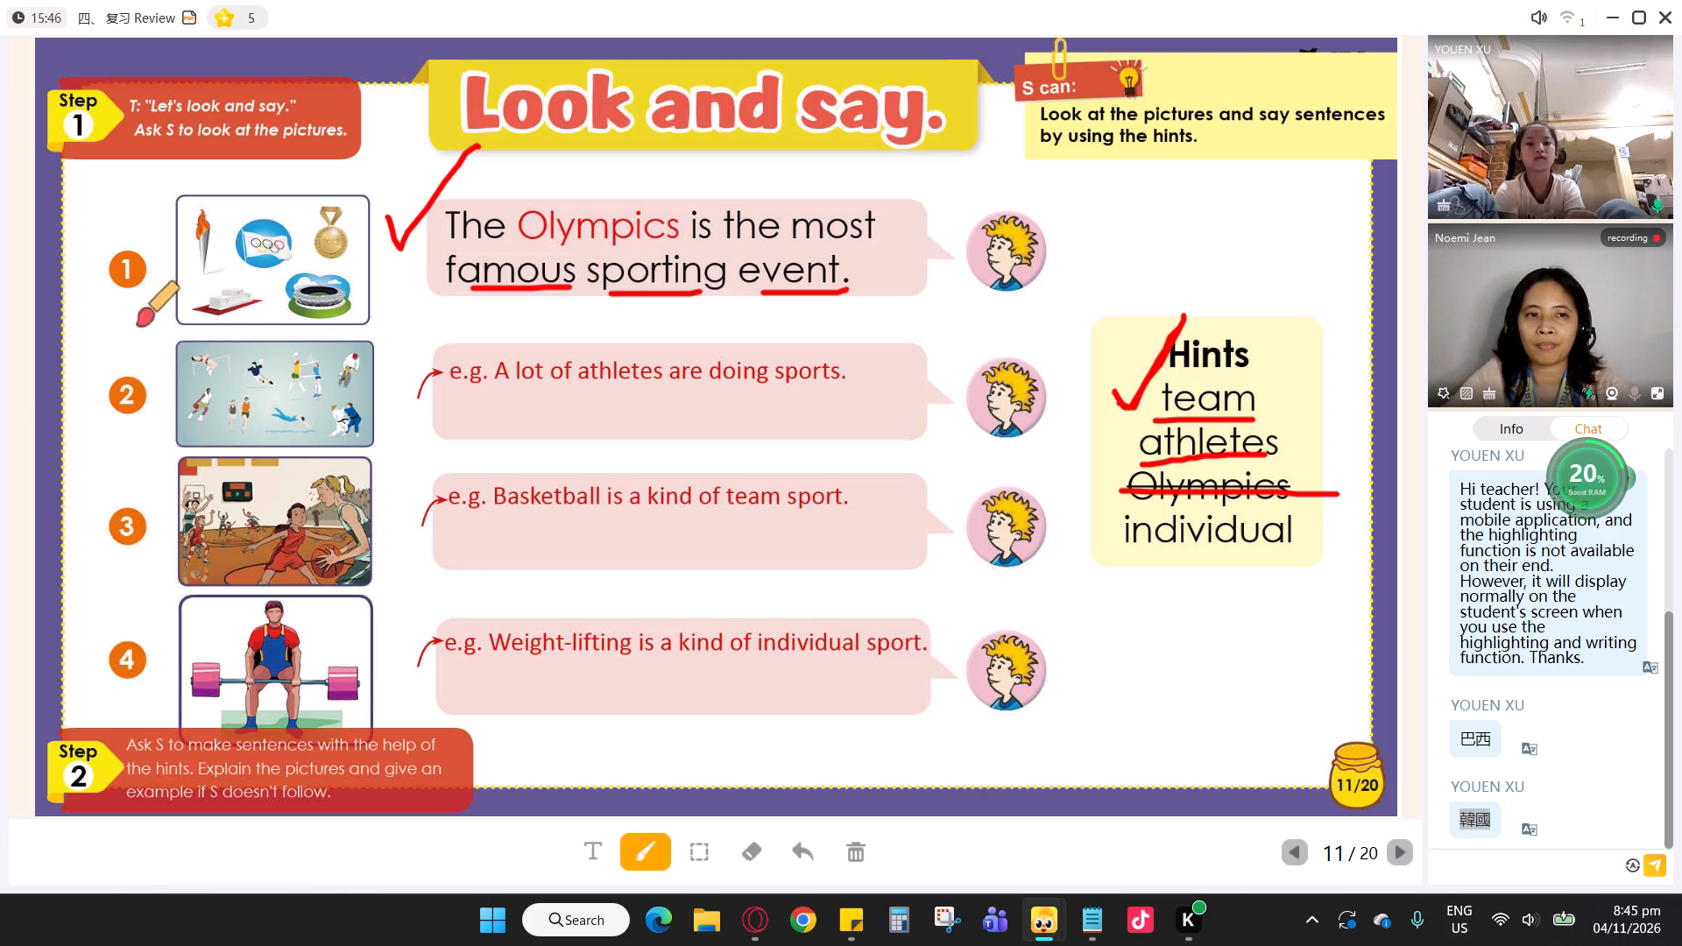
Tick picture 2 with the brush and underline the word Olympics twice in sentence 1.
drag(137, 373, 227, 317)
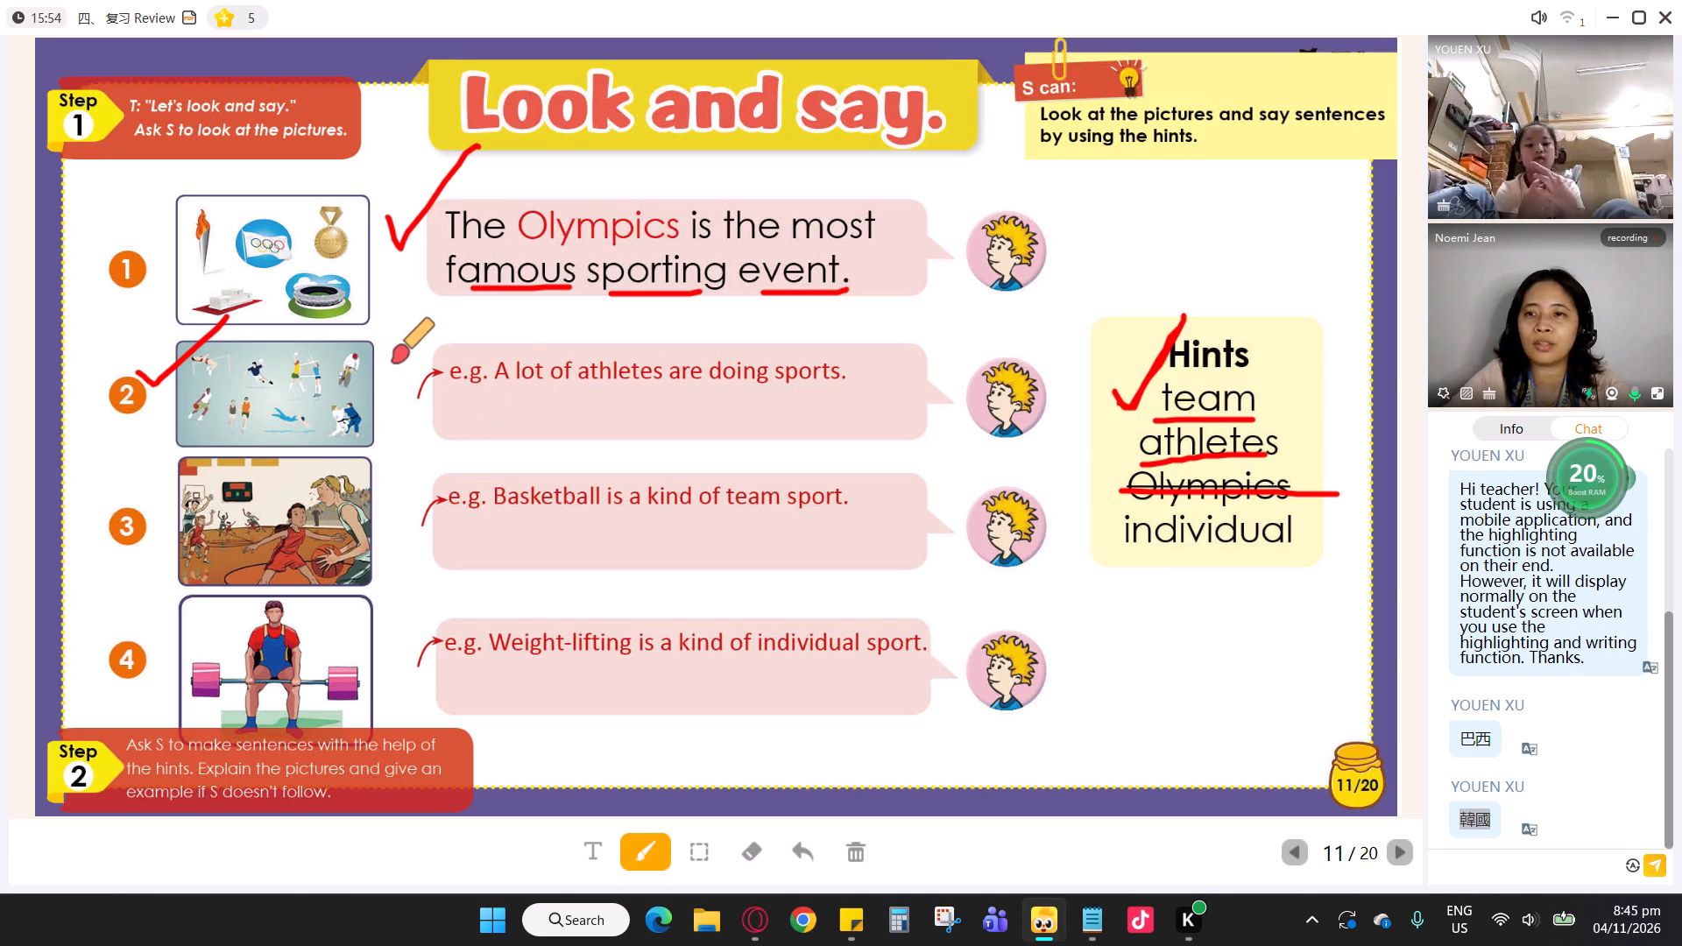
drag(520, 253, 632, 246)
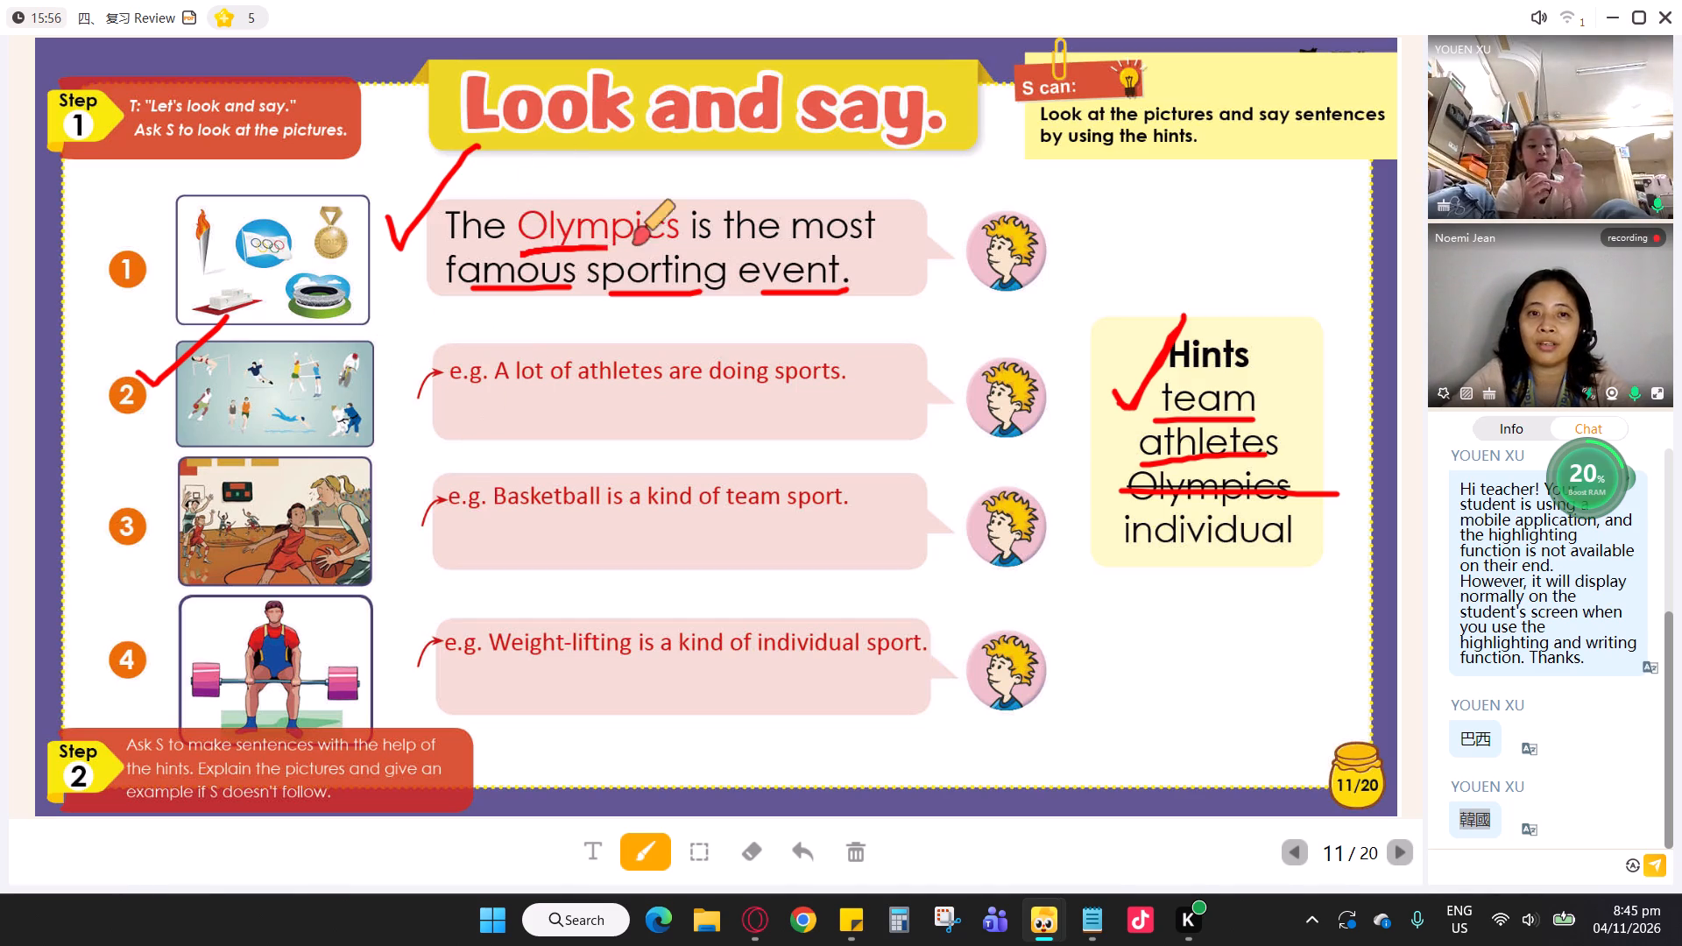
drag(632, 246, 659, 246)
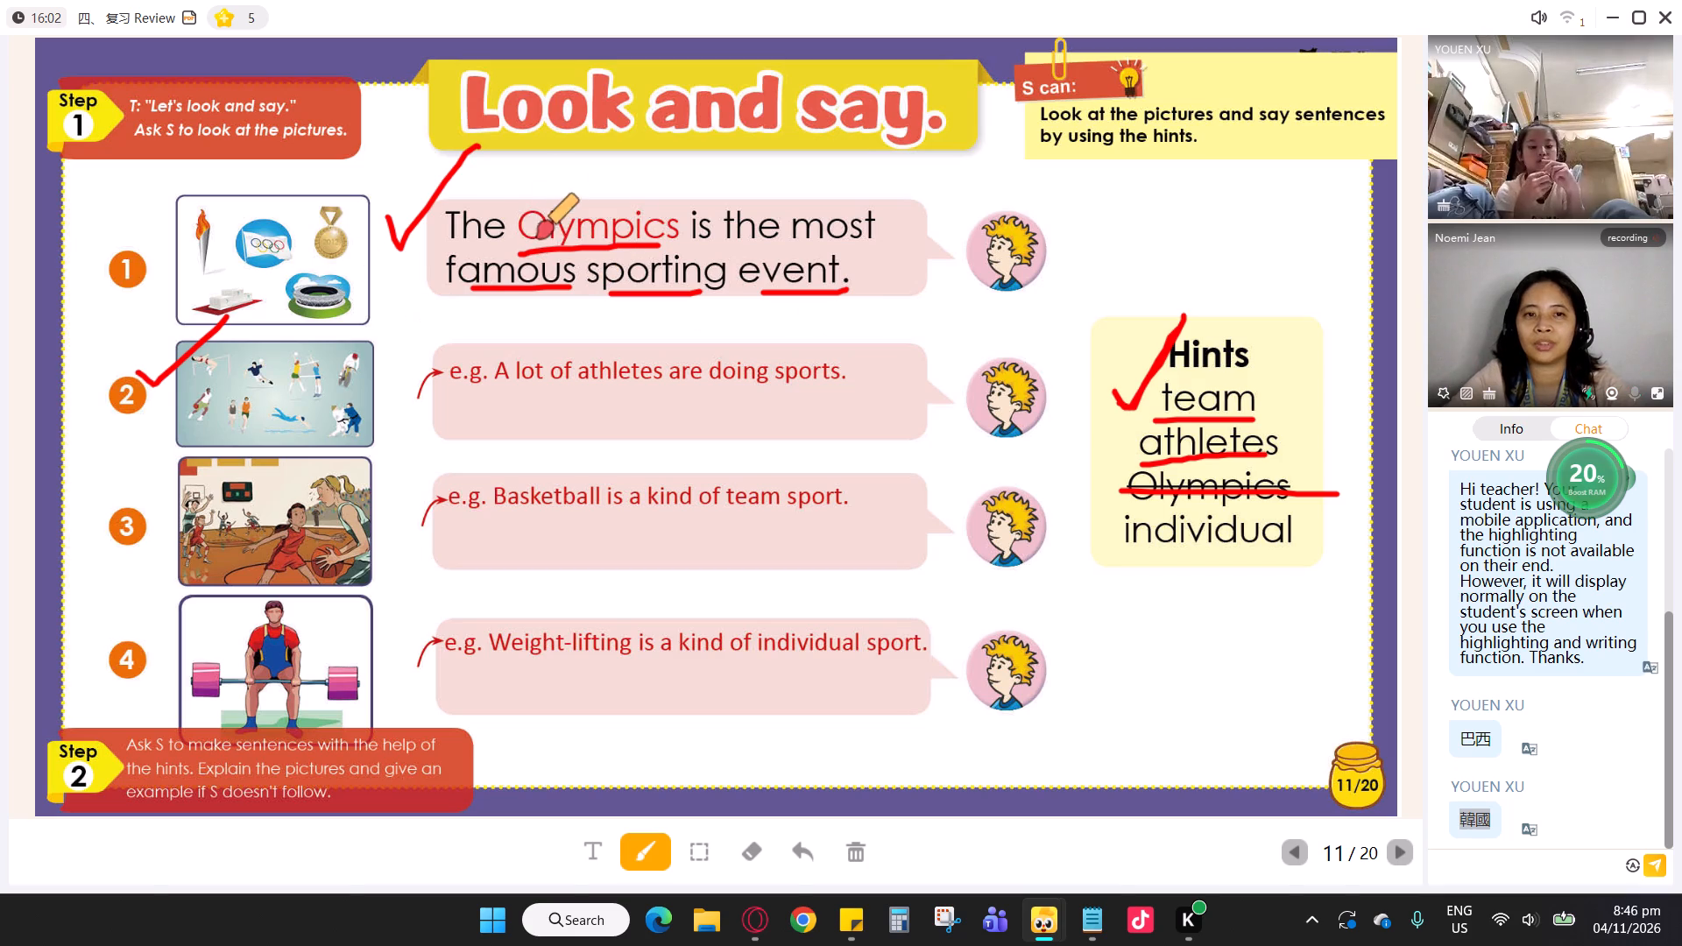
drag(520, 260, 665, 244)
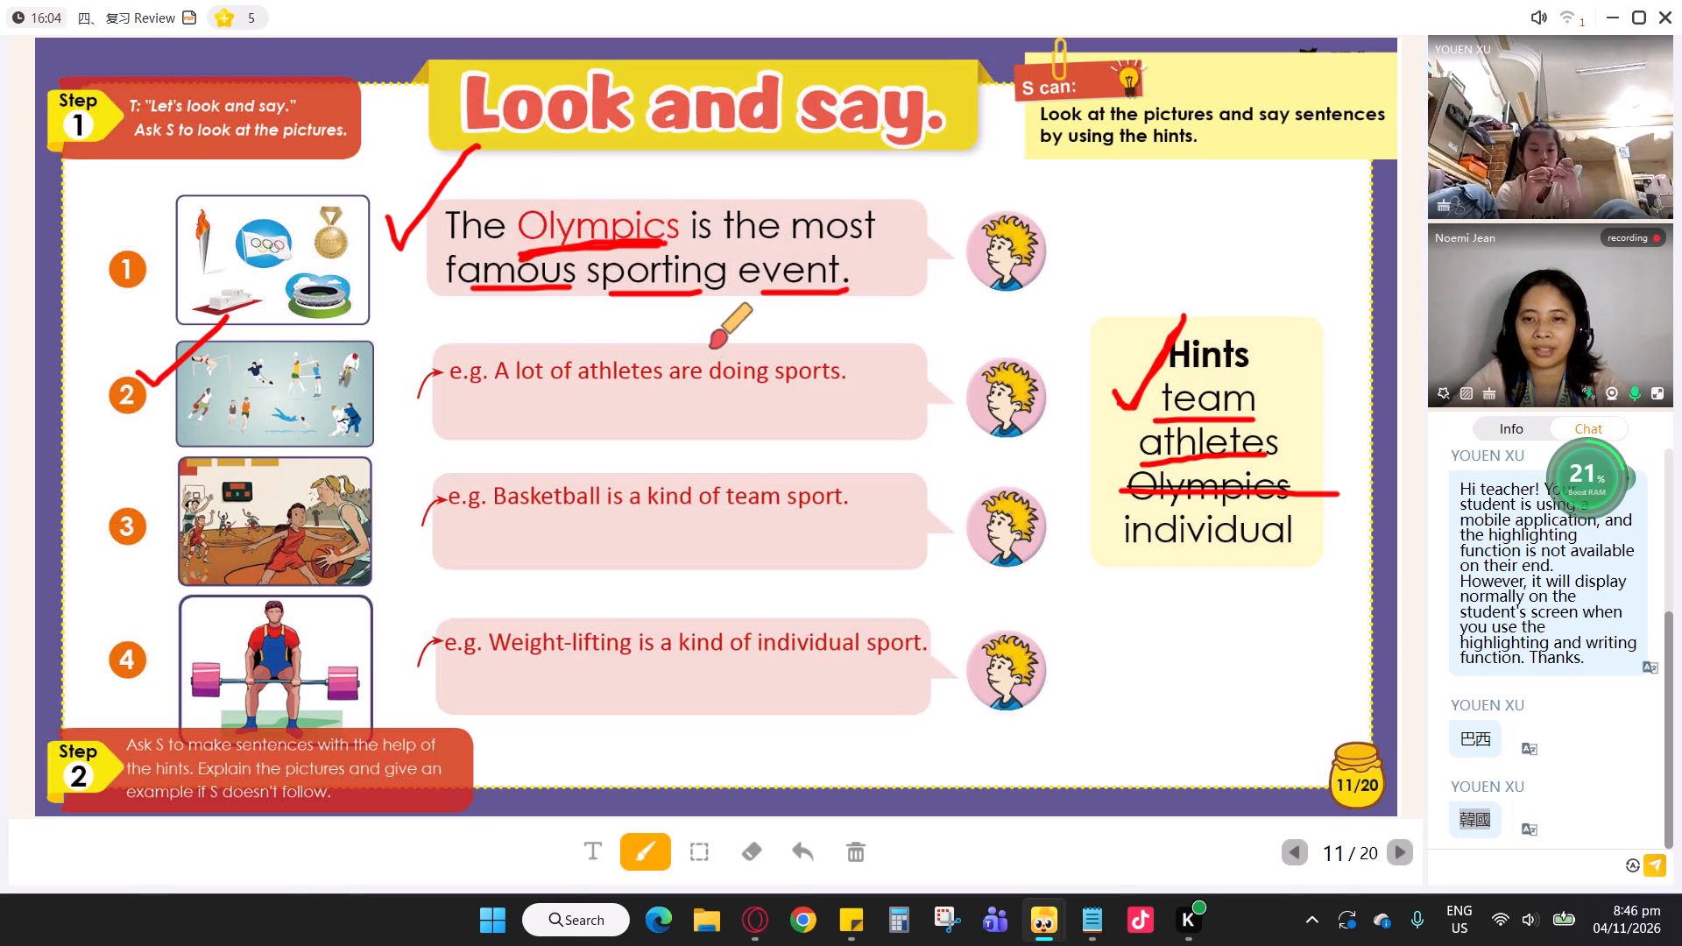
Underline the word individual in the Hints box.
drag(1120, 560, 1299, 560)
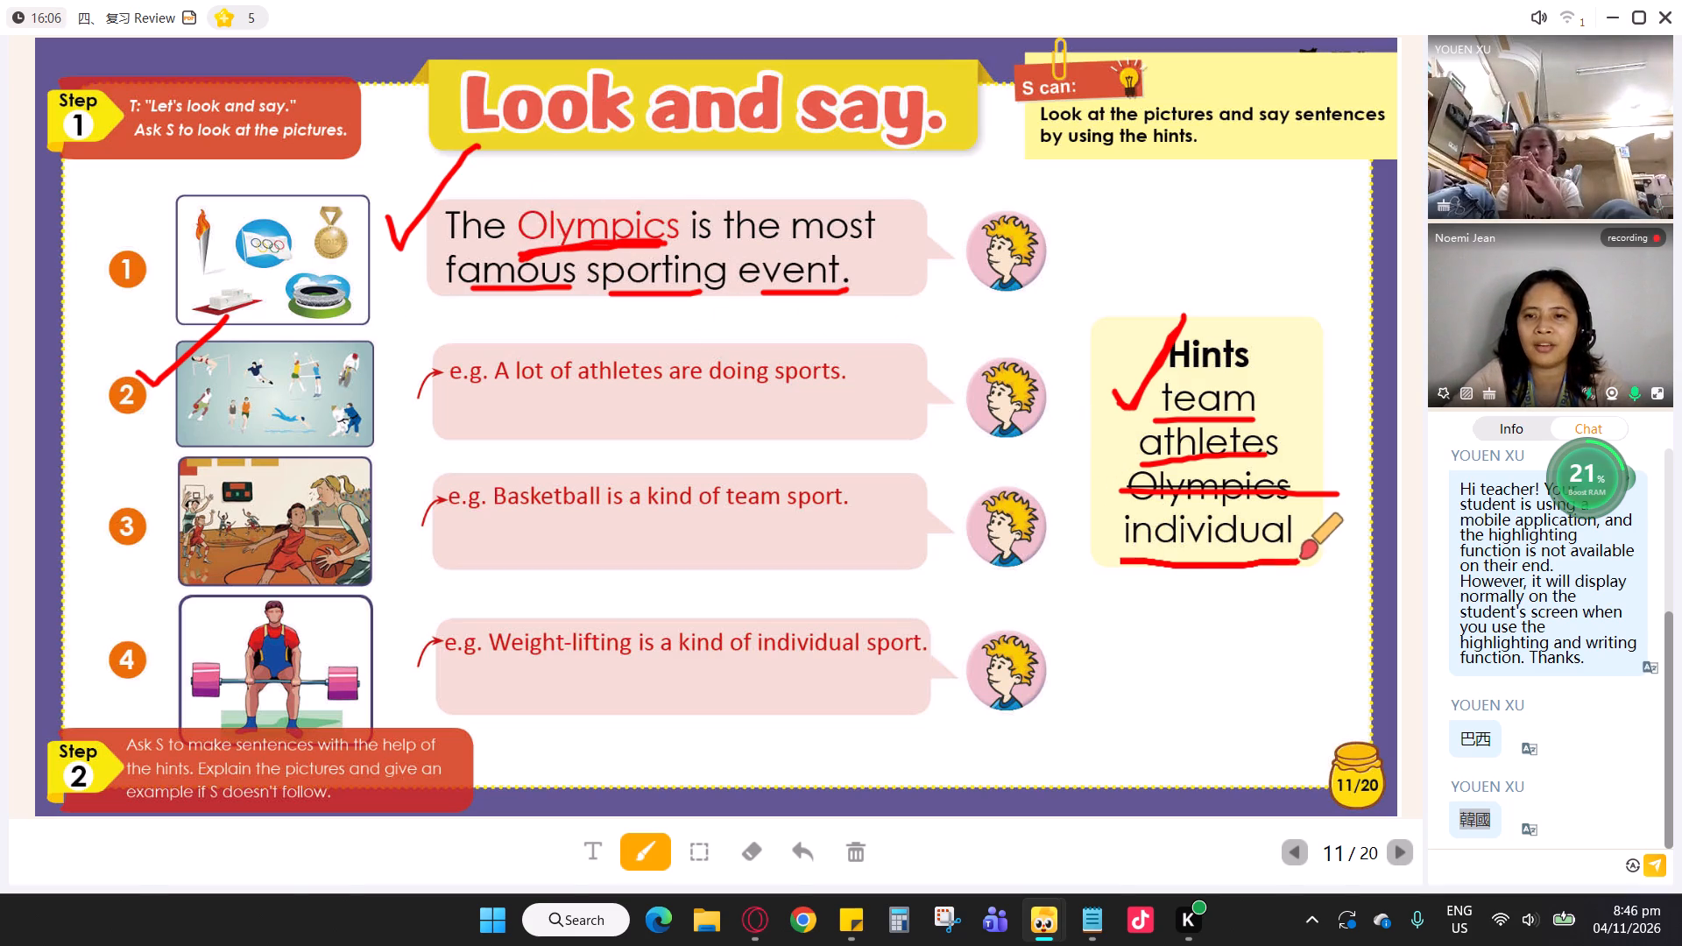
drag(1299, 560, 1304, 560)
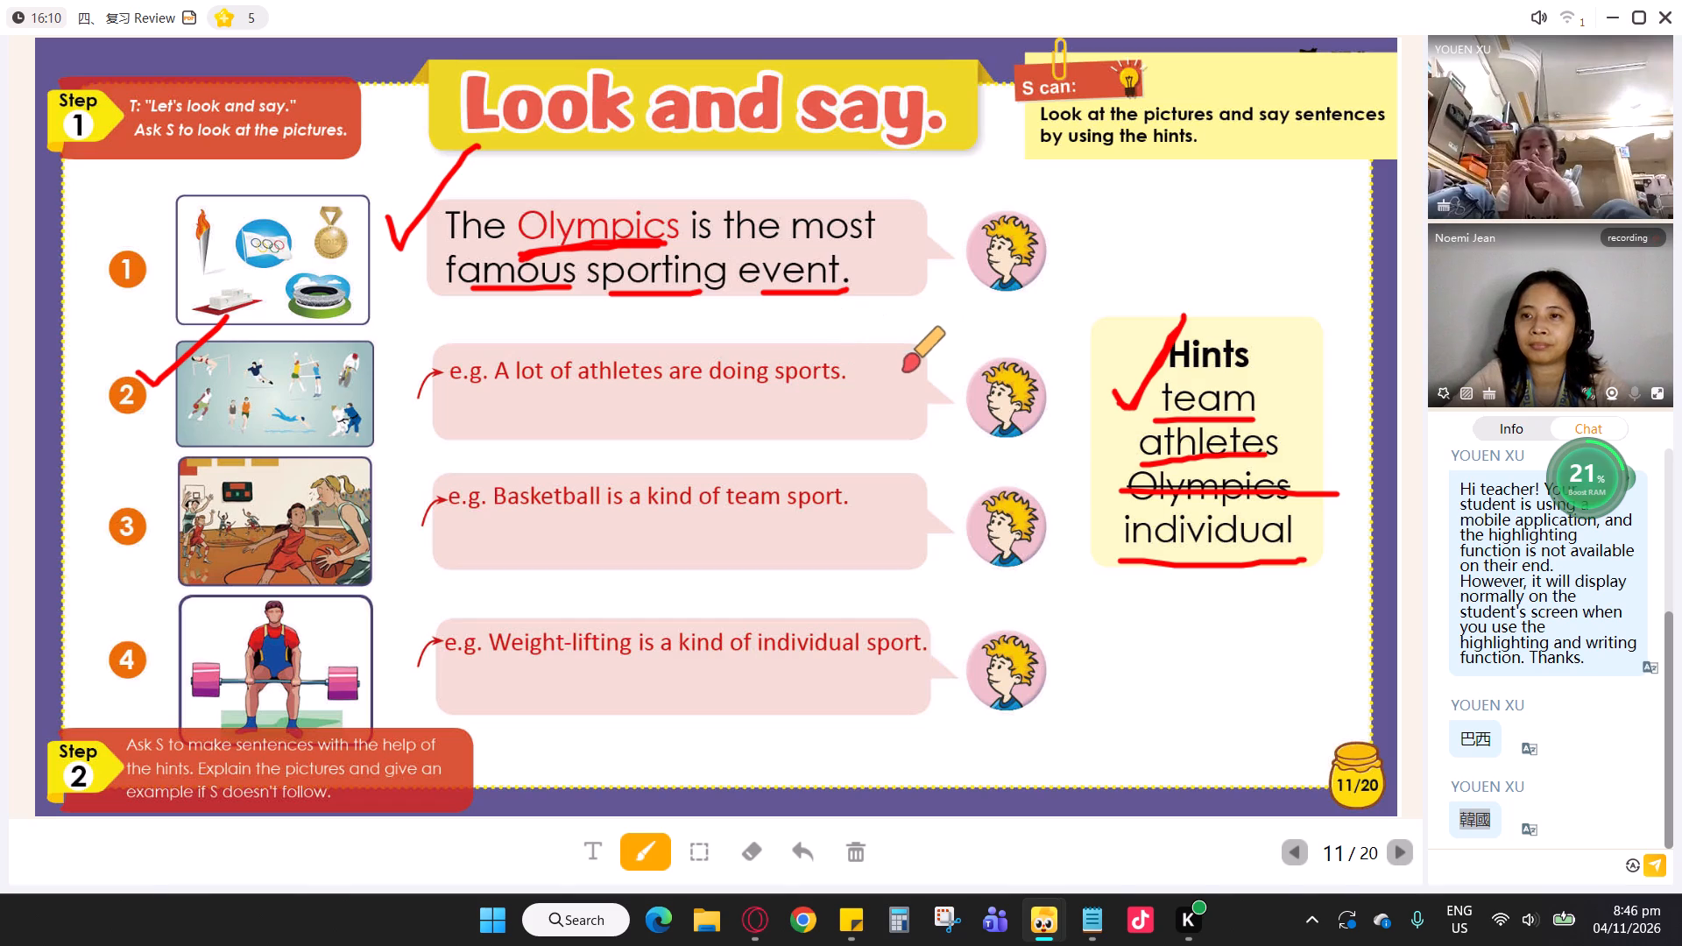
Underline individual again in the Hints box and tick picture 4 with the brush.
drag(1119, 561, 1332, 558)
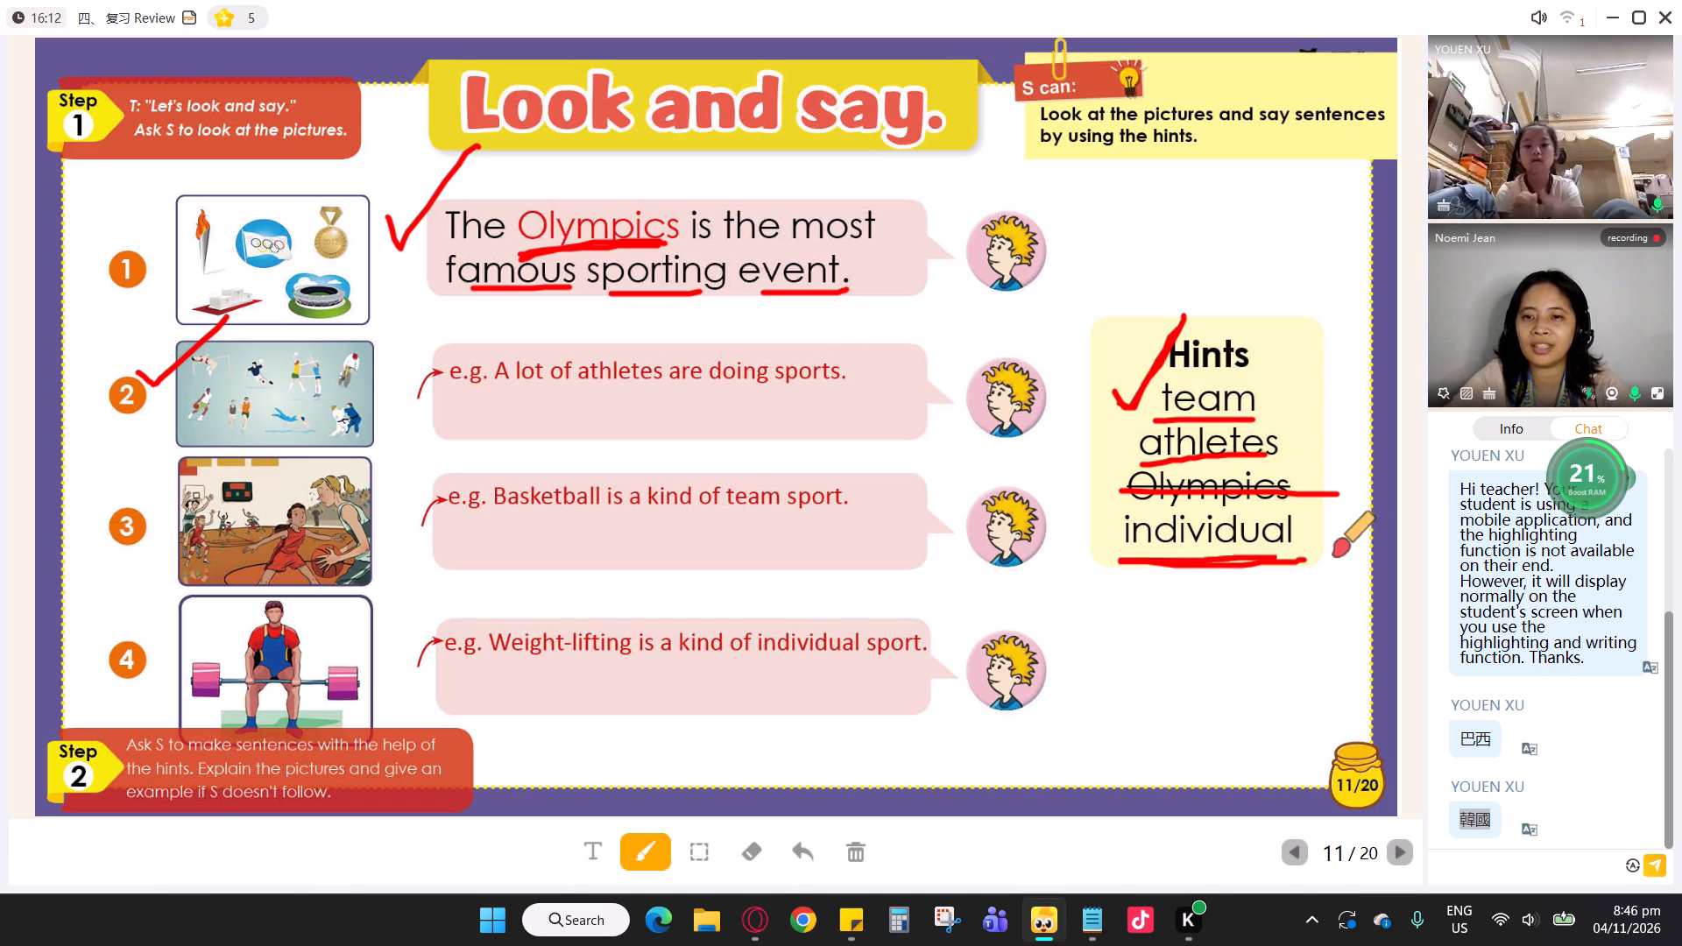
drag(1332, 558, 1342, 560)
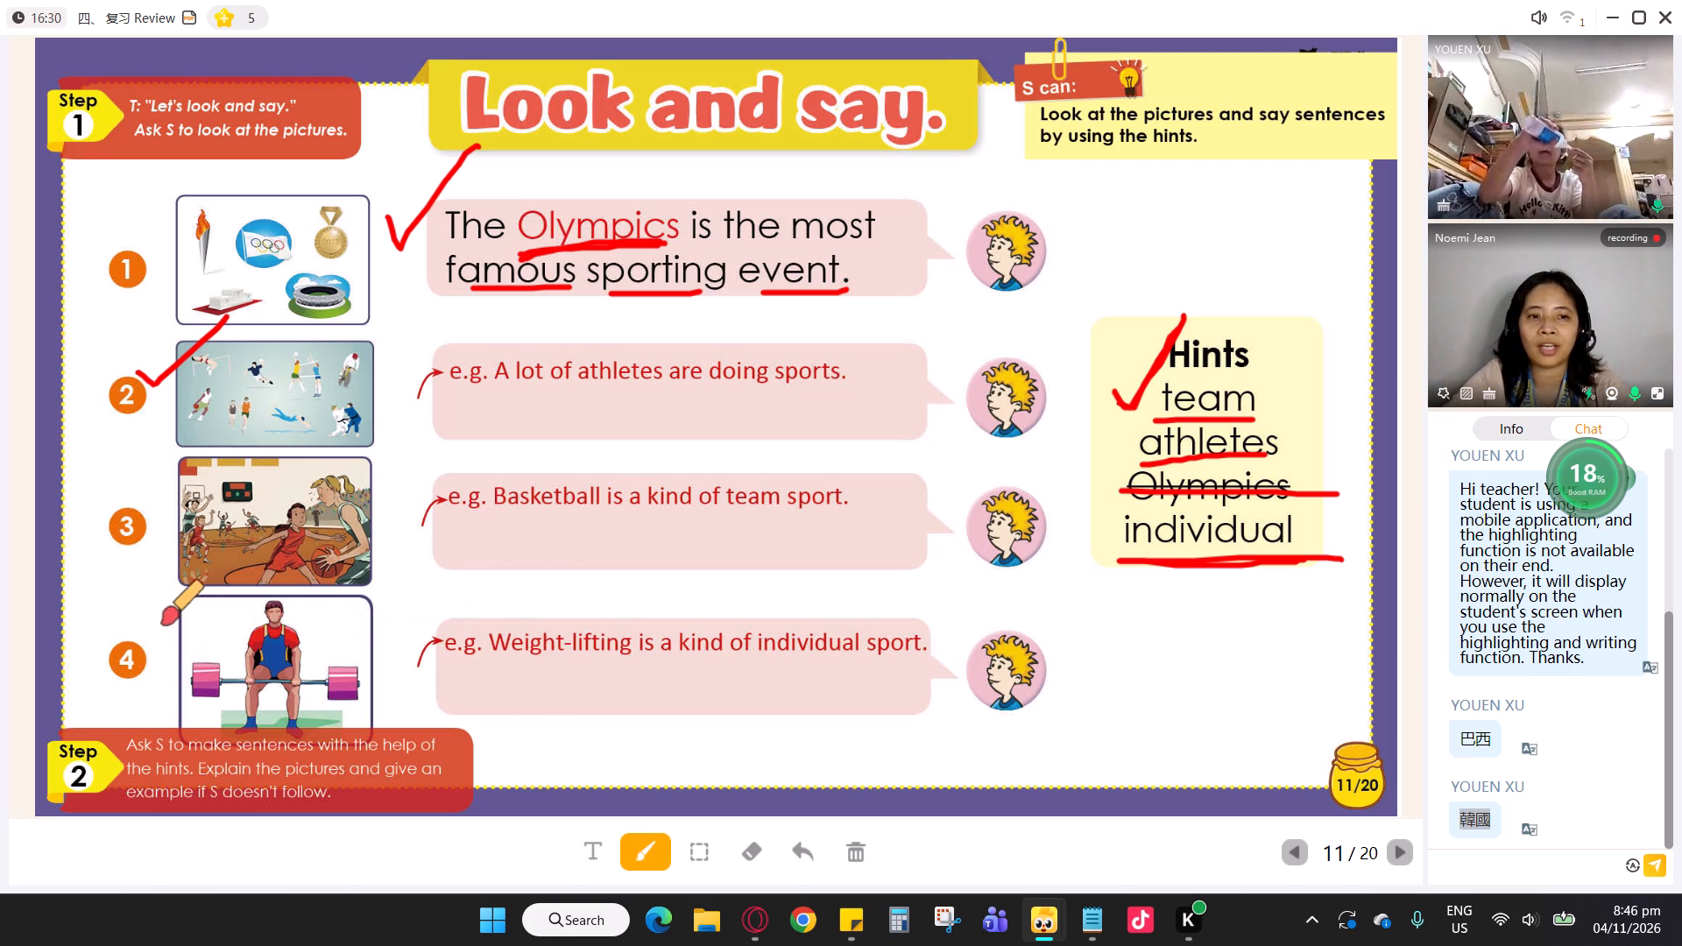
drag(157, 624, 225, 518)
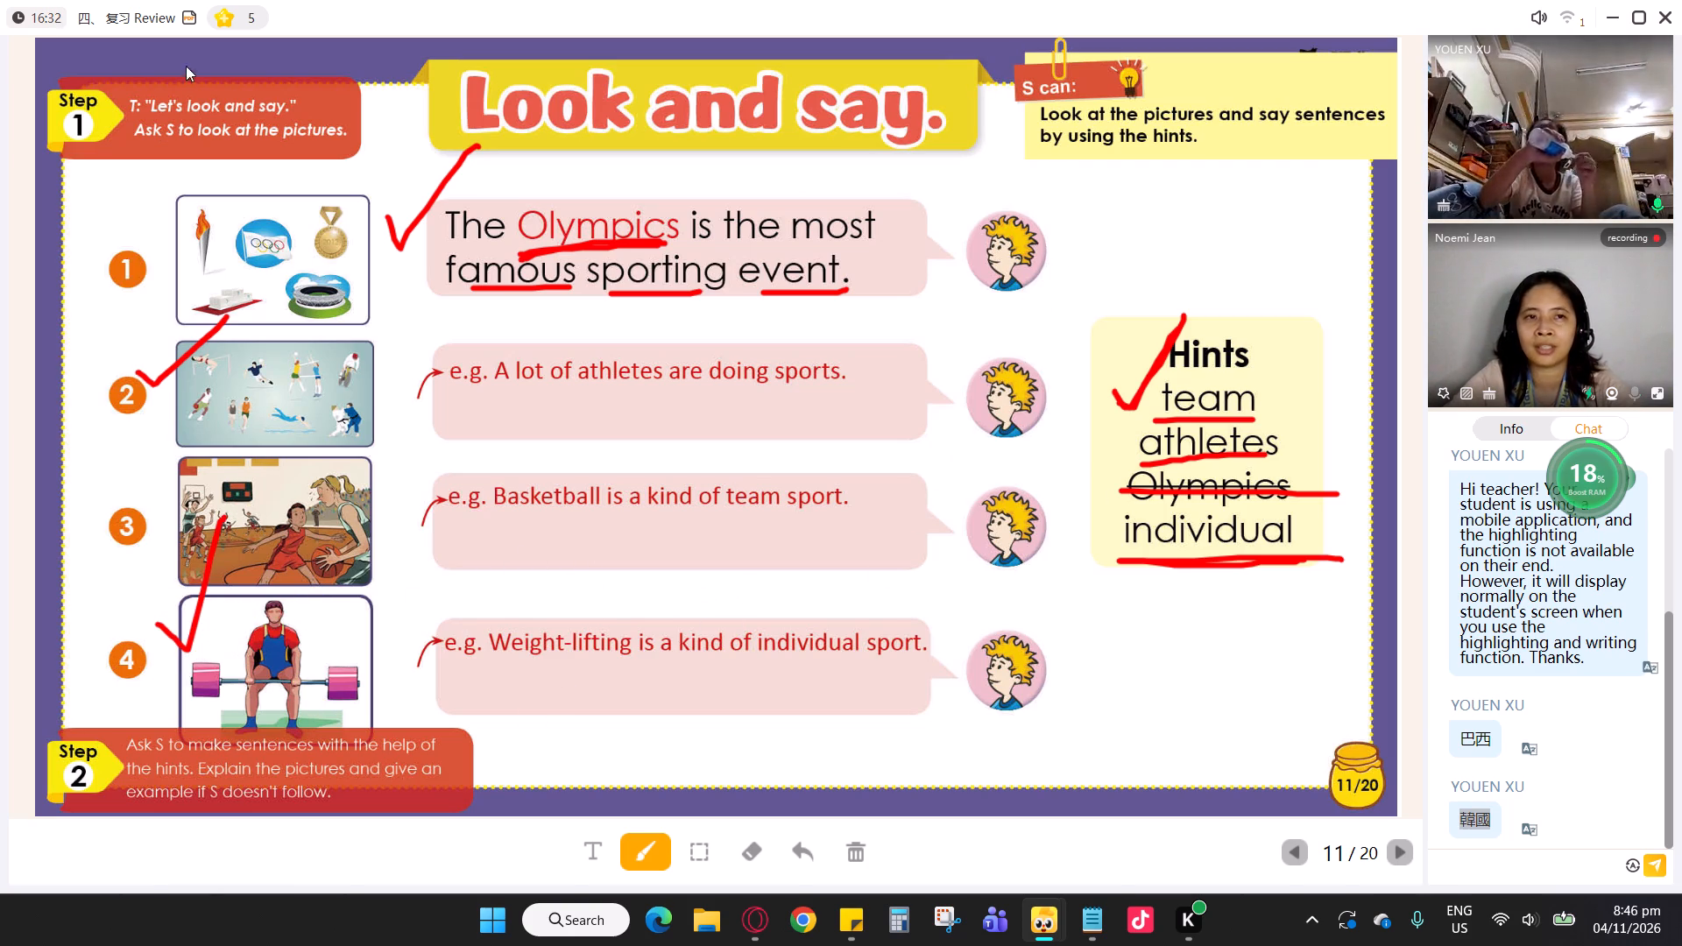
Clear all annotations from the Look and say slide.
click(849, 857)
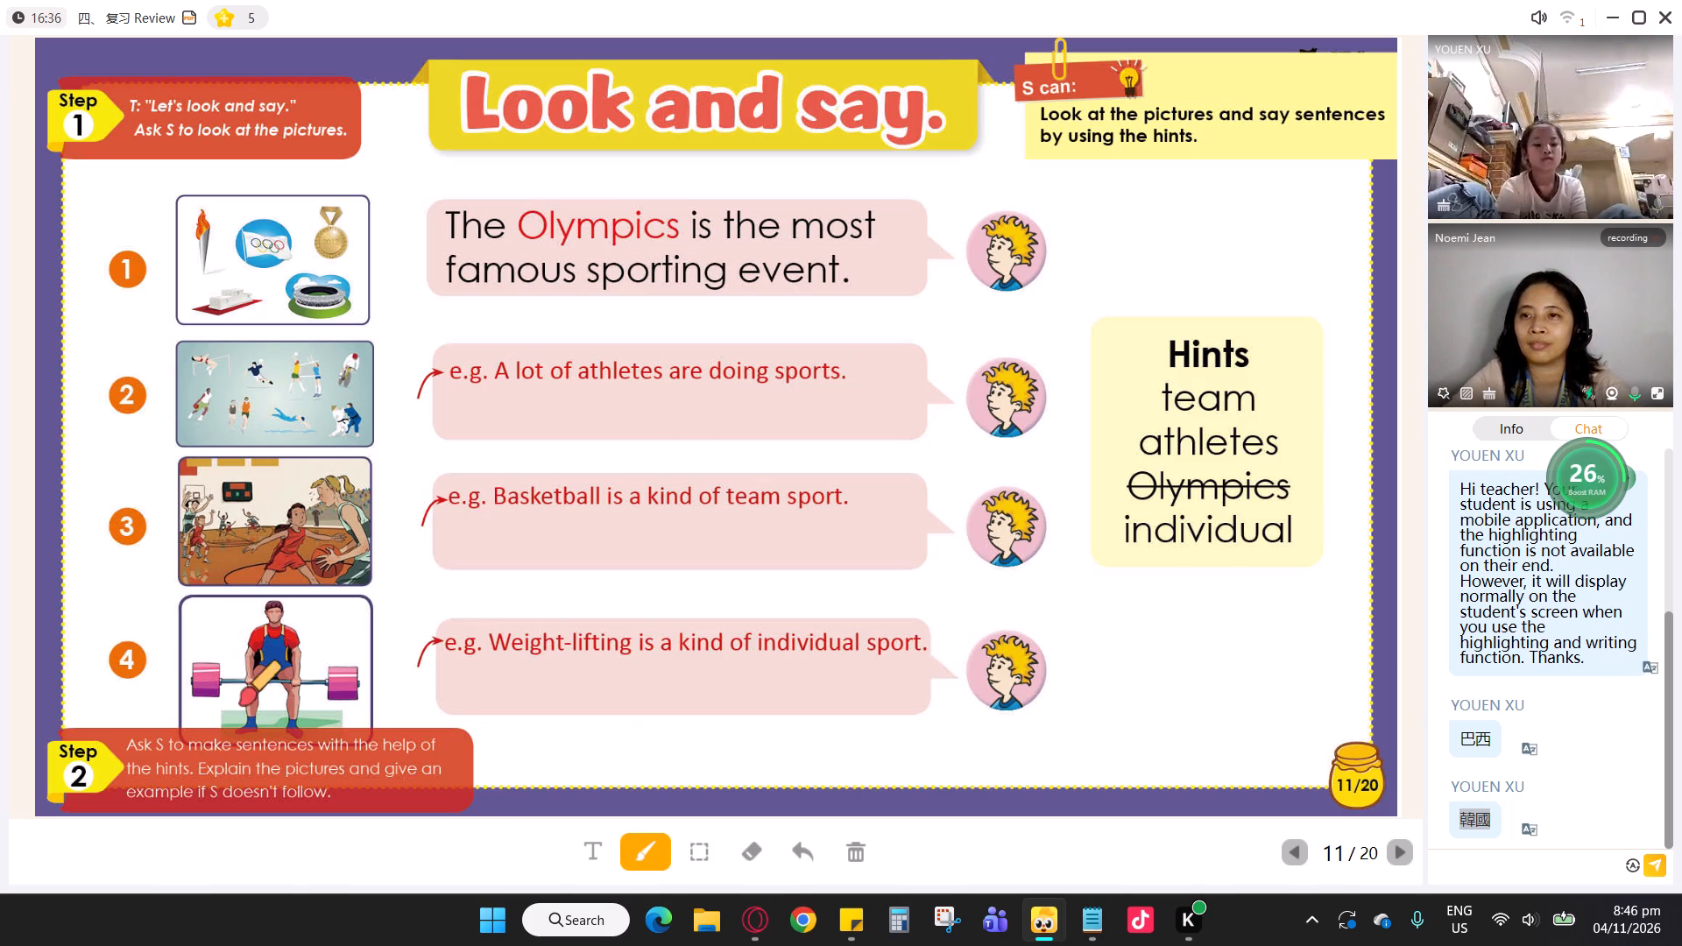
In the Hints box, underline individual, draw a line across team, and underline athletes.
drag(1127, 554, 1303, 551)
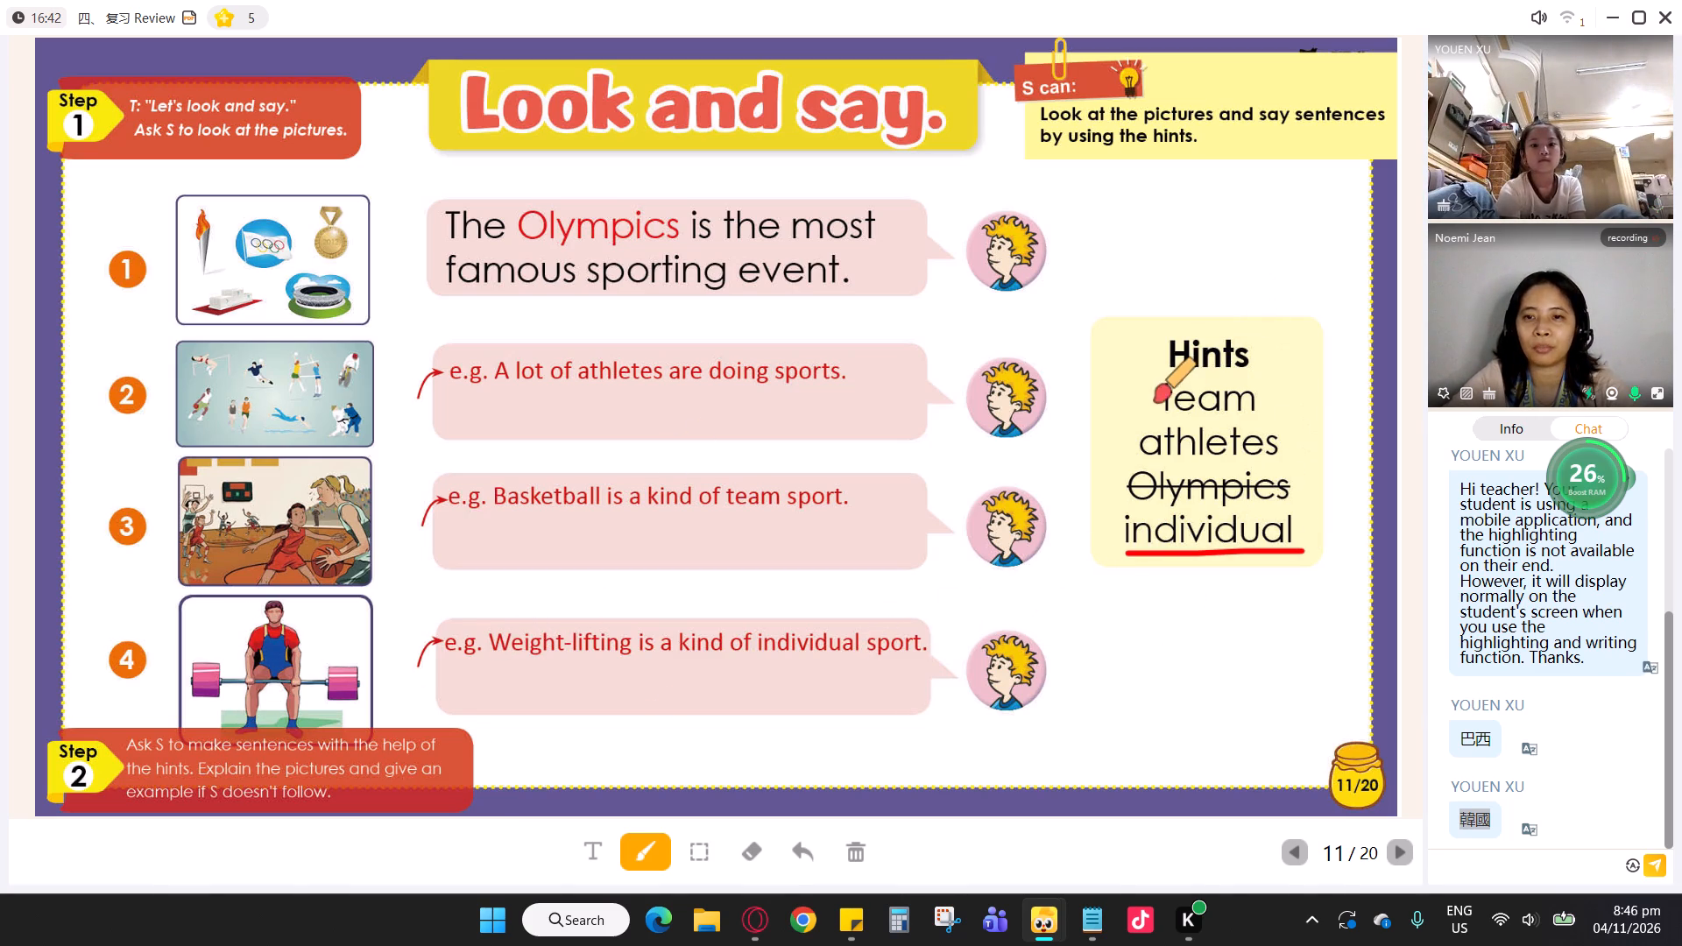
drag(1148, 422, 1275, 402)
drag(1161, 461, 1256, 458)
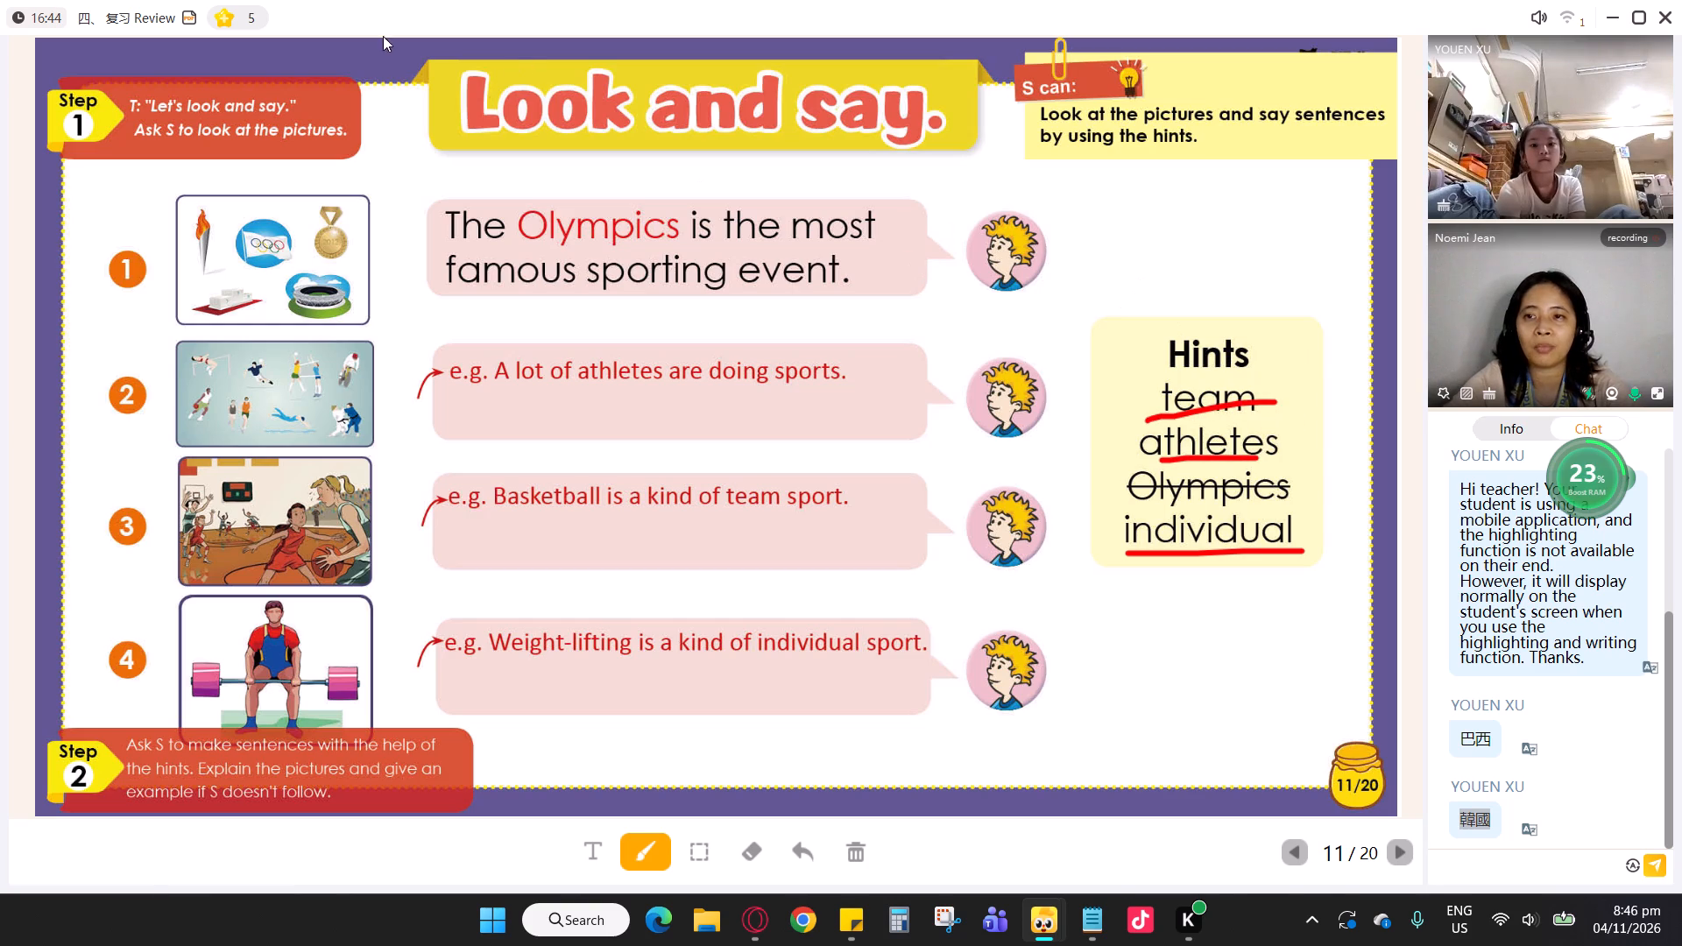
Award the student a star.
click(223, 10)
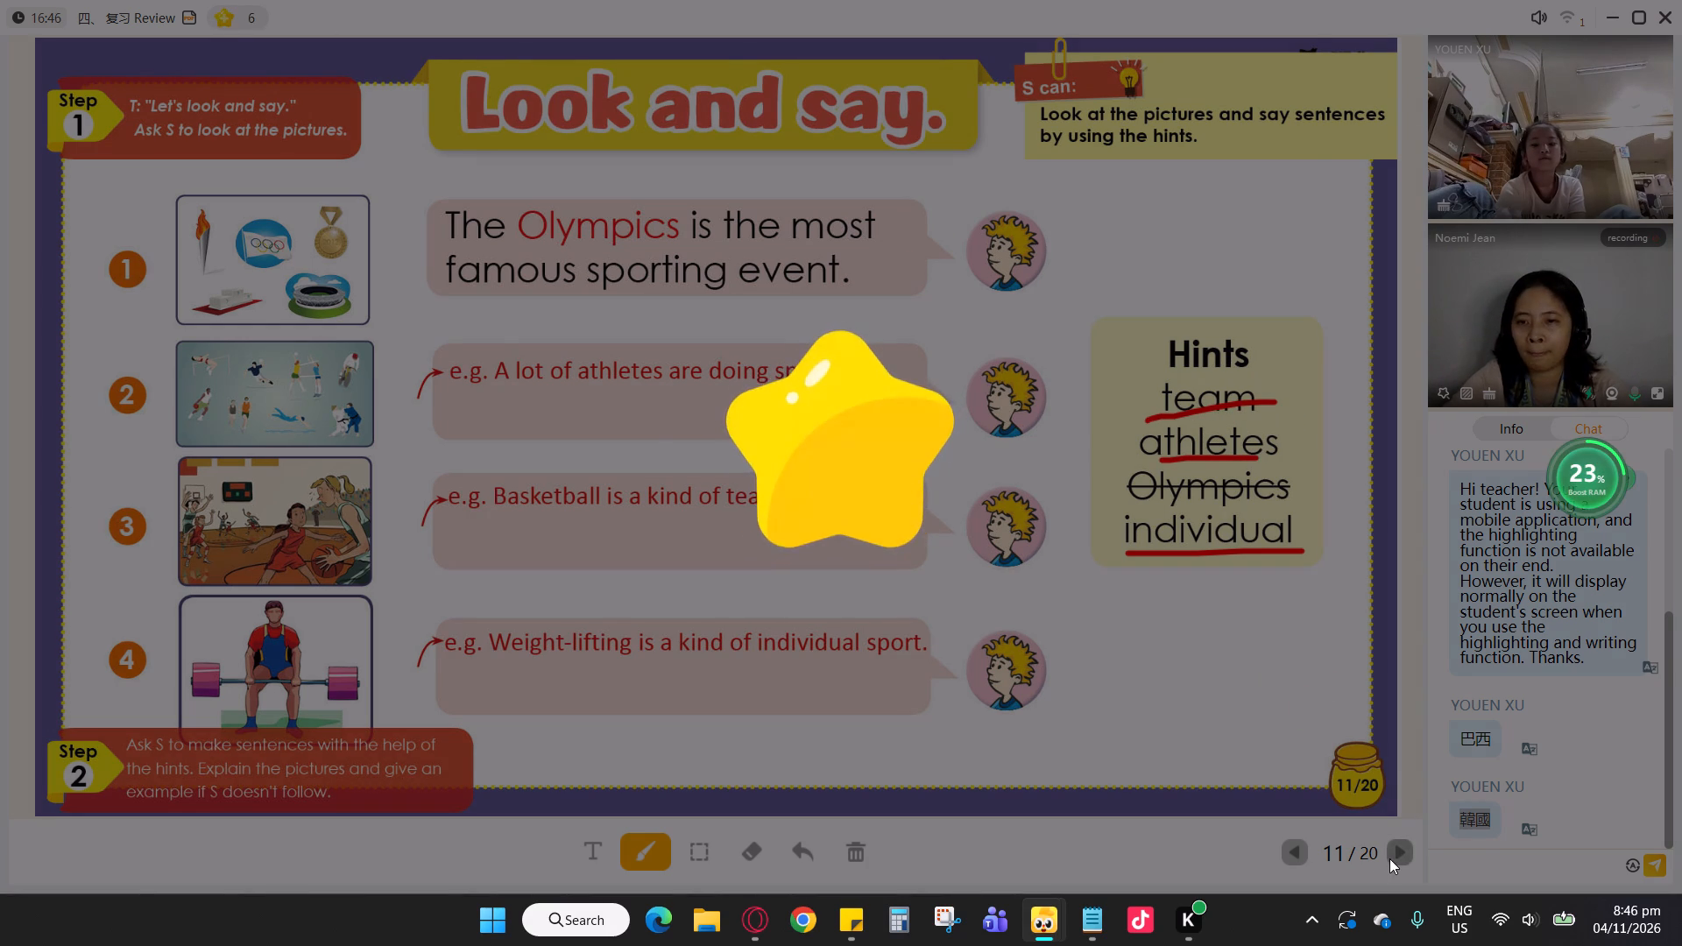
Go to slide 12, Look and answer, and frame all five hint pictures with a red rectangle.
click(1389, 858)
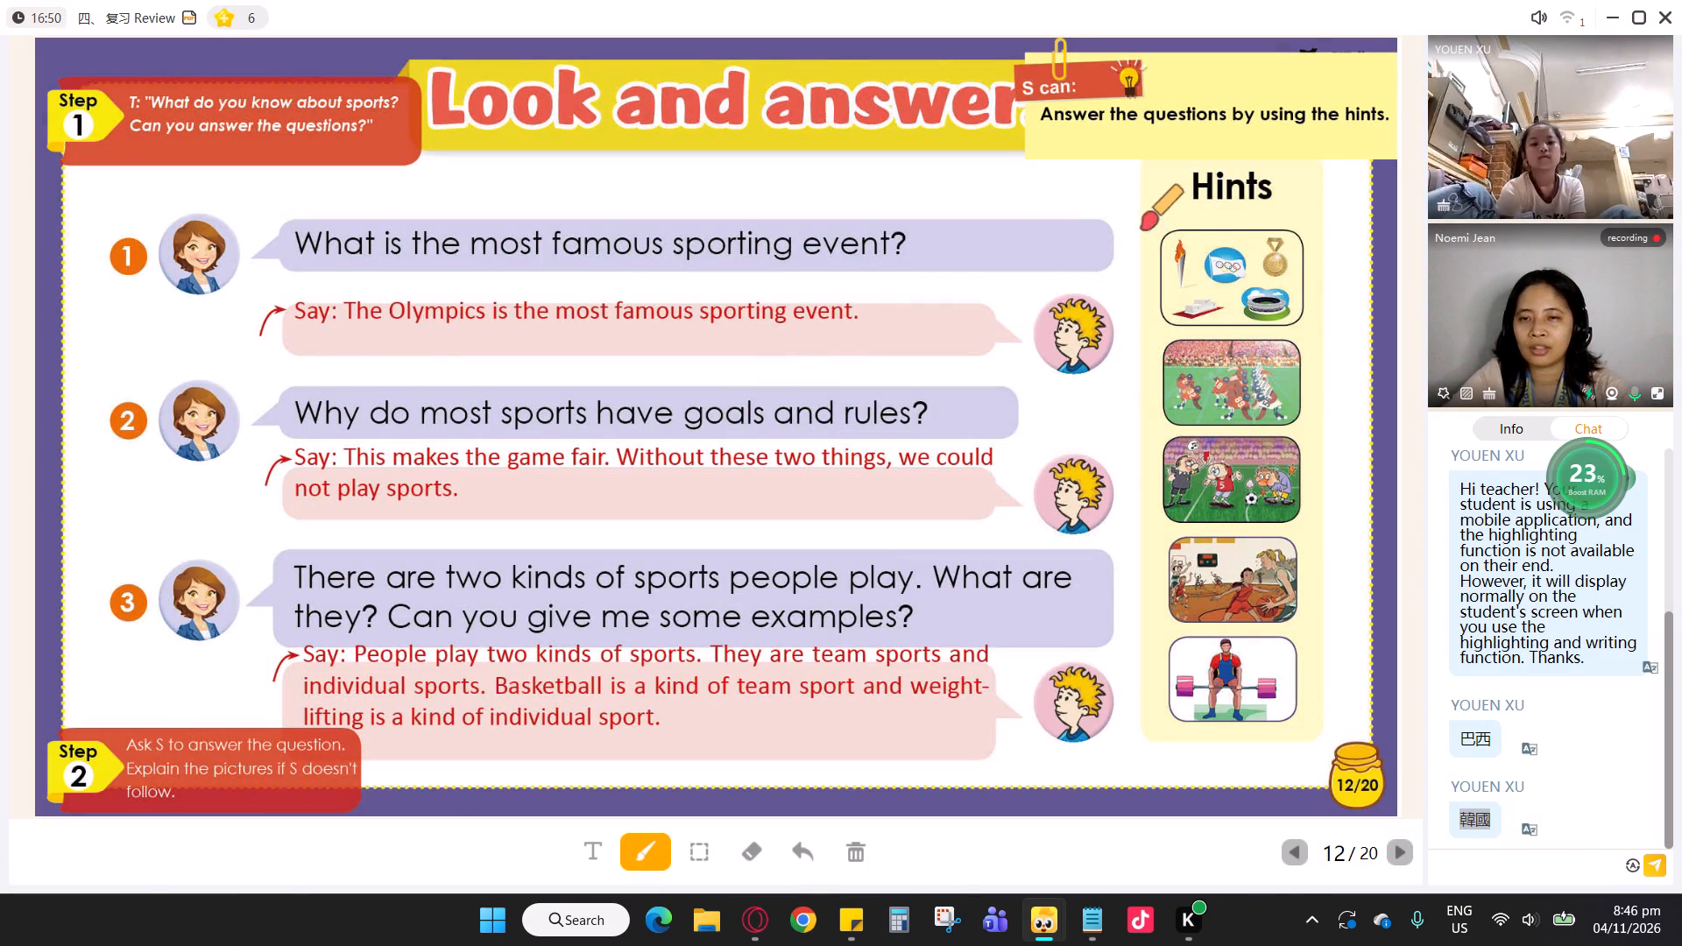
click(696, 852)
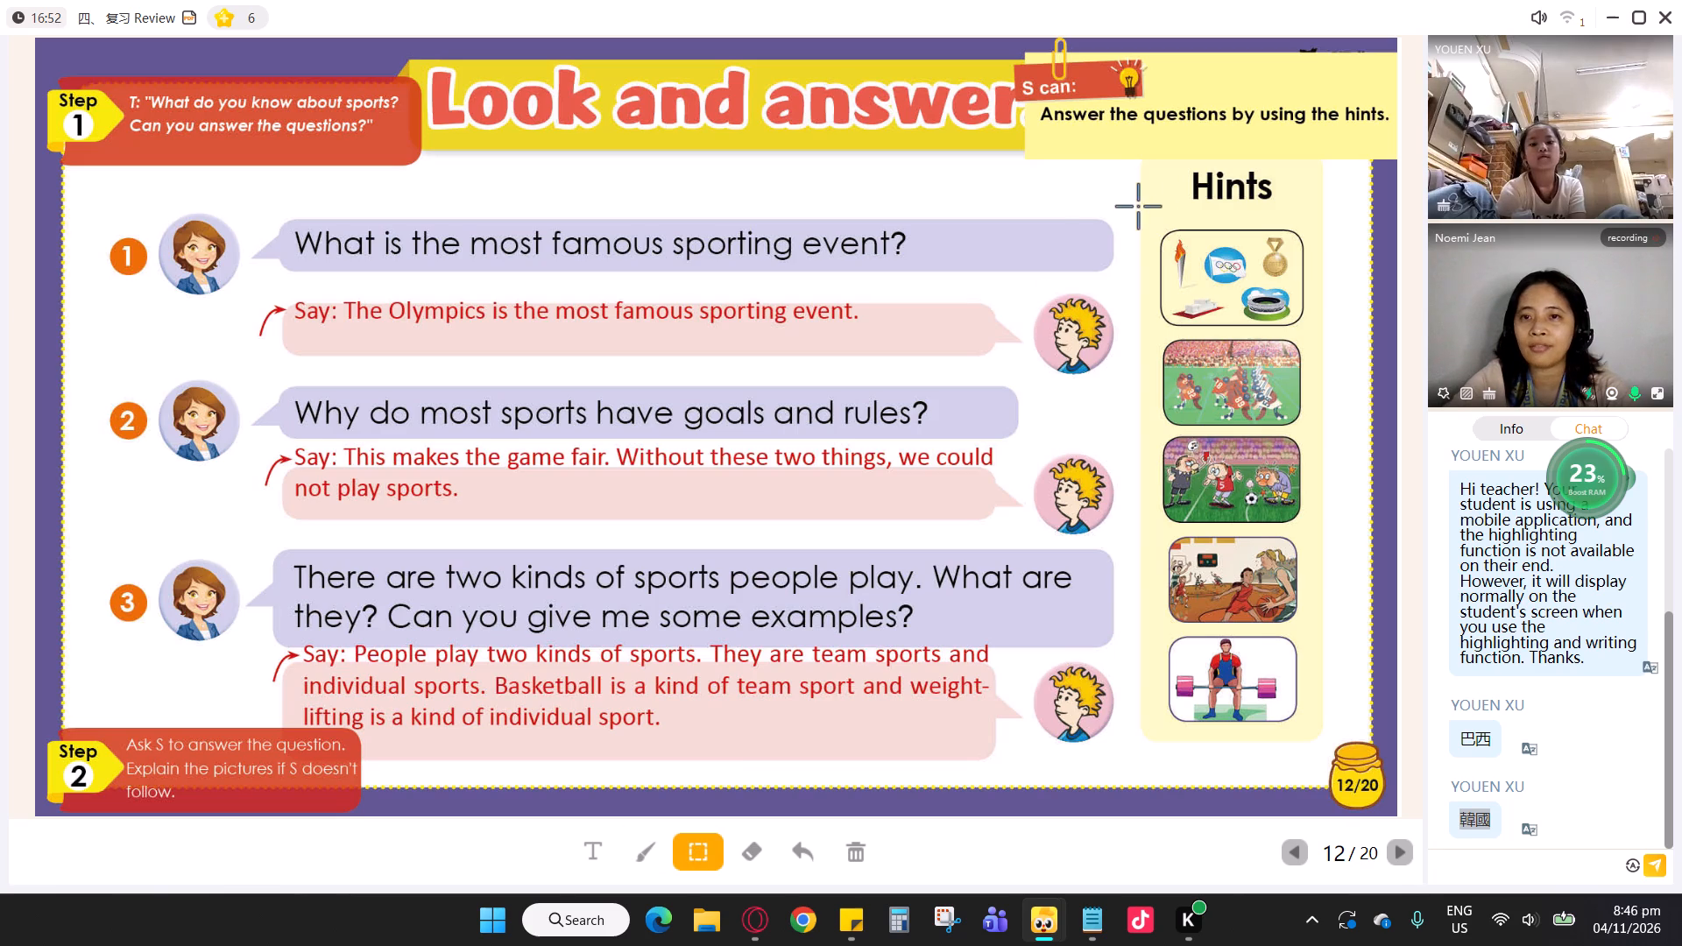
drag(1152, 203, 1320, 749)
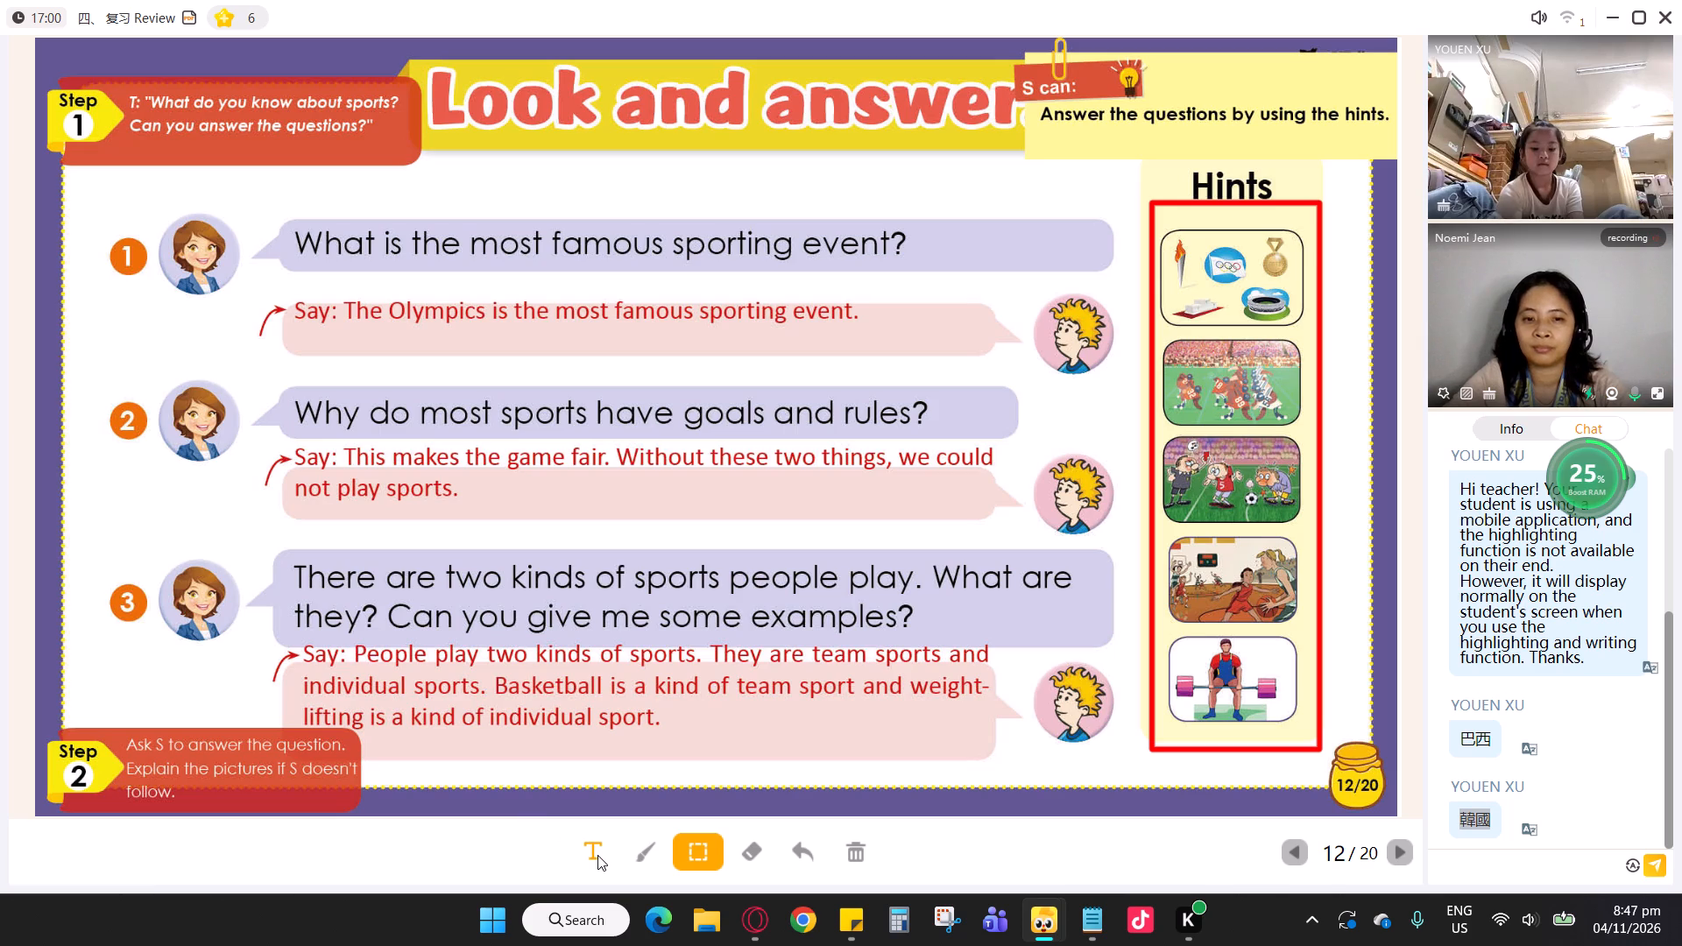
Tick the Olympics picture in the Hints column twice with the brush.
click(644, 853)
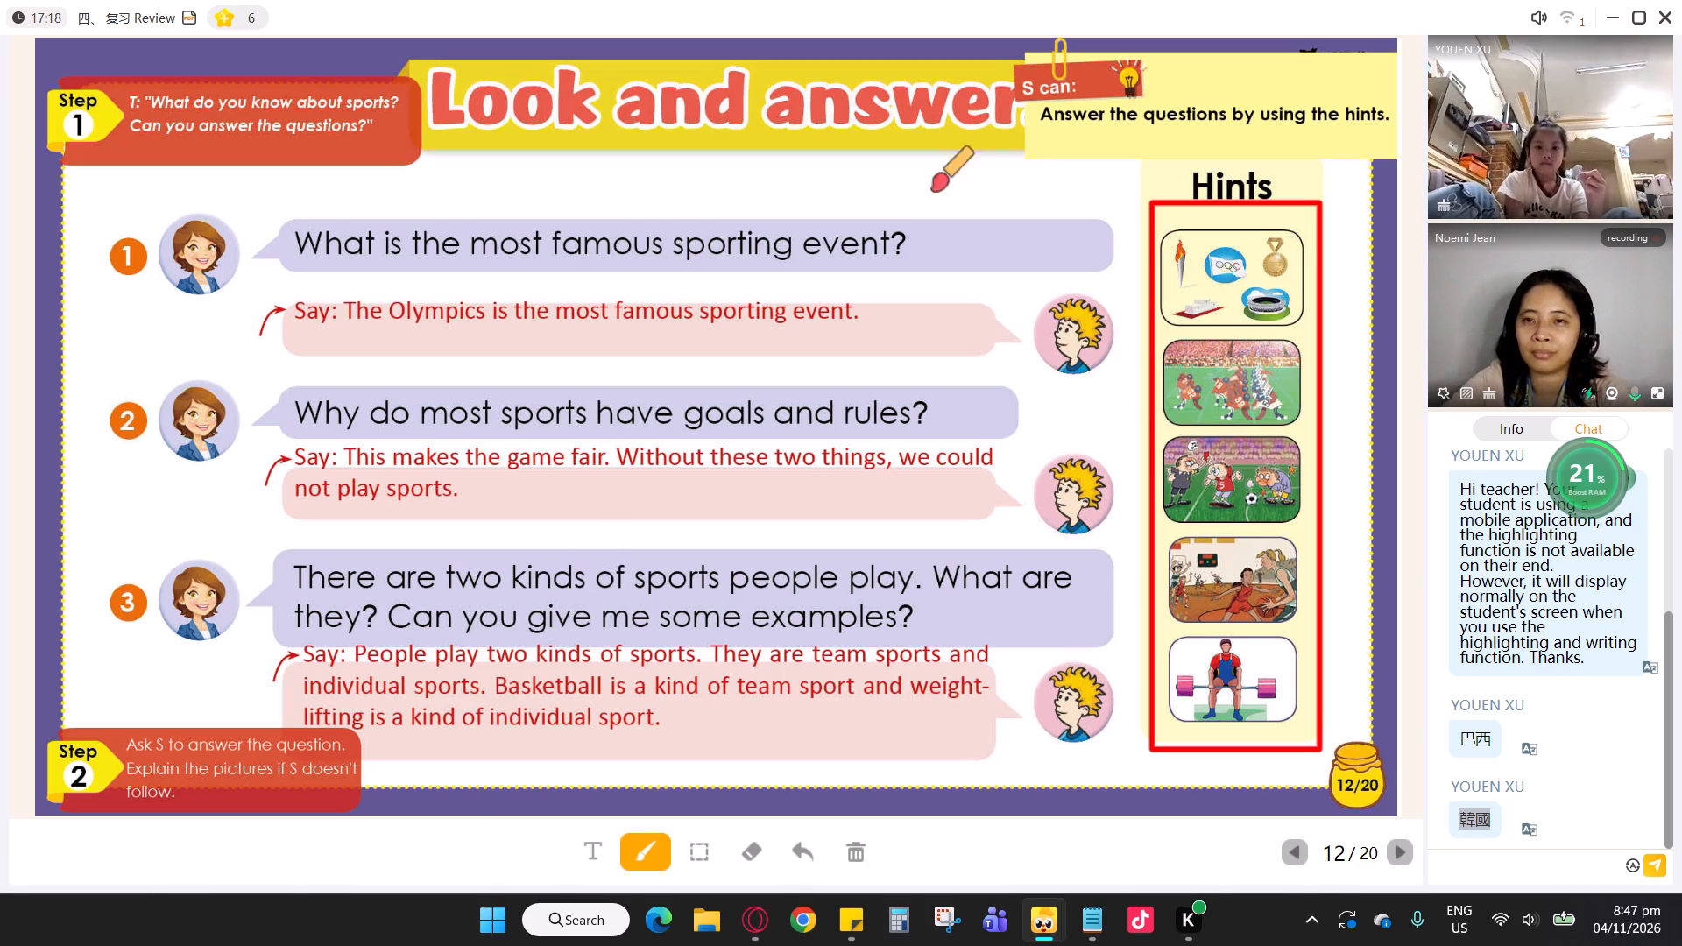
drag(1190, 254, 1241, 218)
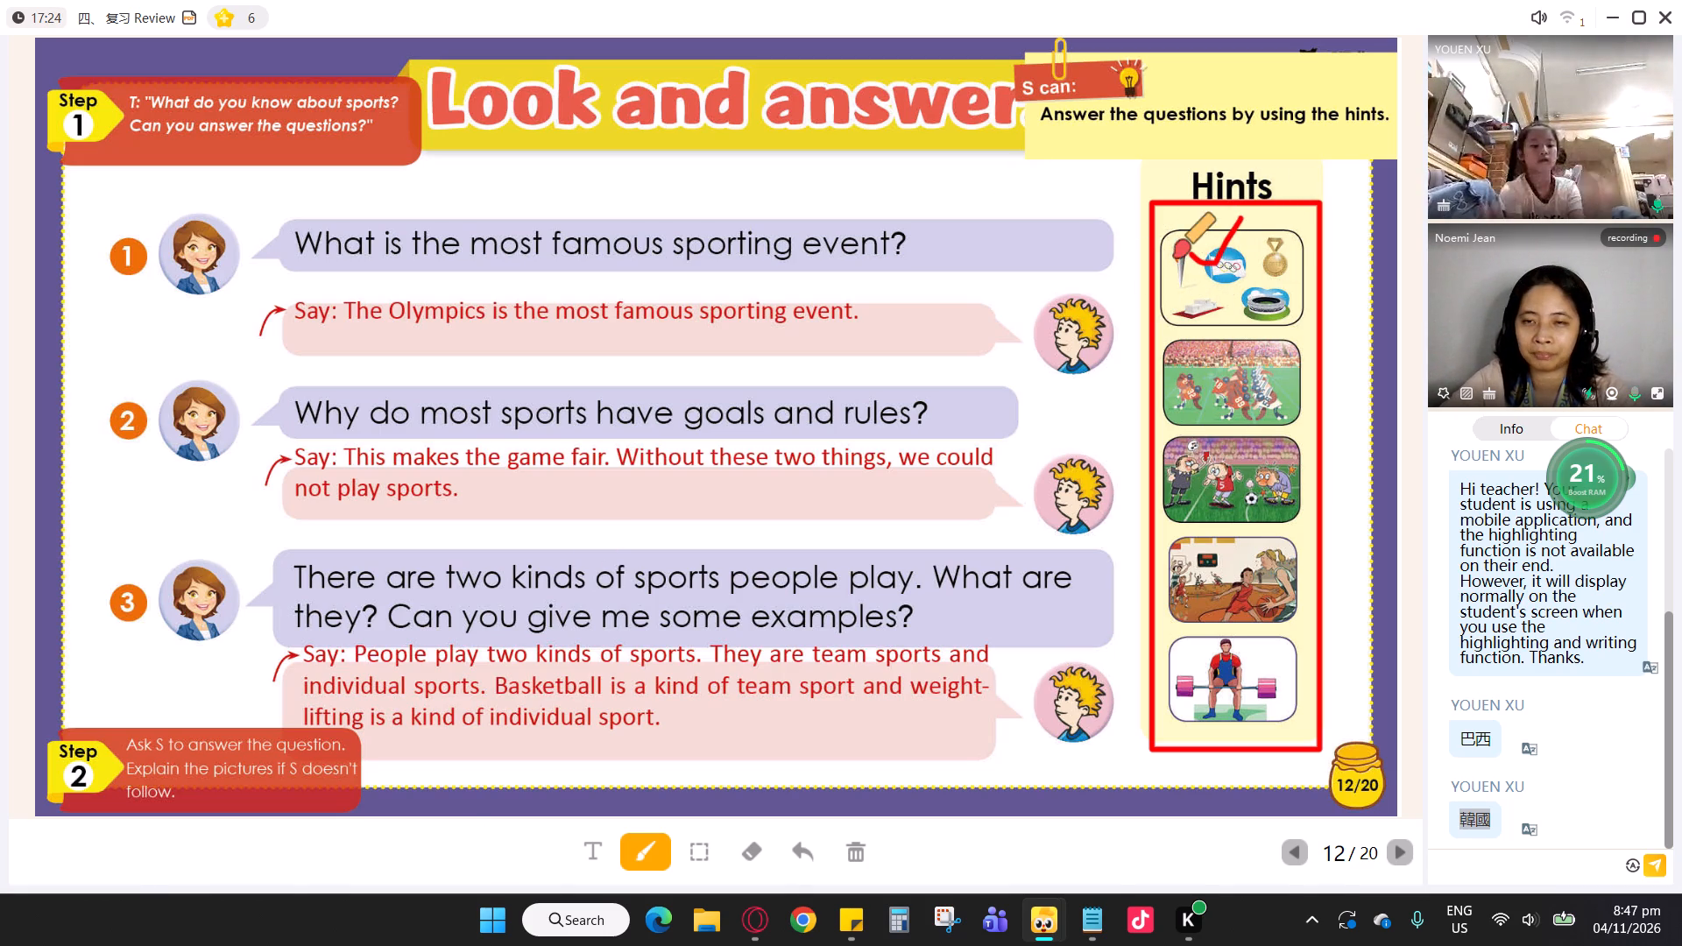
drag(1185, 254, 1219, 264)
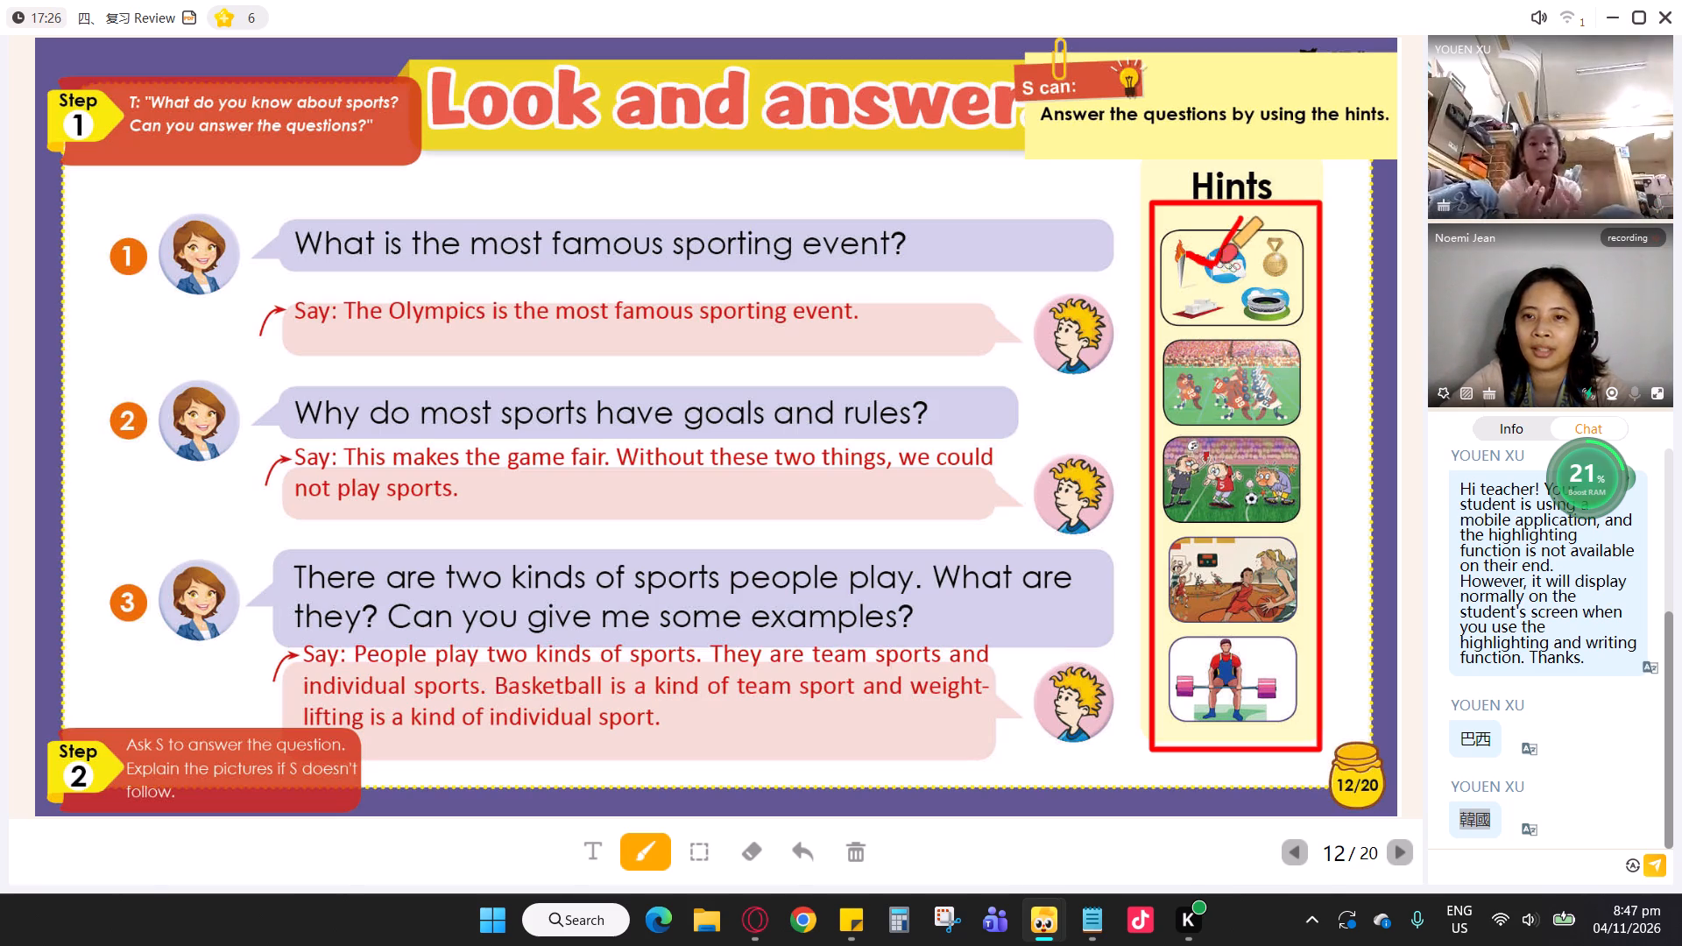
drag(1219, 264, 1261, 220)
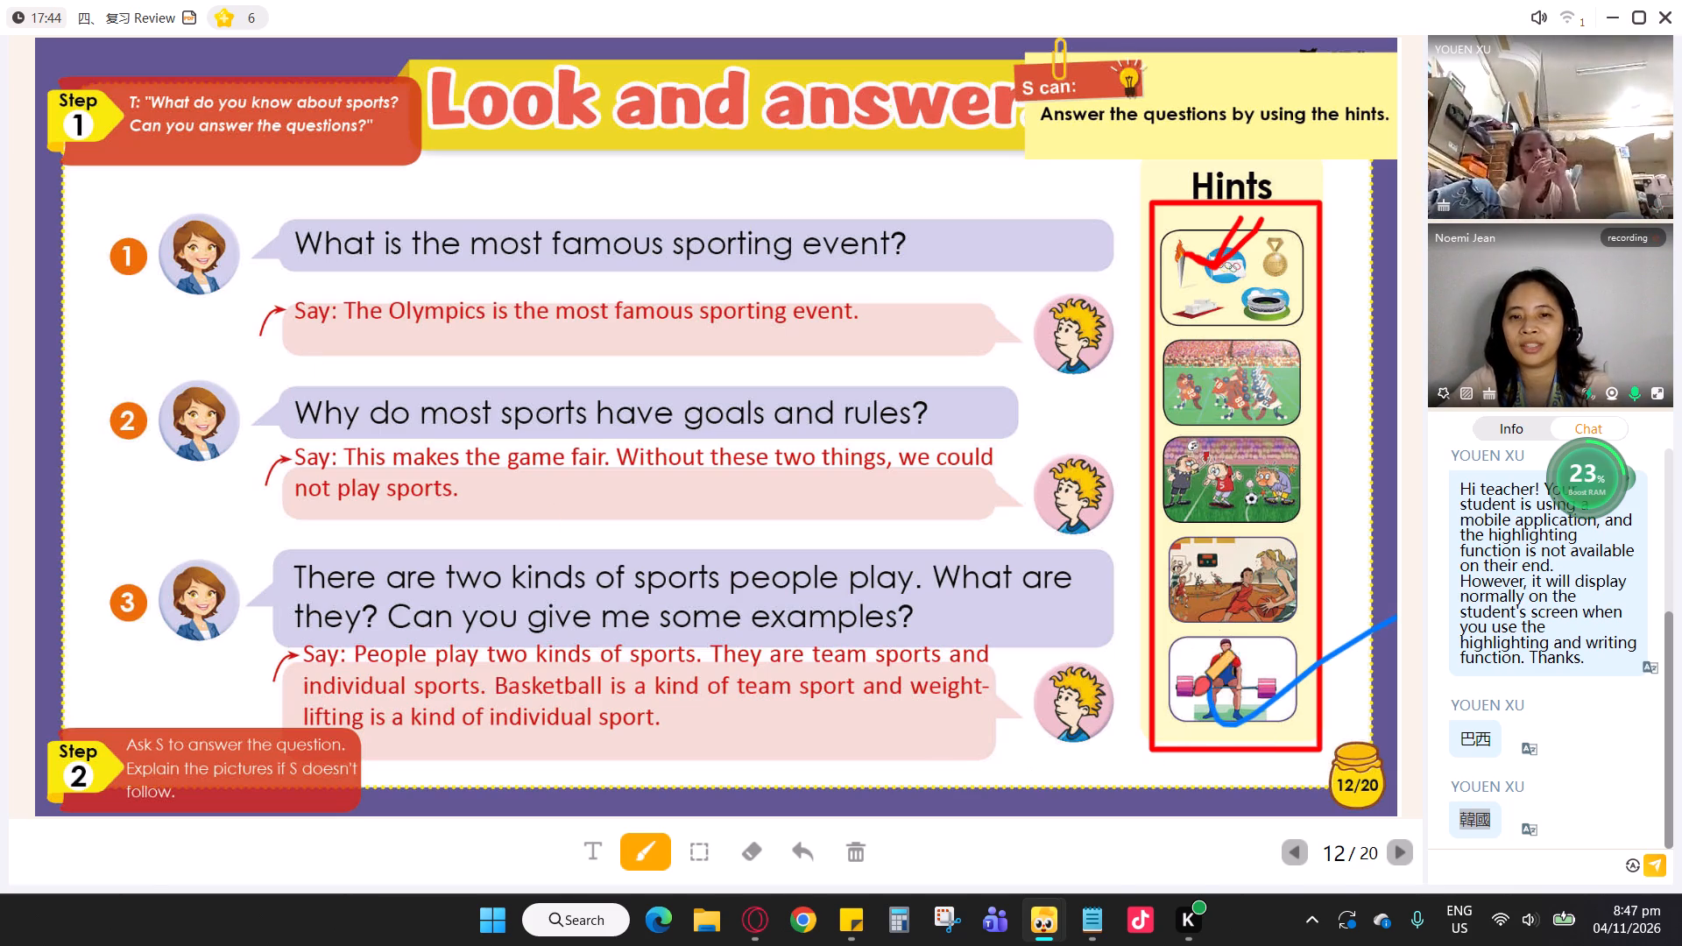
Tick the weight-lifting hint picture twice, and put a tick in front of question 3.
drag(1193, 696, 1265, 648)
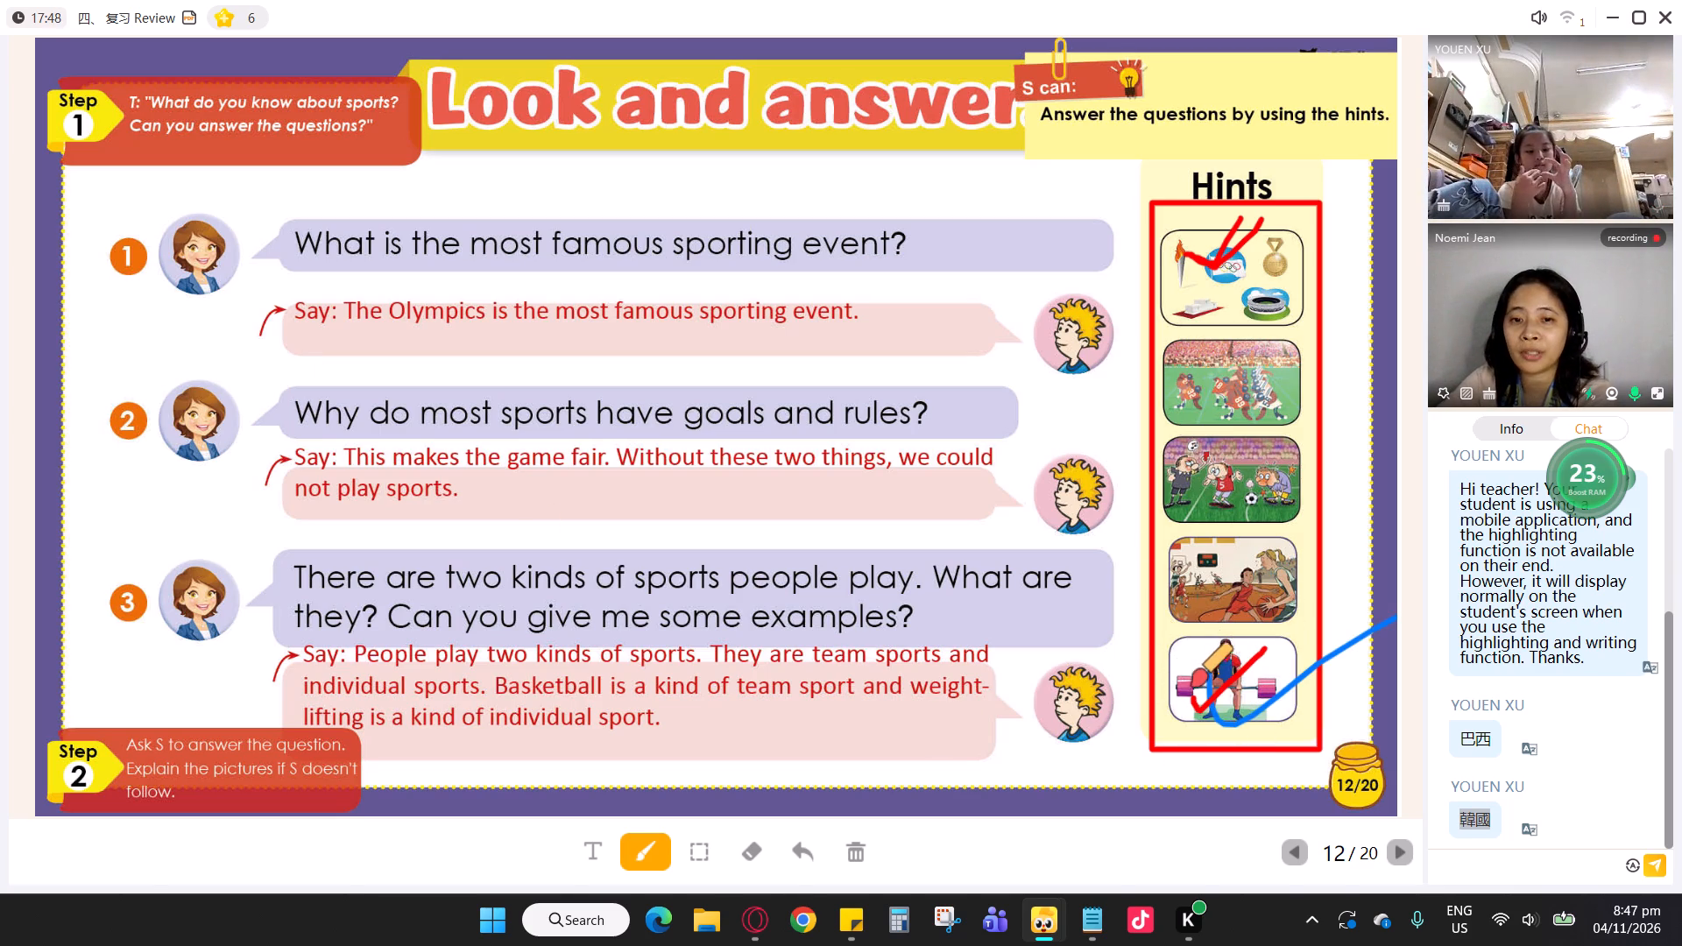
drag(1189, 706, 1190, 707)
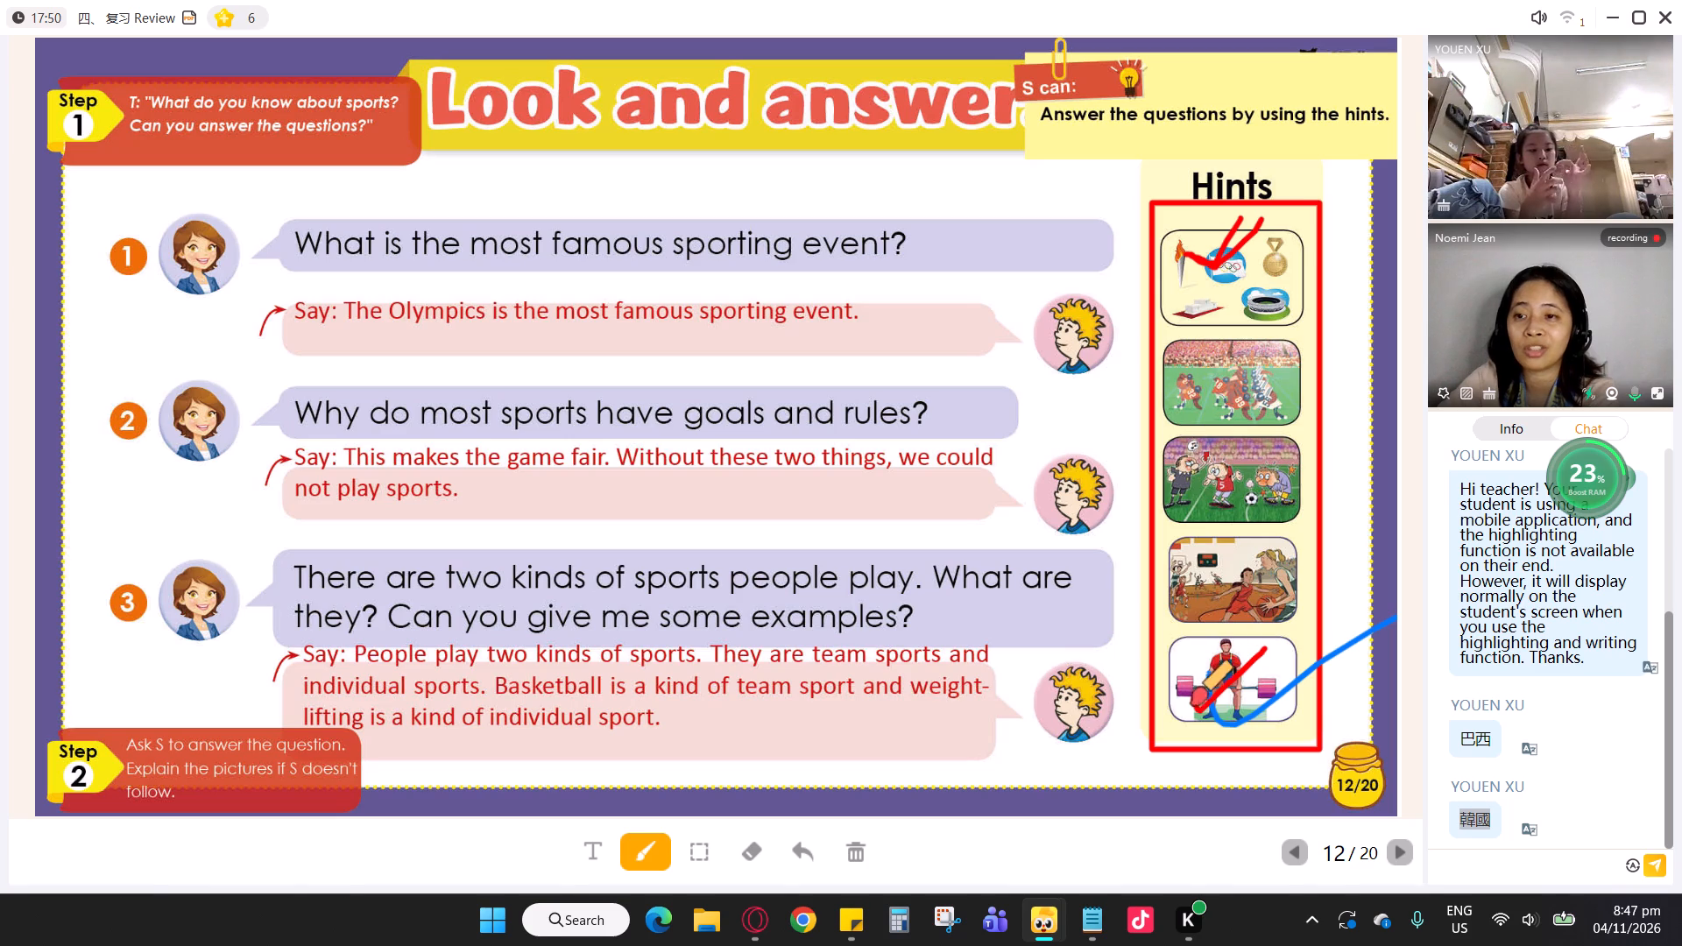
drag(1190, 707, 1265, 674)
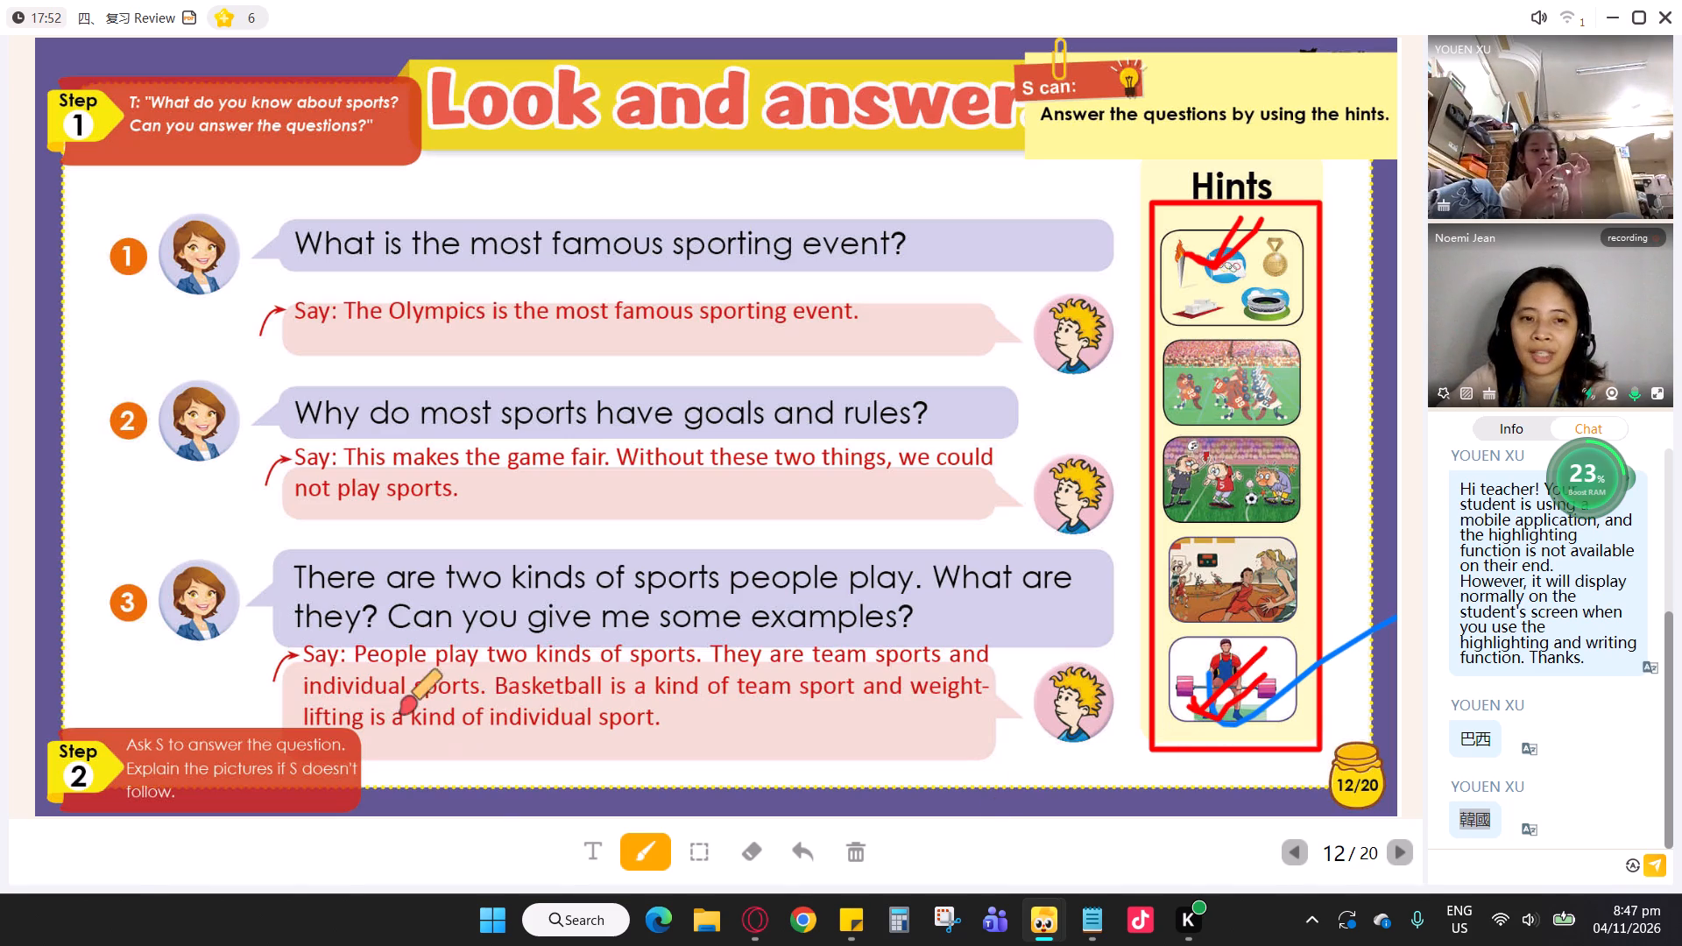
drag(262, 576, 332, 512)
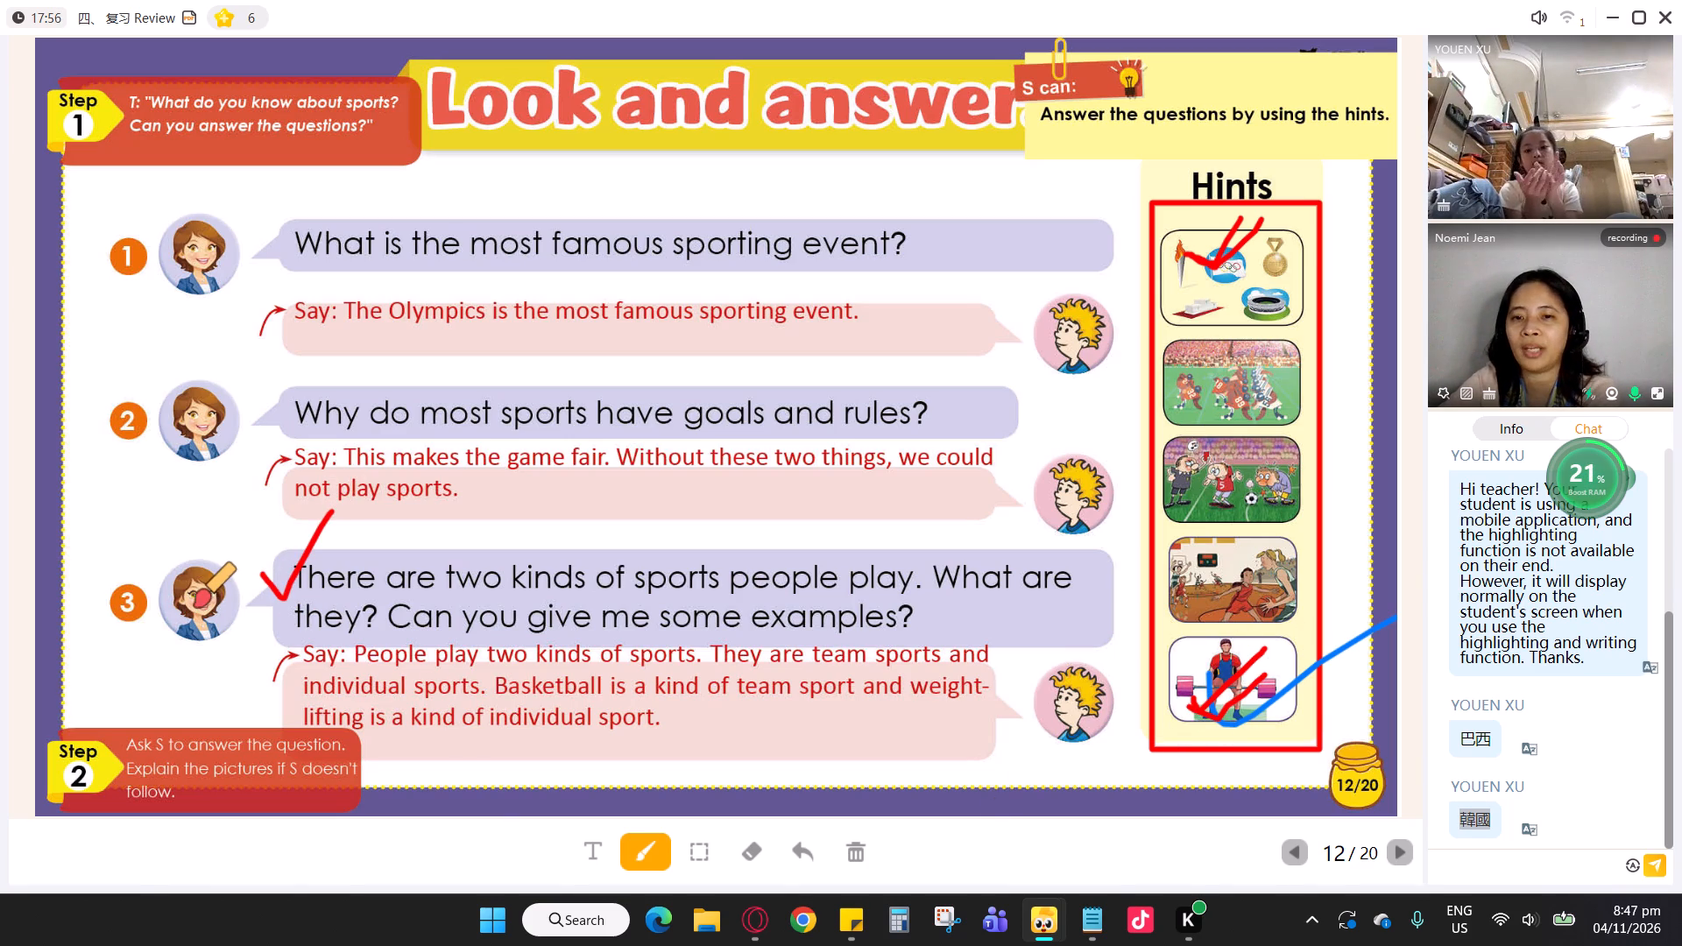
Clear all annotations from the Look and answer slide.
click(858, 844)
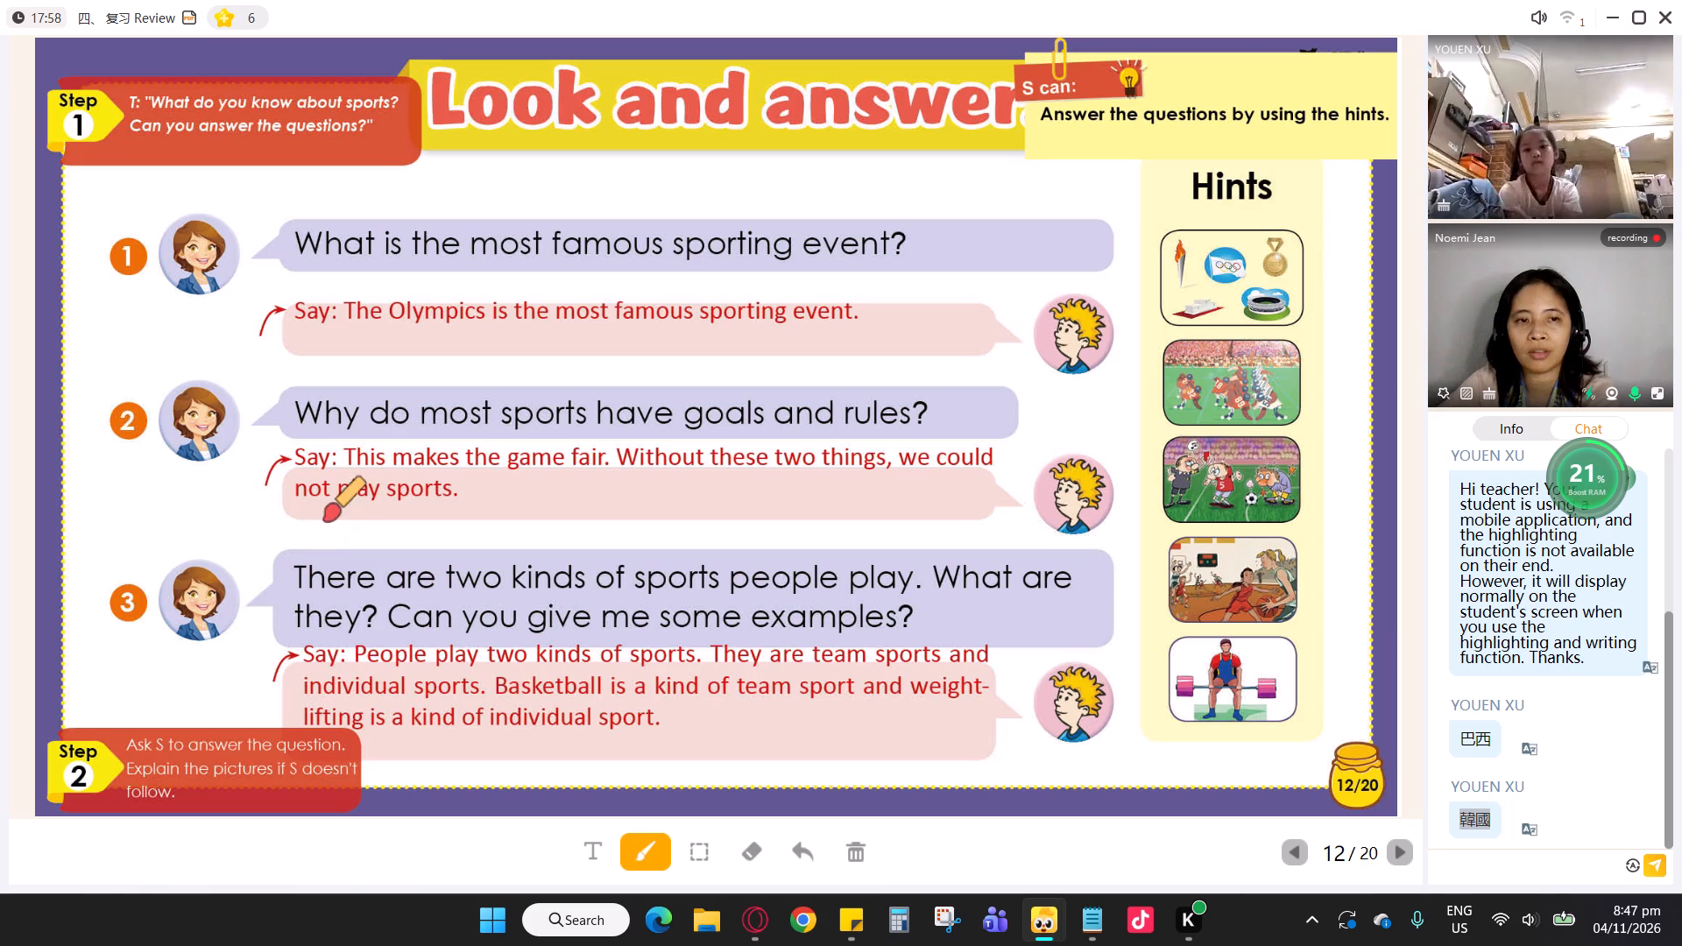
Tick question 2 with the brush and underline its word sports.
drag(256, 396, 305, 366)
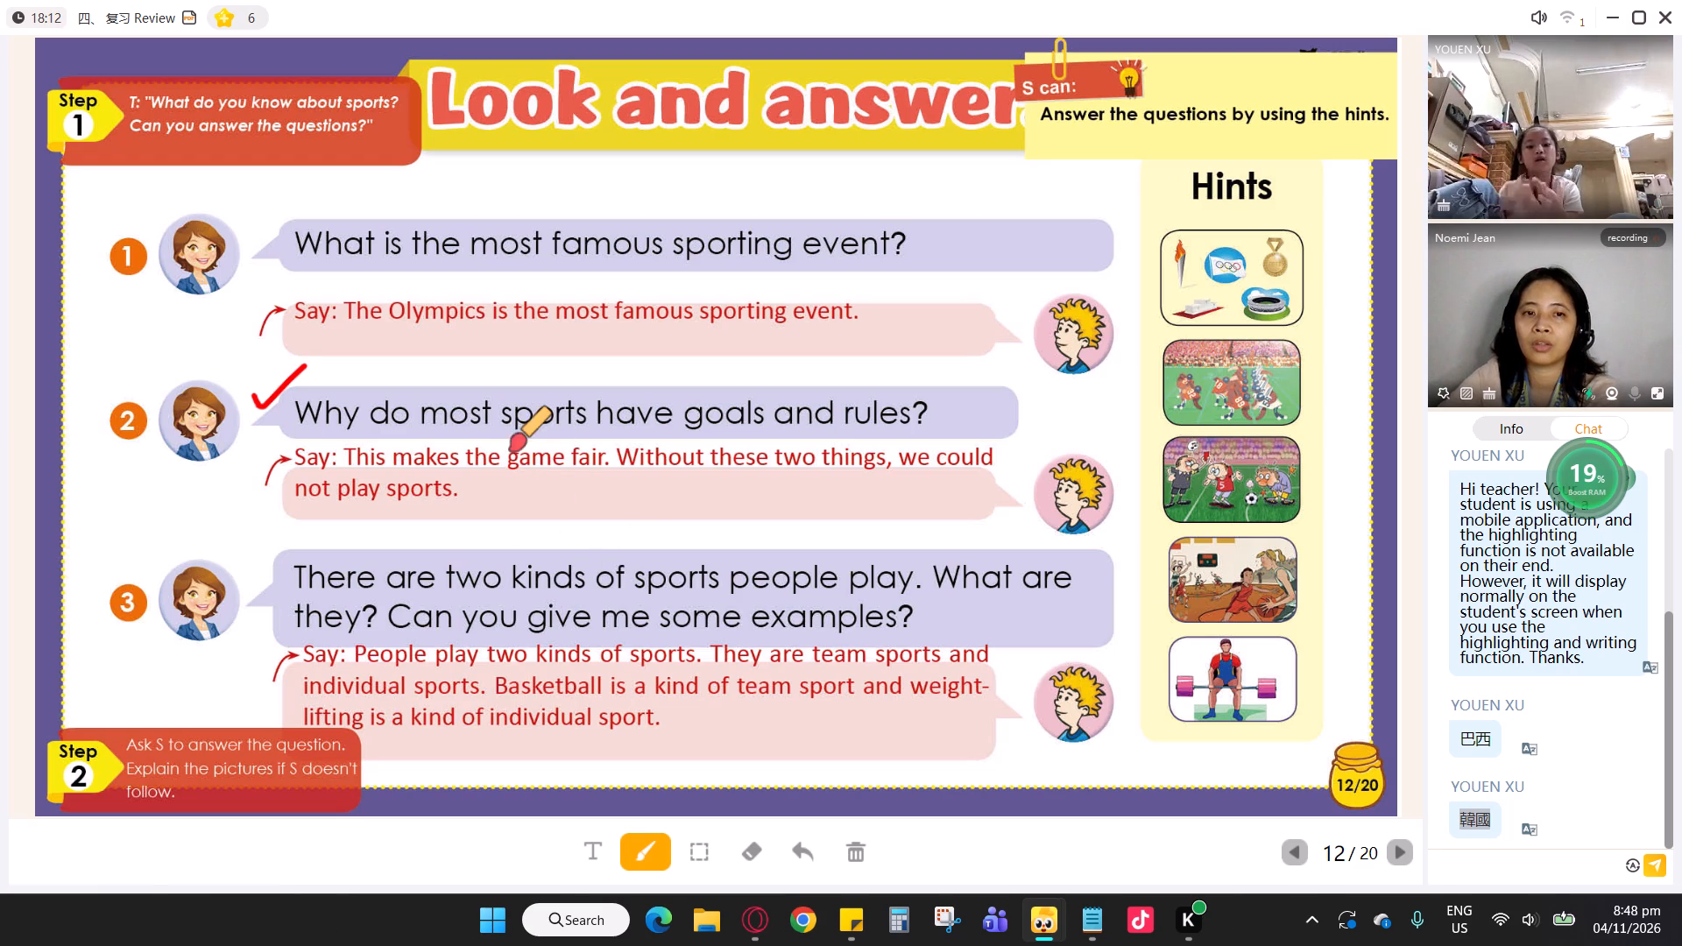
drag(500, 439, 577, 436)
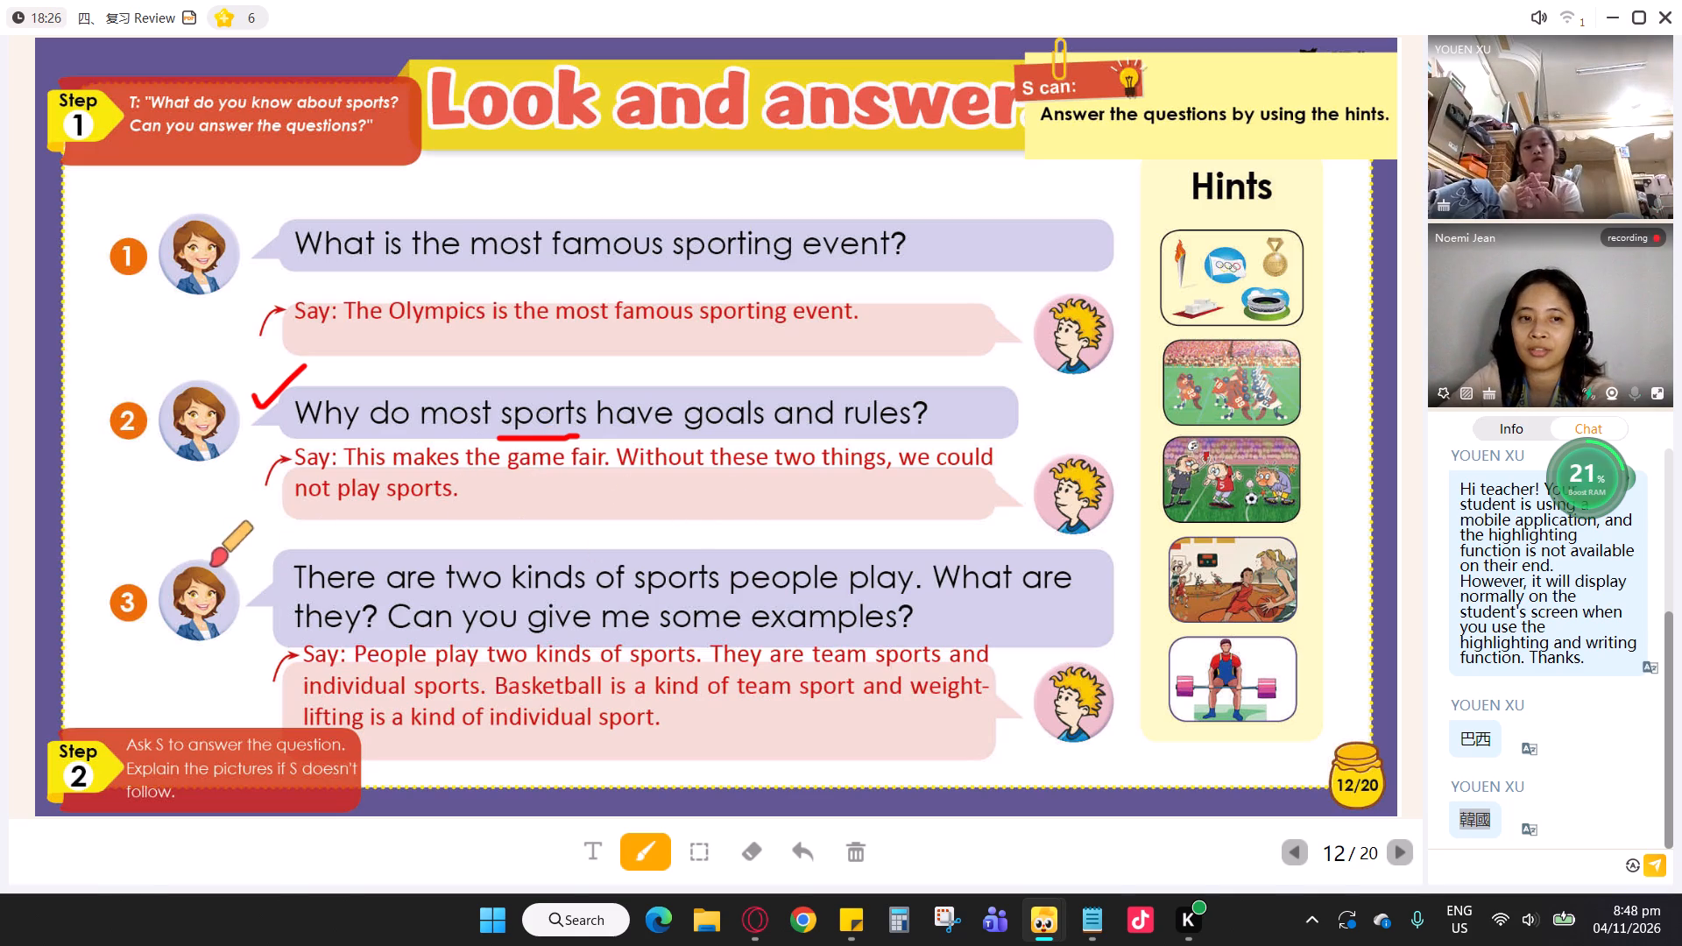
Tick question 3 and underline its words two kinds, sports, people play, they and the end of examples.
drag(253, 569, 321, 493)
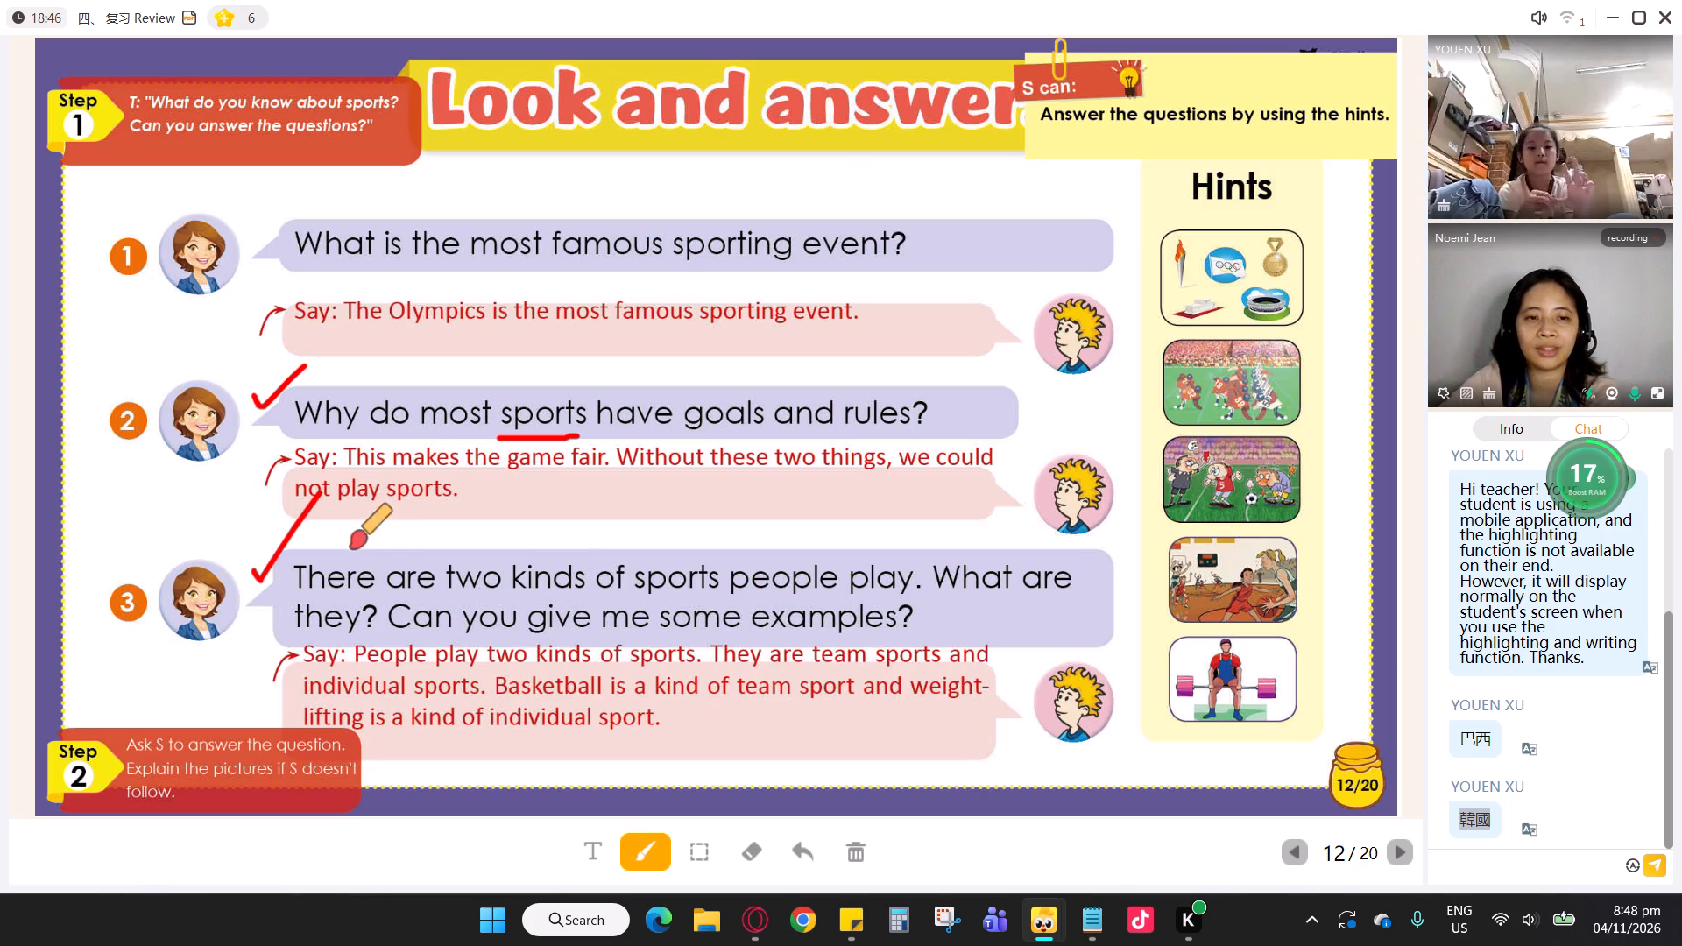
drag(481, 597, 512, 597)
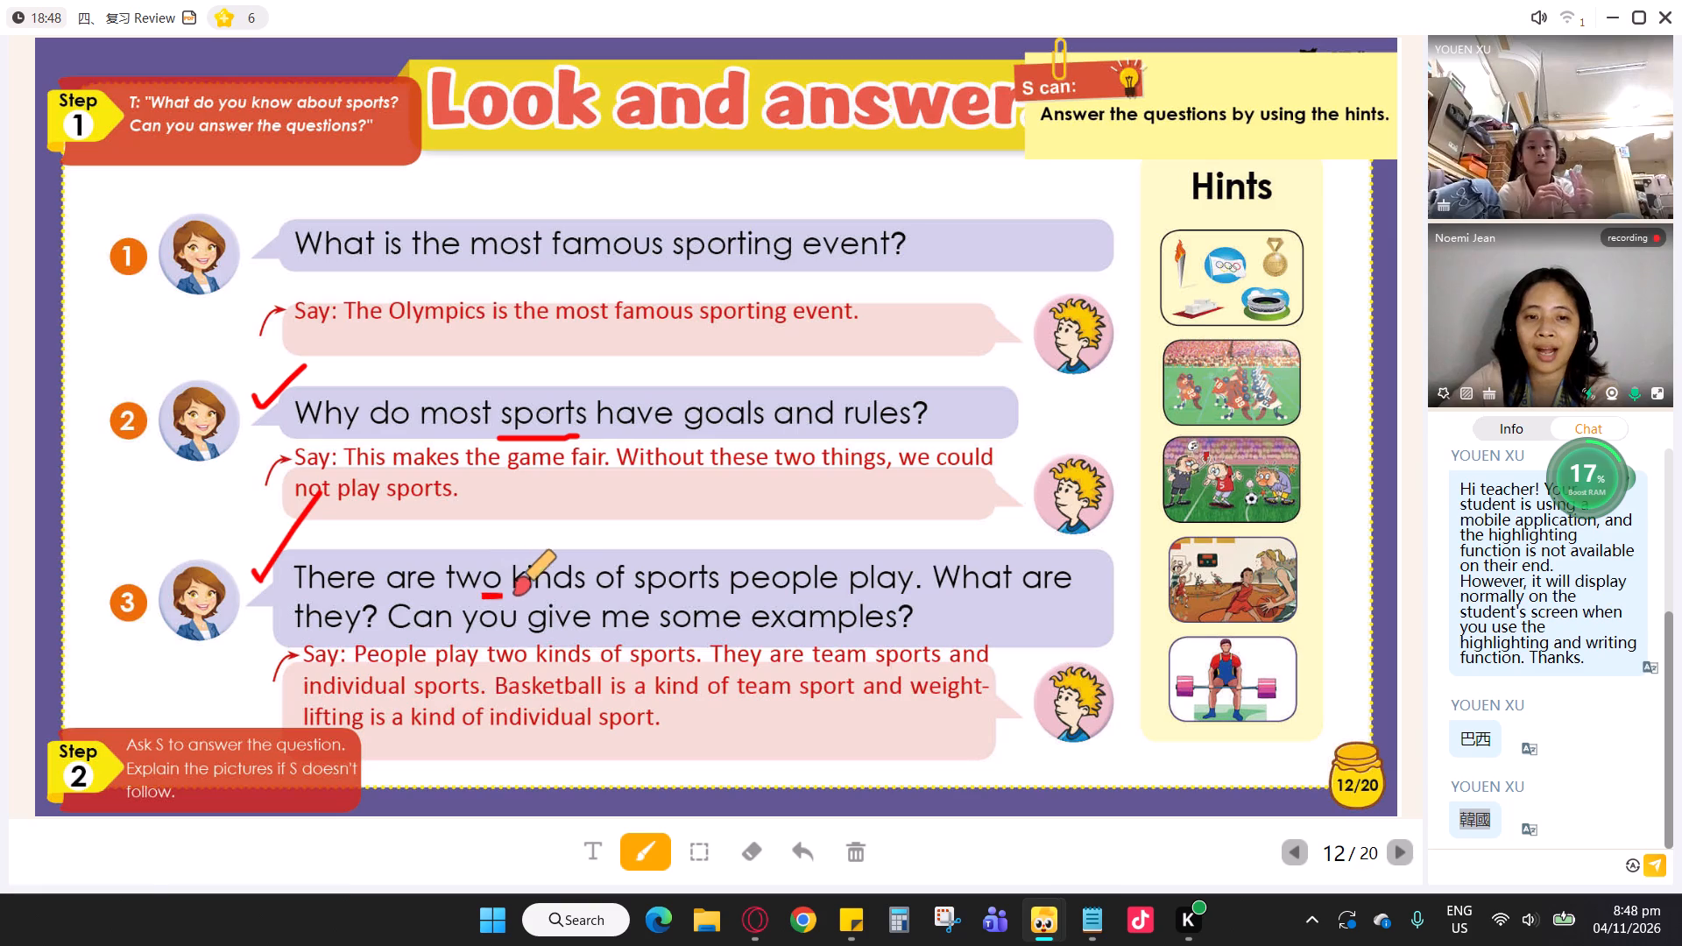
drag(512, 597, 548, 598)
drag(636, 604, 716, 596)
drag(743, 603, 905, 597)
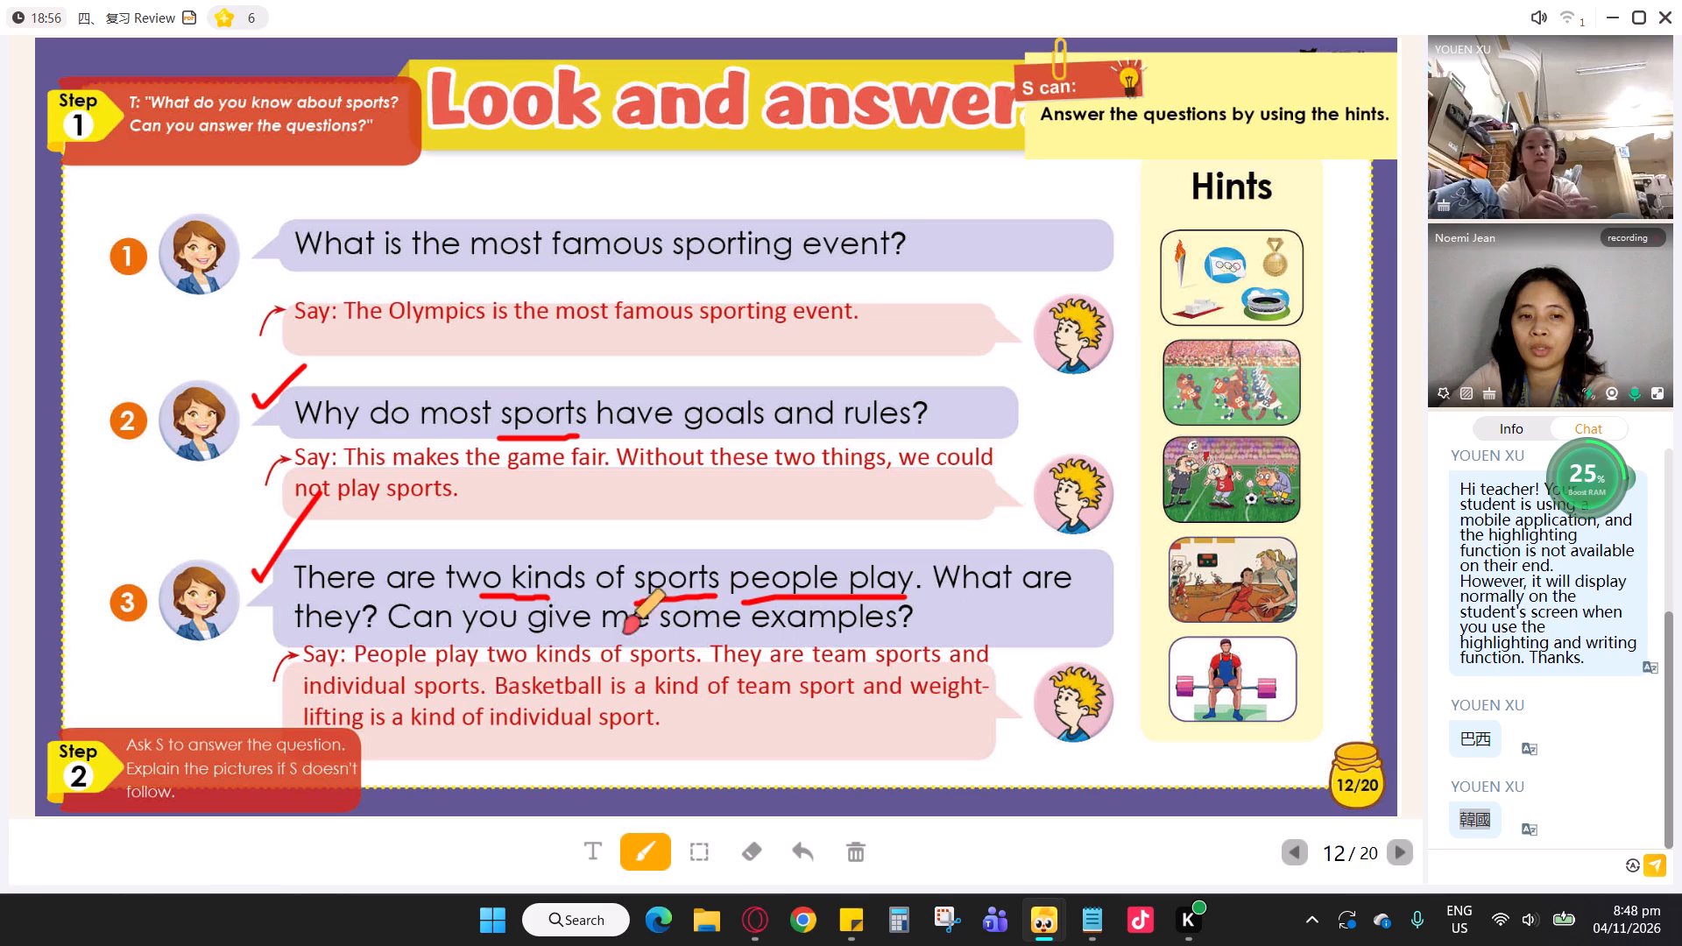
drag(322, 633, 364, 633)
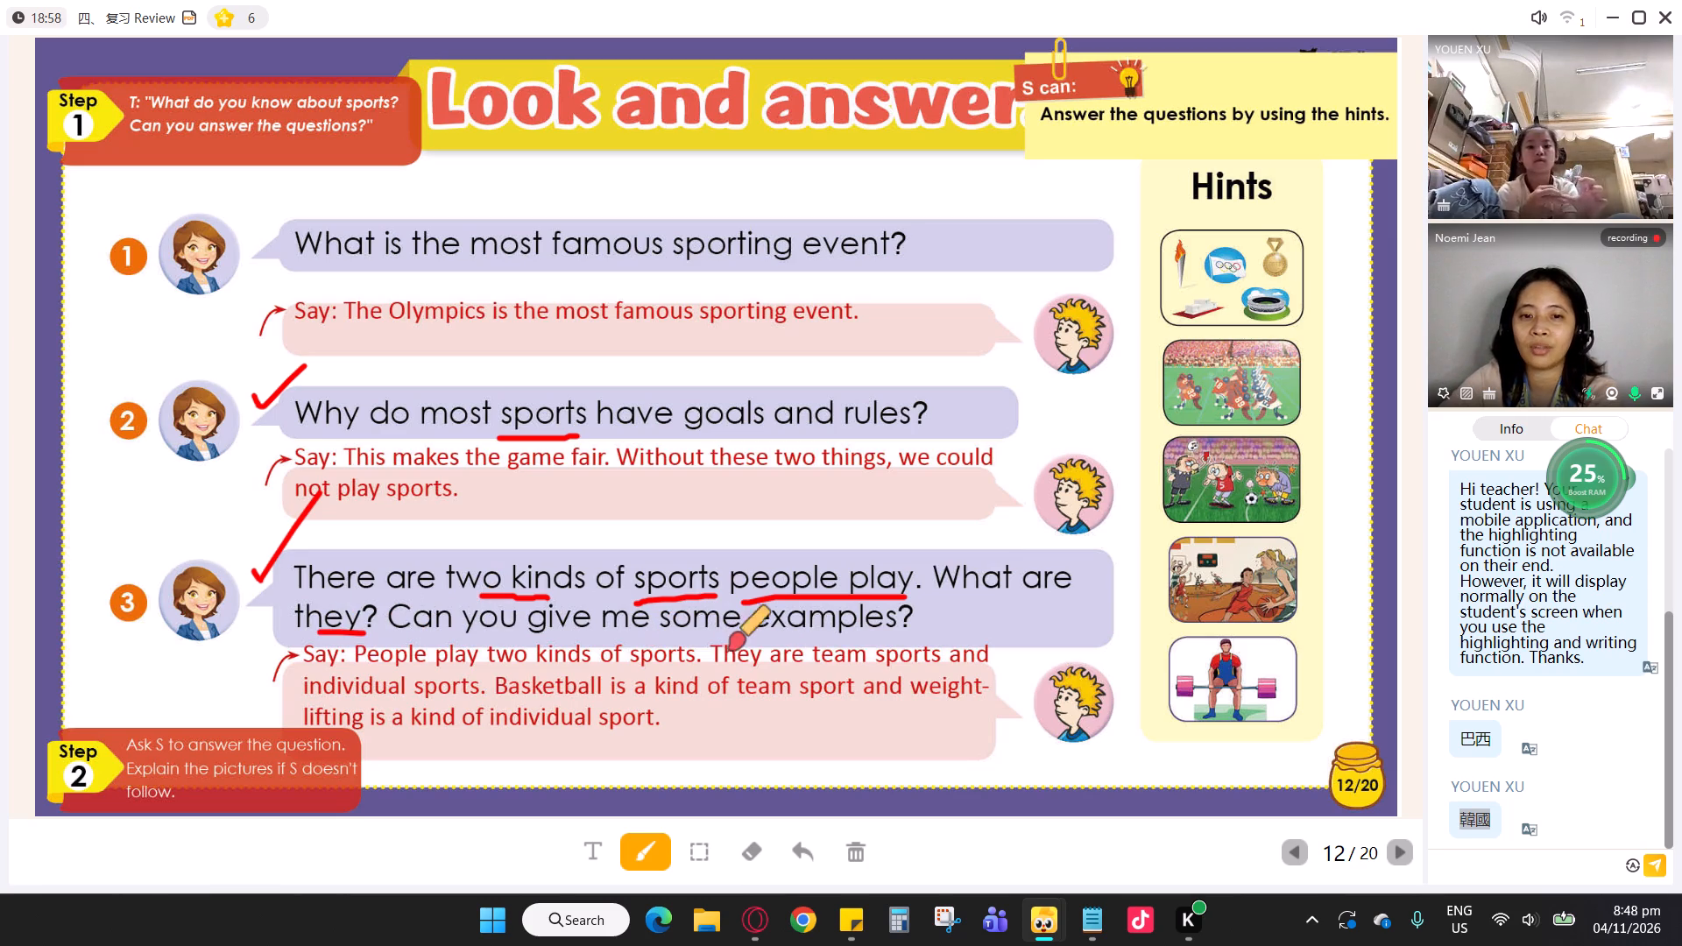
drag(865, 646, 909, 642)
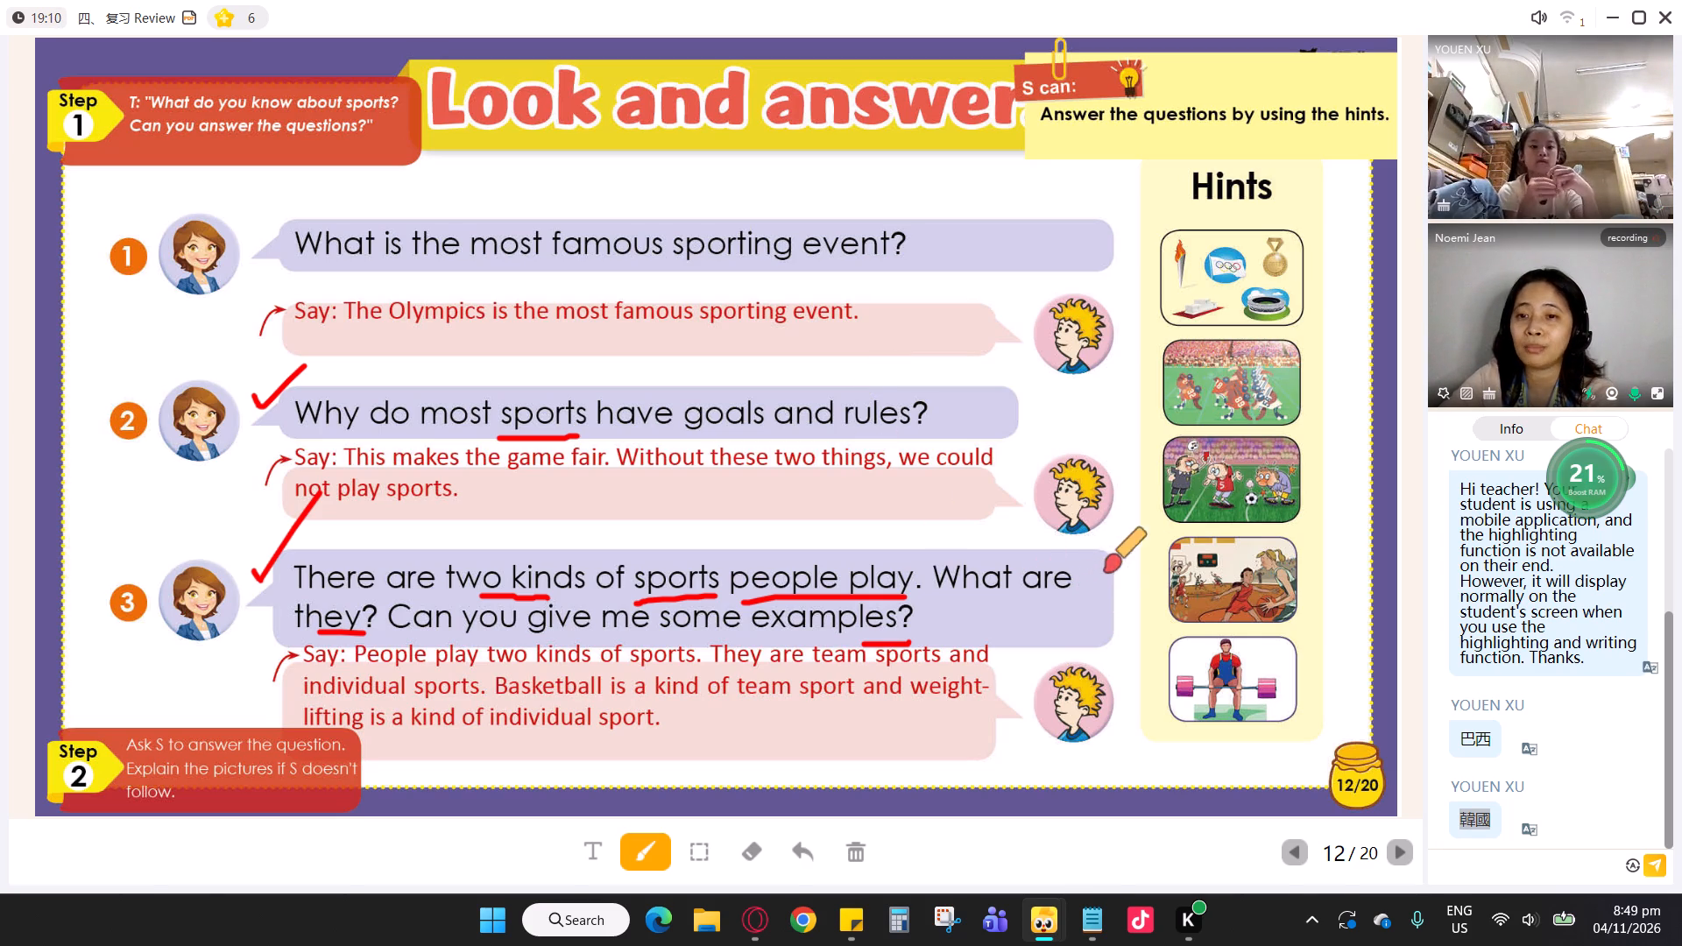
Mark the basketball and weight-lifting hint pictures with repeated ticks, and draw two short underlines beneath the weight-lifting picture.
drag(1275, 574, 1336, 549)
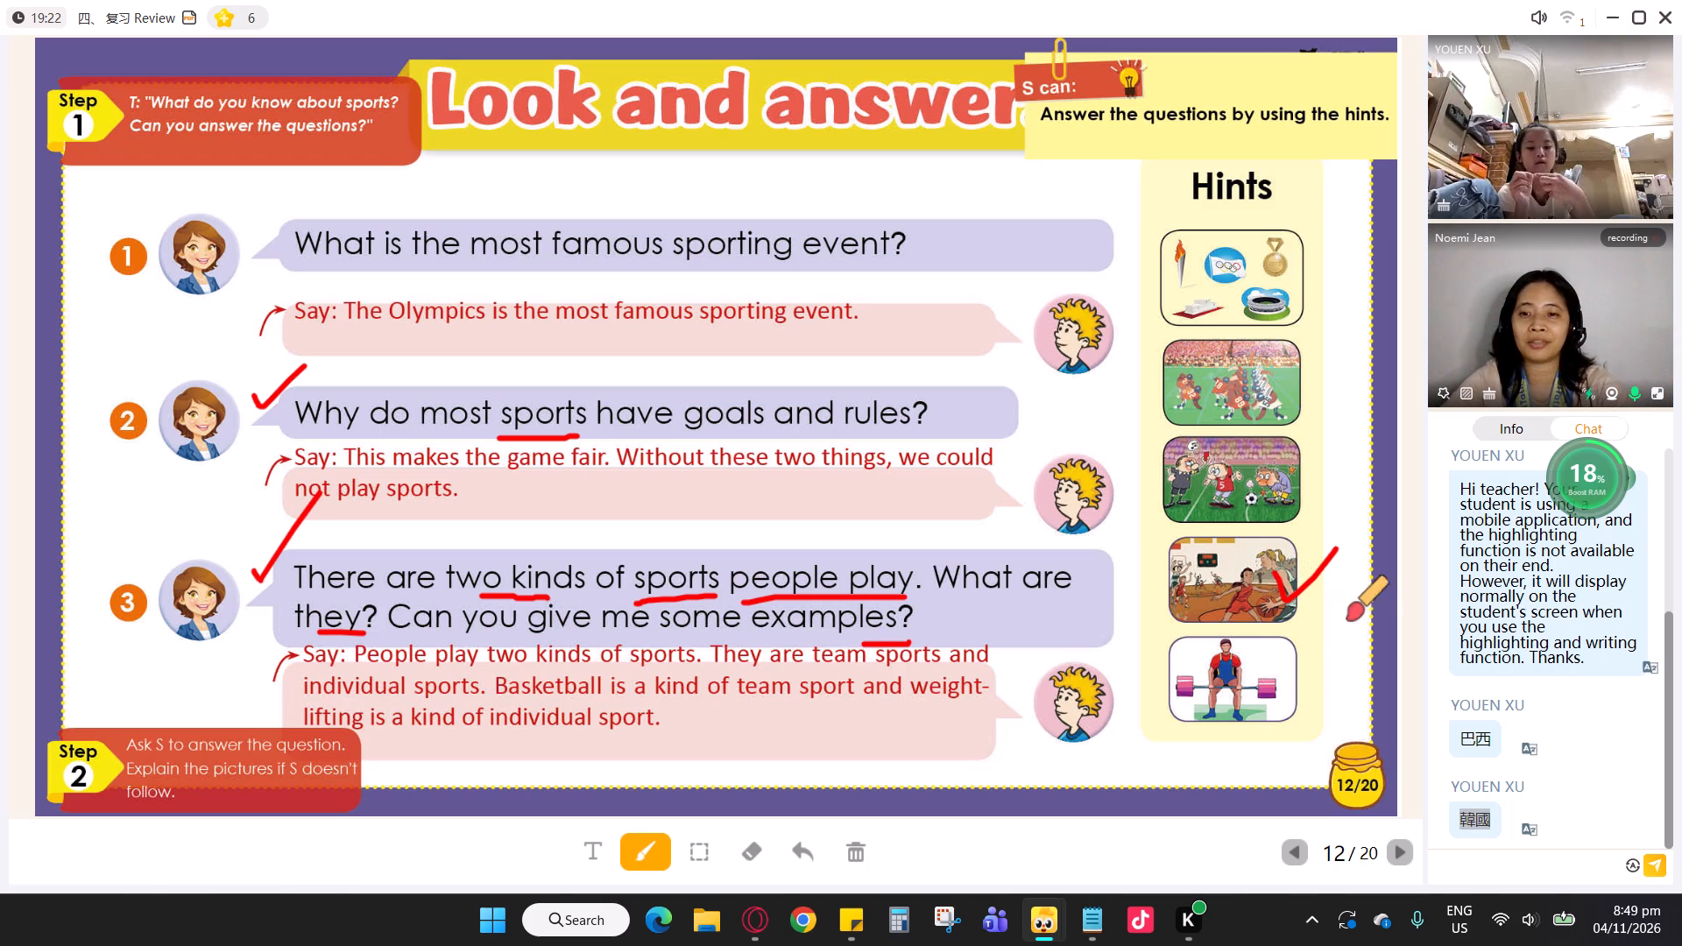
drag(1276, 584, 1344, 542)
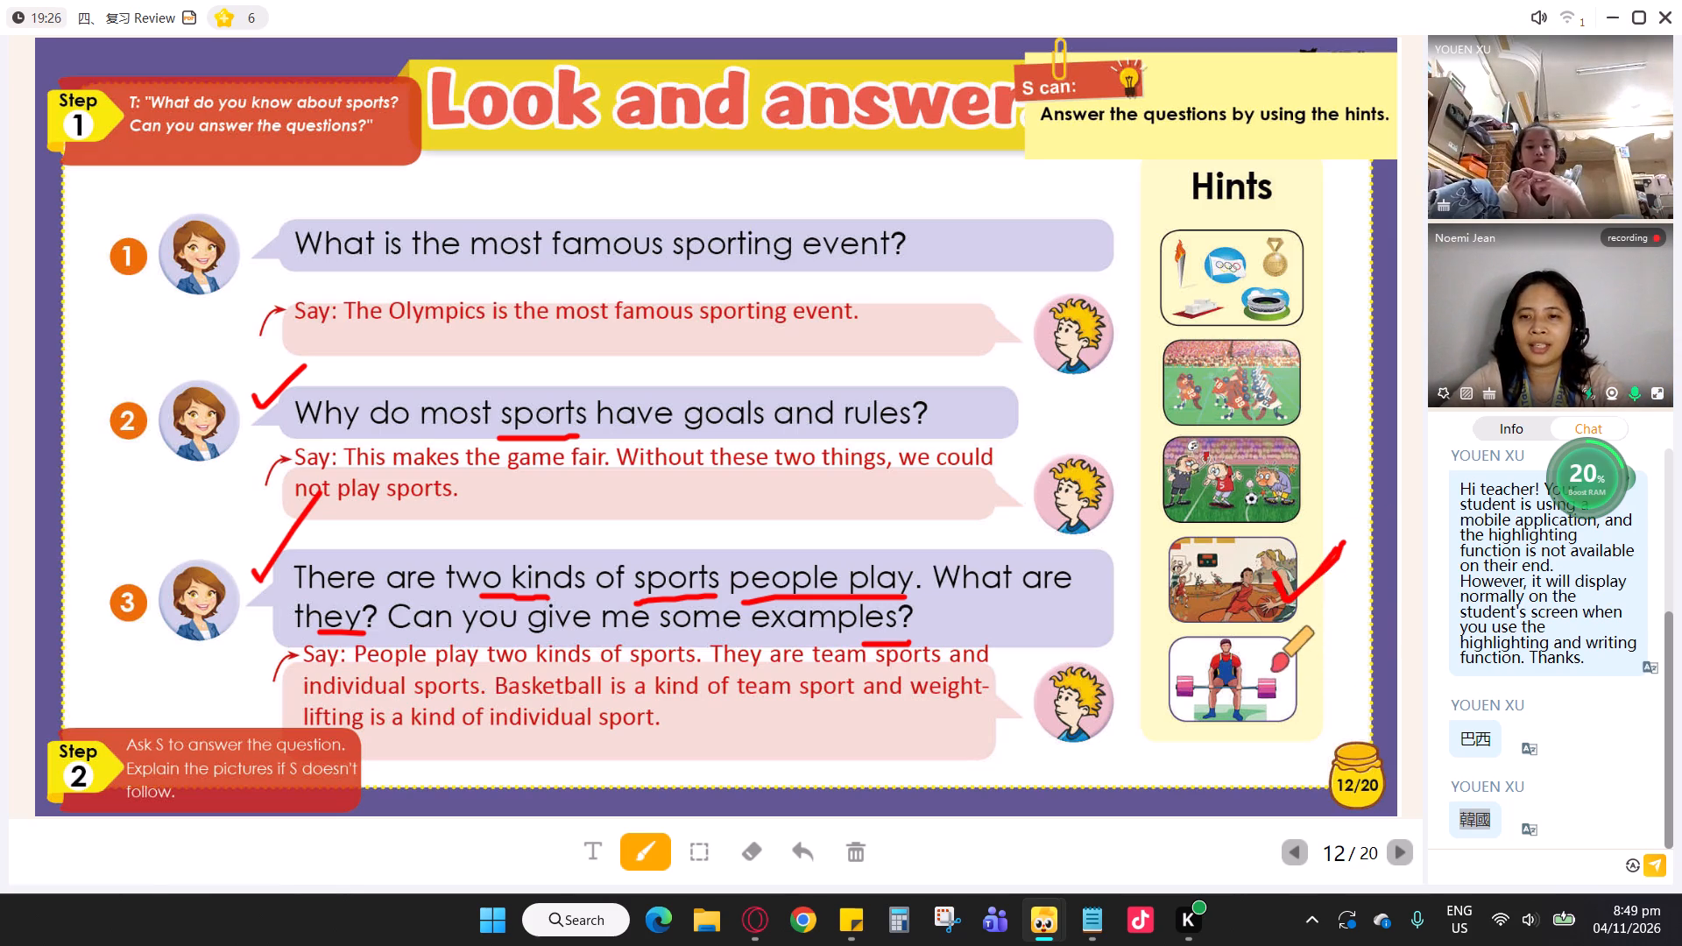
drag(1270, 673, 1307, 650)
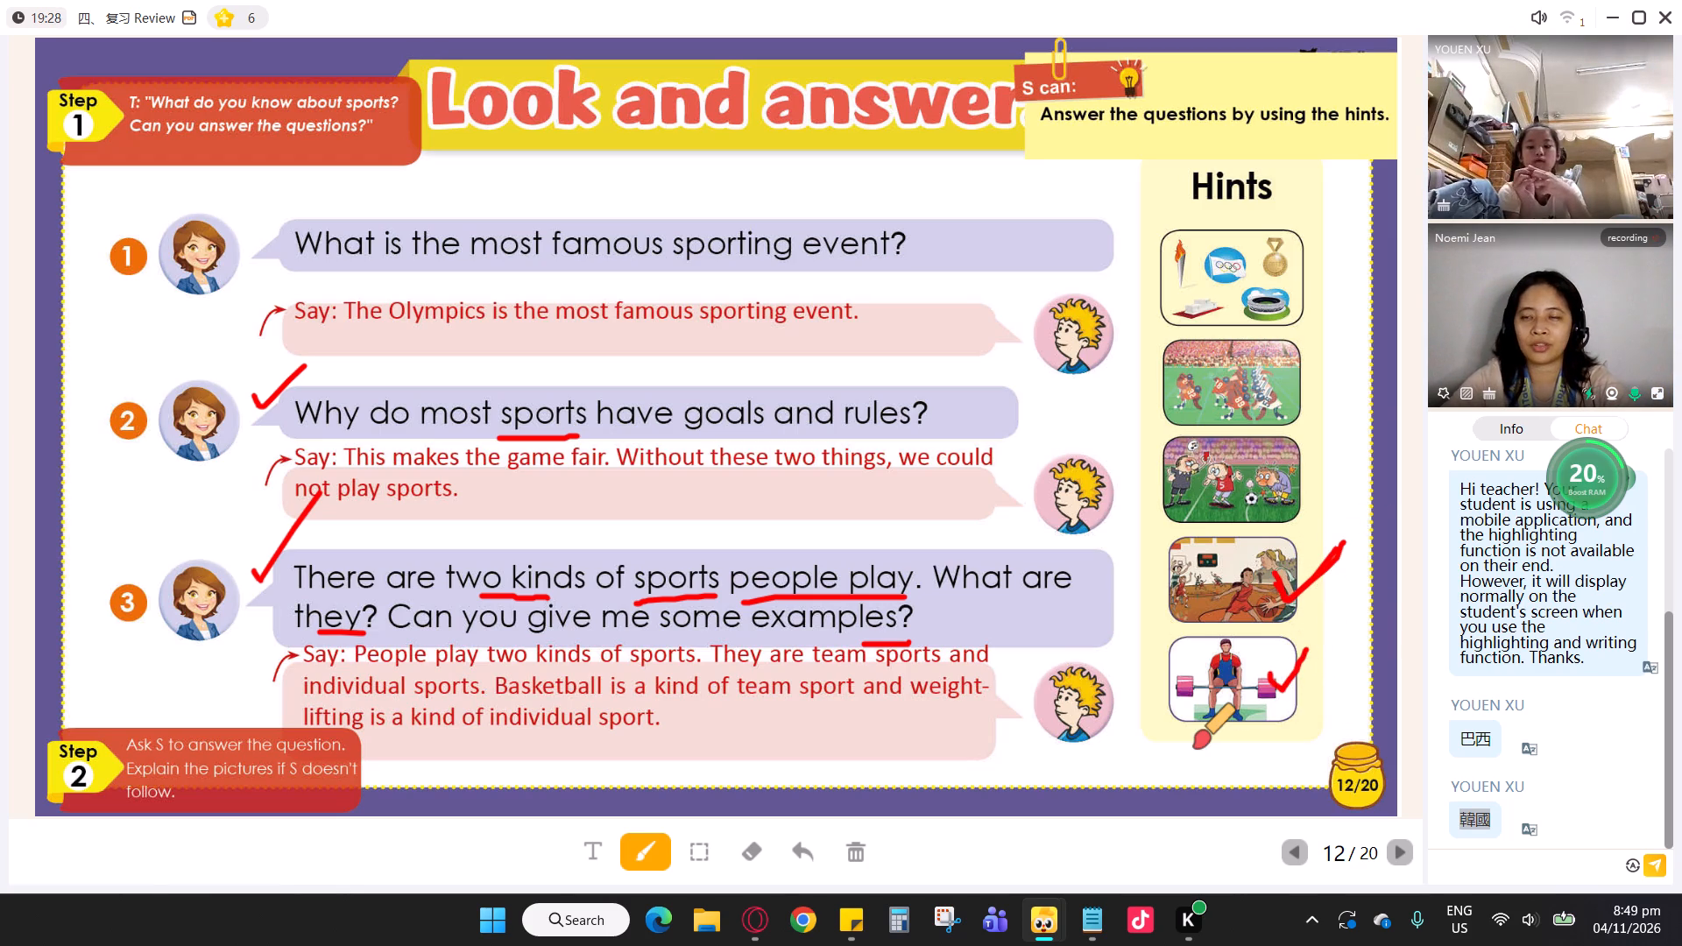
drag(1127, 556, 1210, 488)
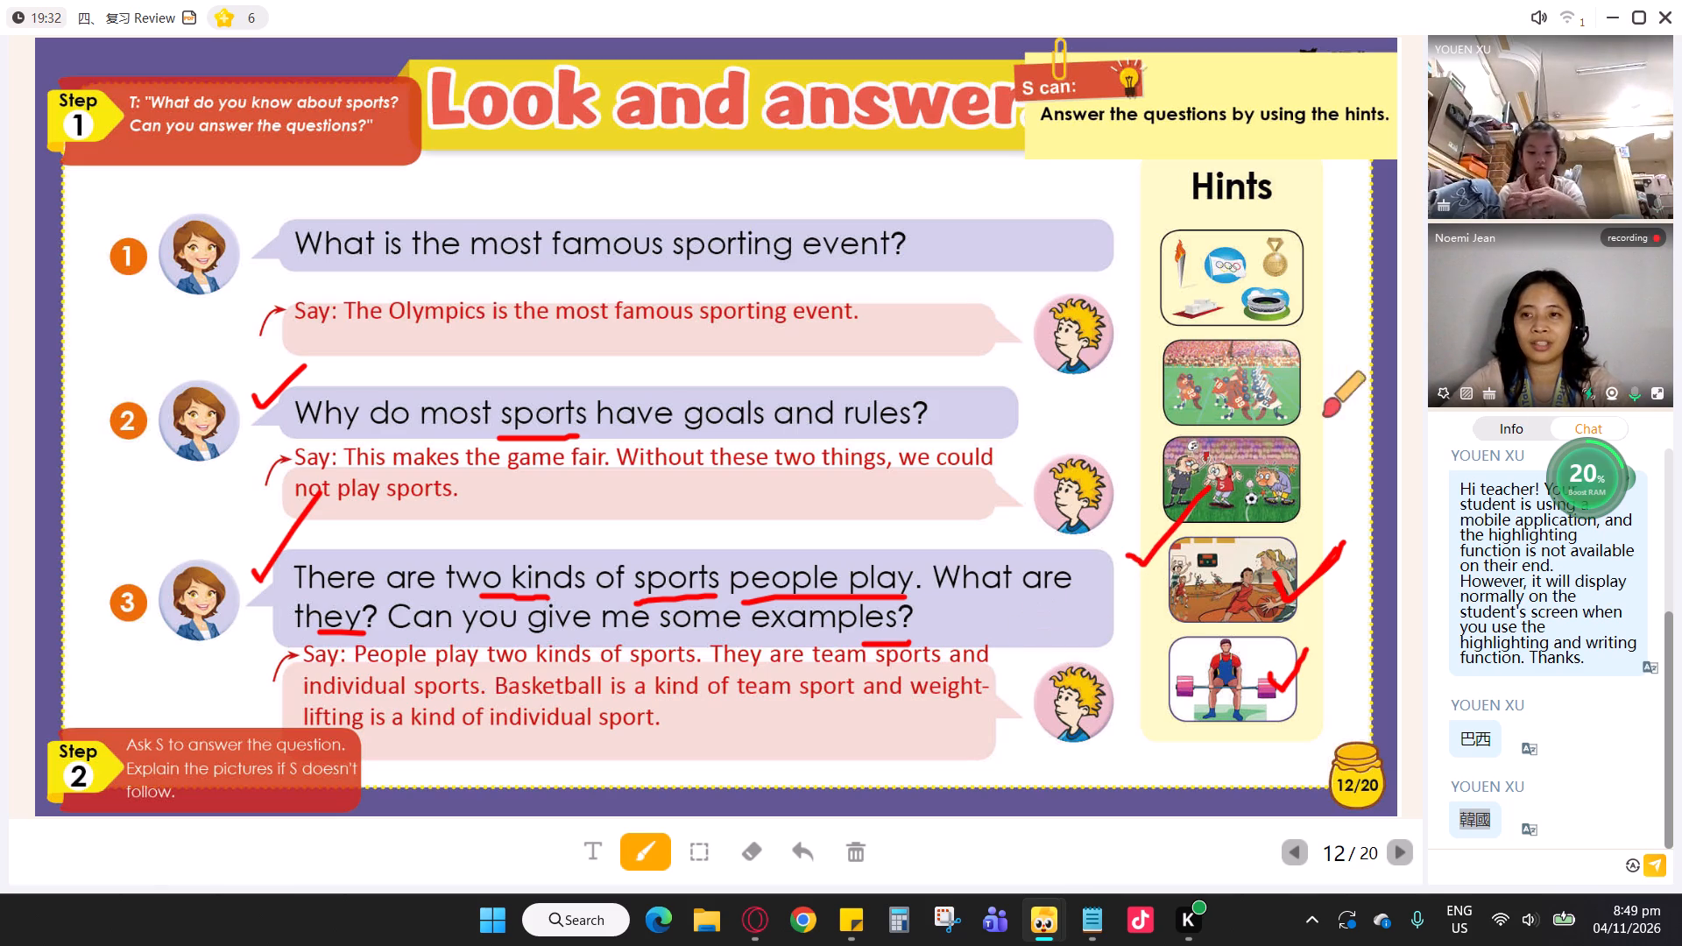
drag(1184, 737, 1186, 737)
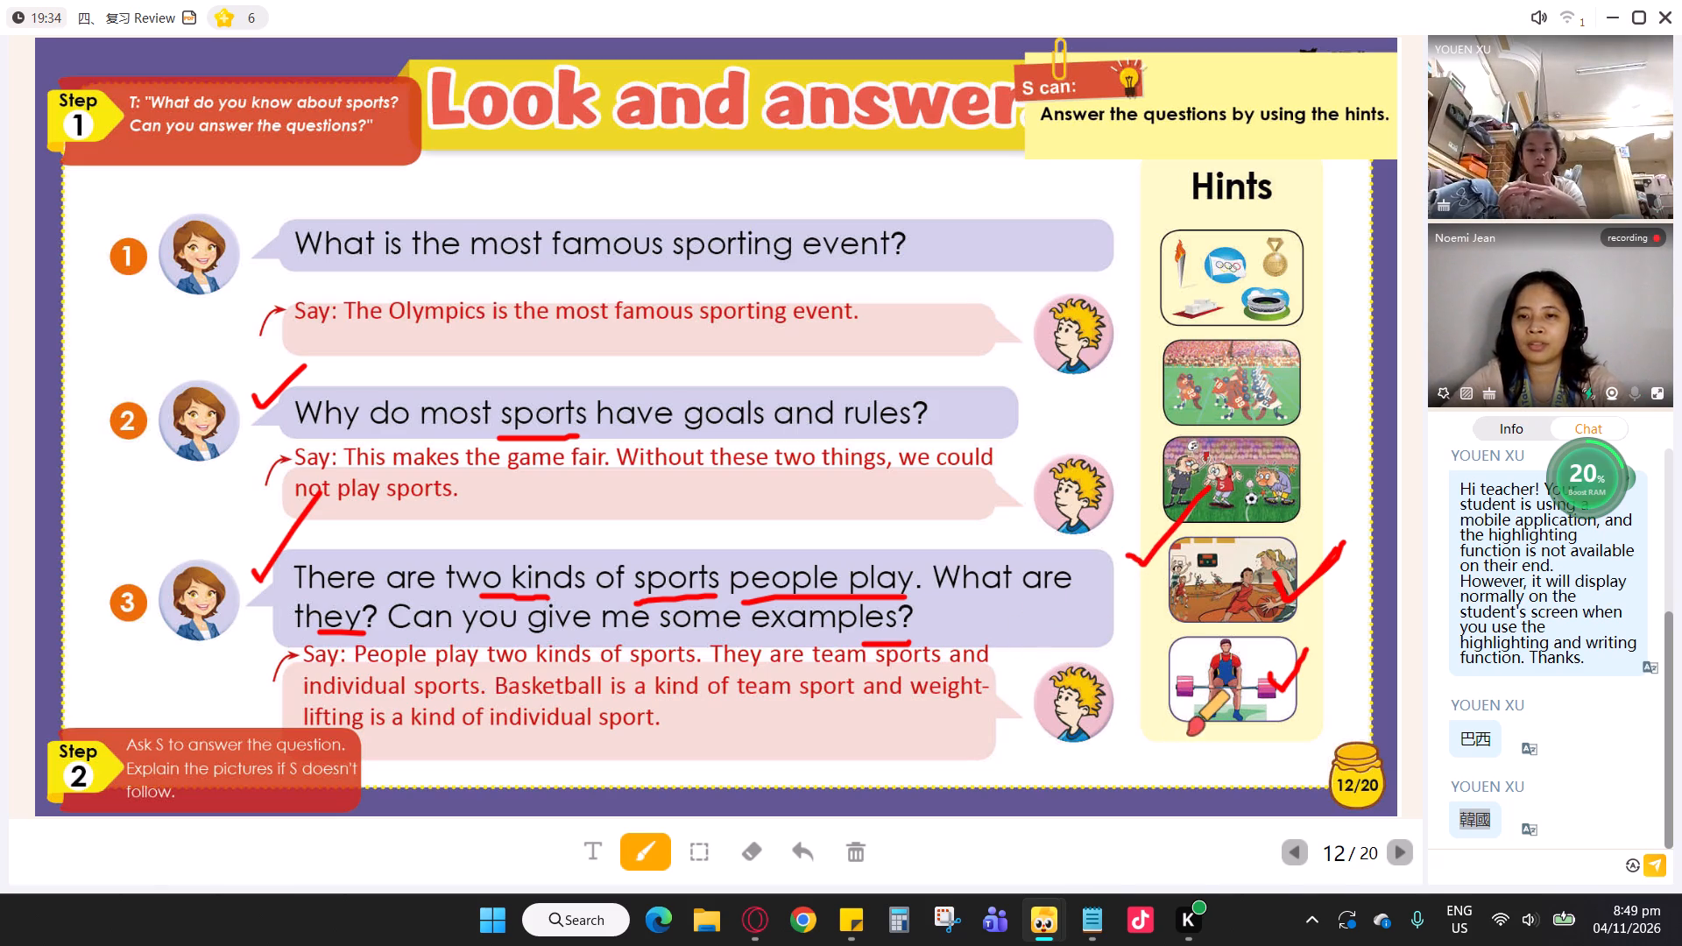
drag(1186, 737, 1233, 727)
drag(1183, 750, 1224, 749)
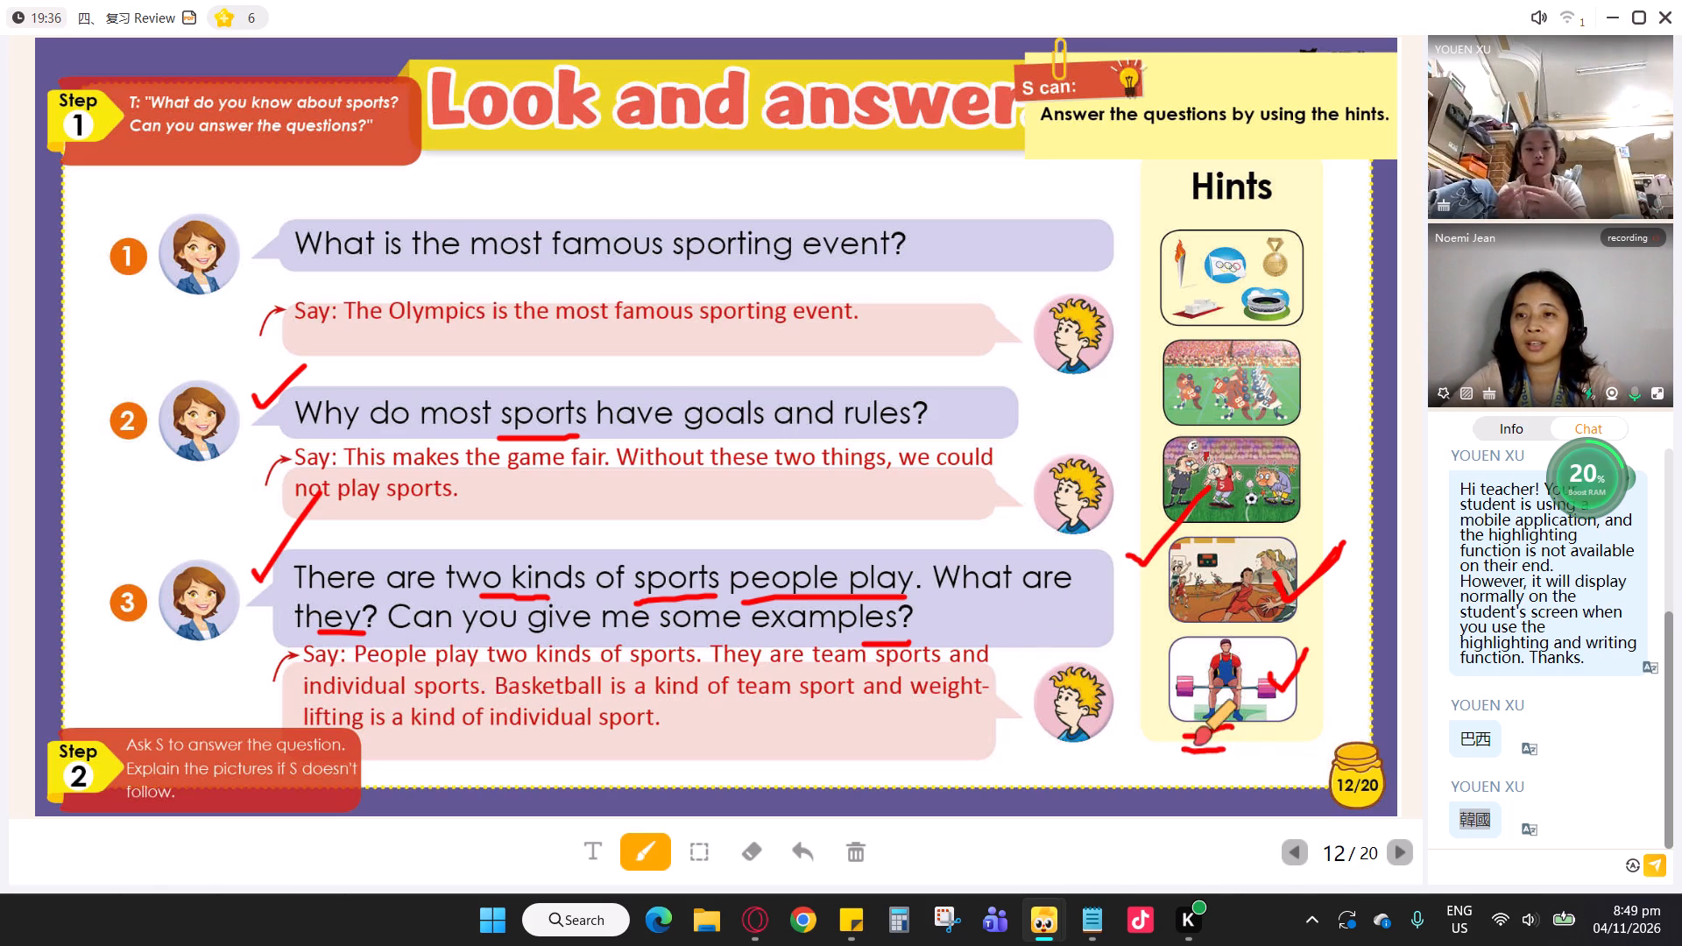
drag(1267, 681, 1291, 674)
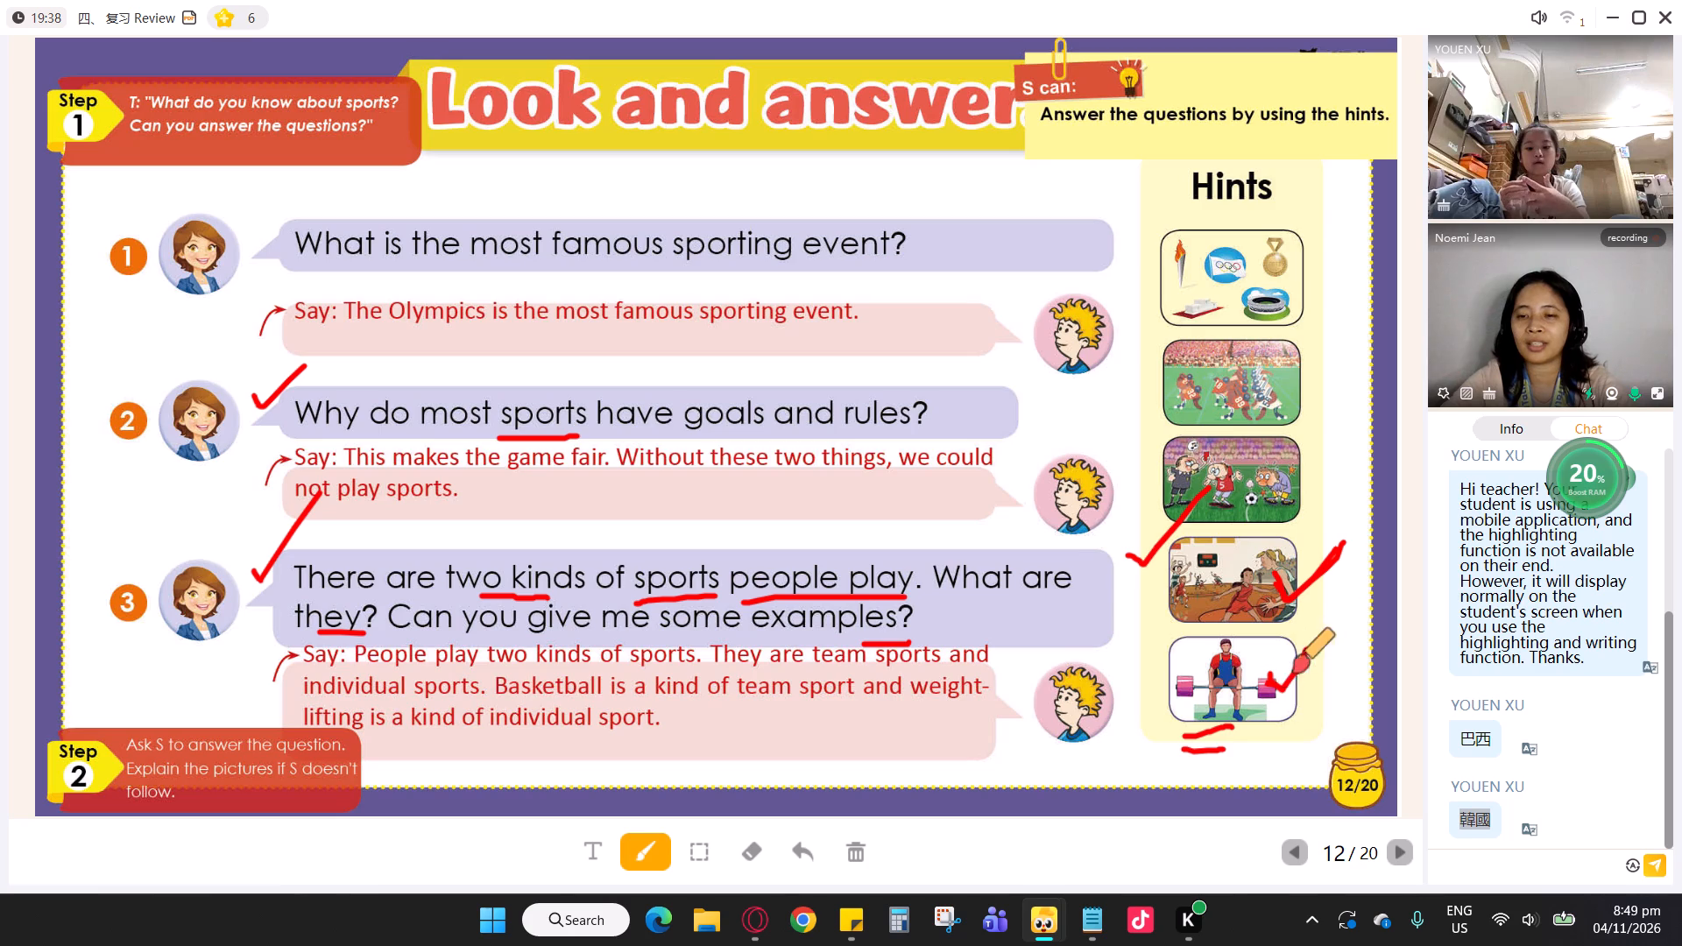
drag(1291, 674, 1330, 633)
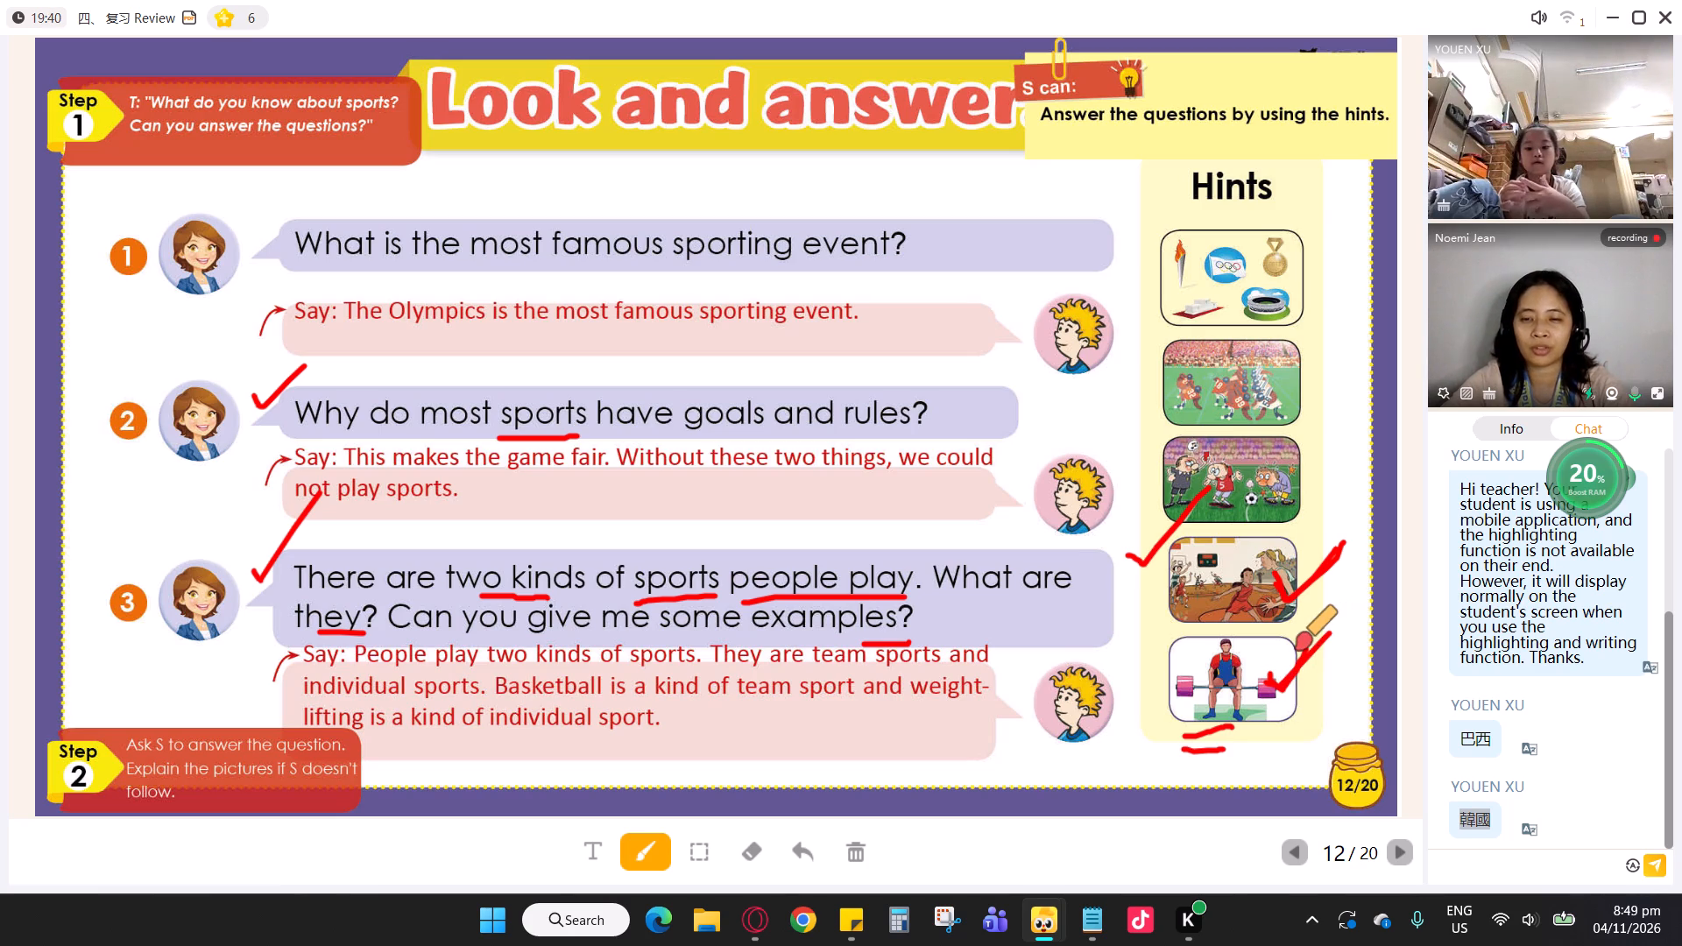
Award the student another star.
click(223, 15)
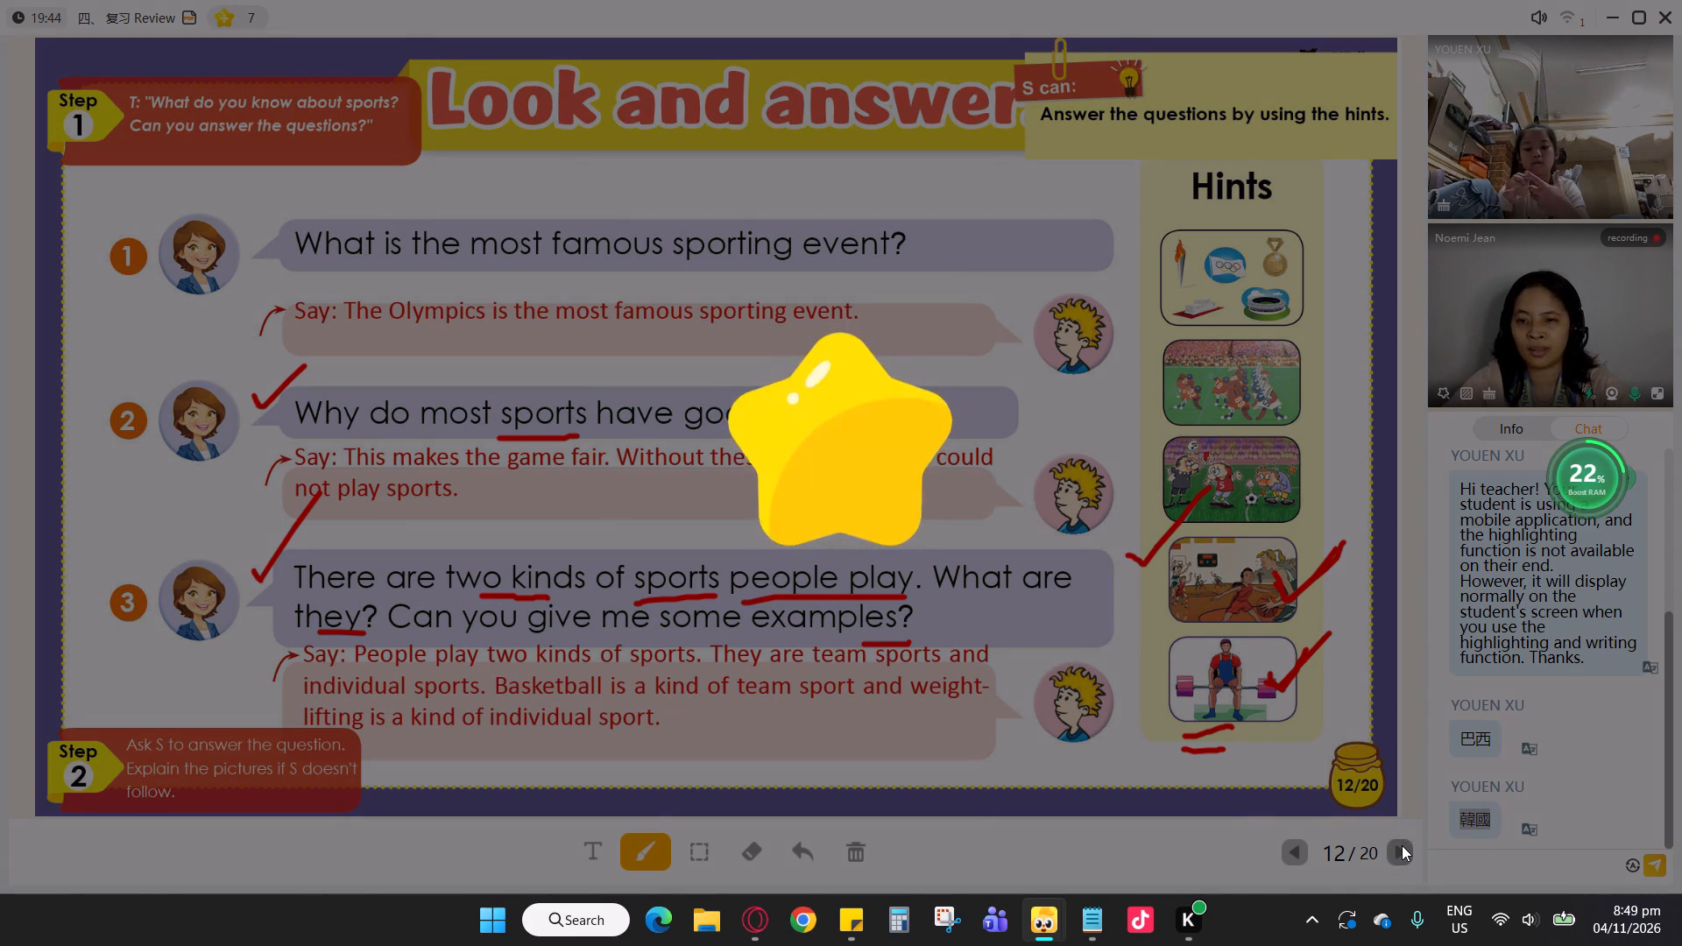
Advance to slide 13 and frame the answer "People love many types of sports" with a rectangle, redrawing the frame once.
click(1402, 845)
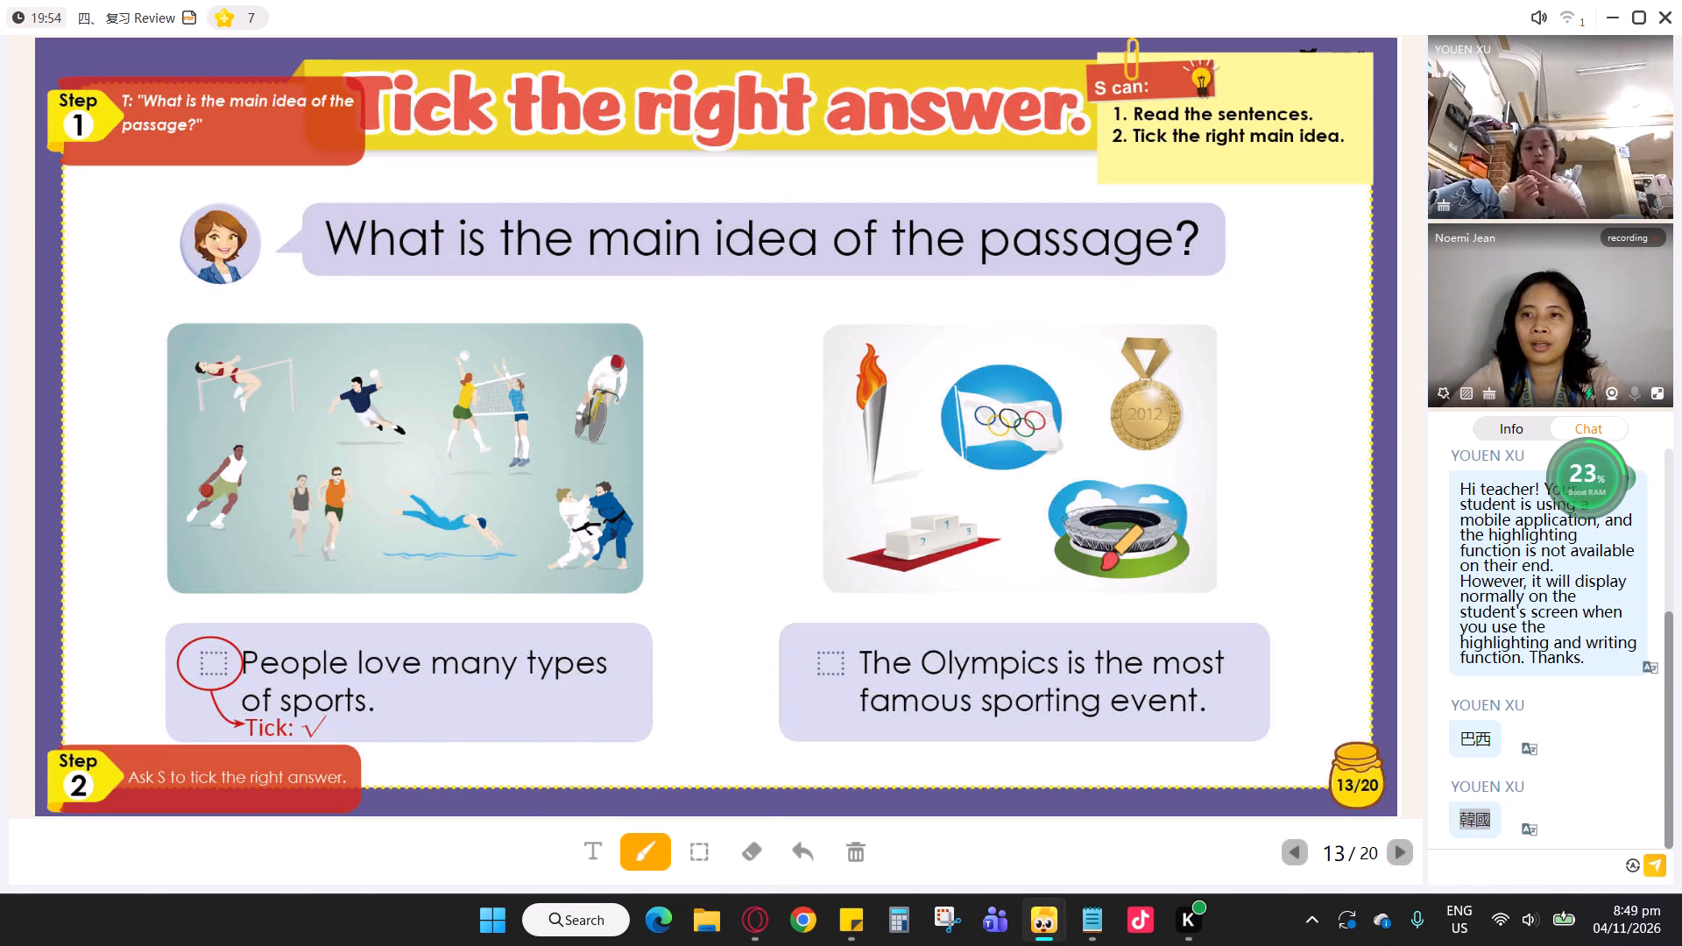
click(693, 859)
drag(173, 616, 638, 739)
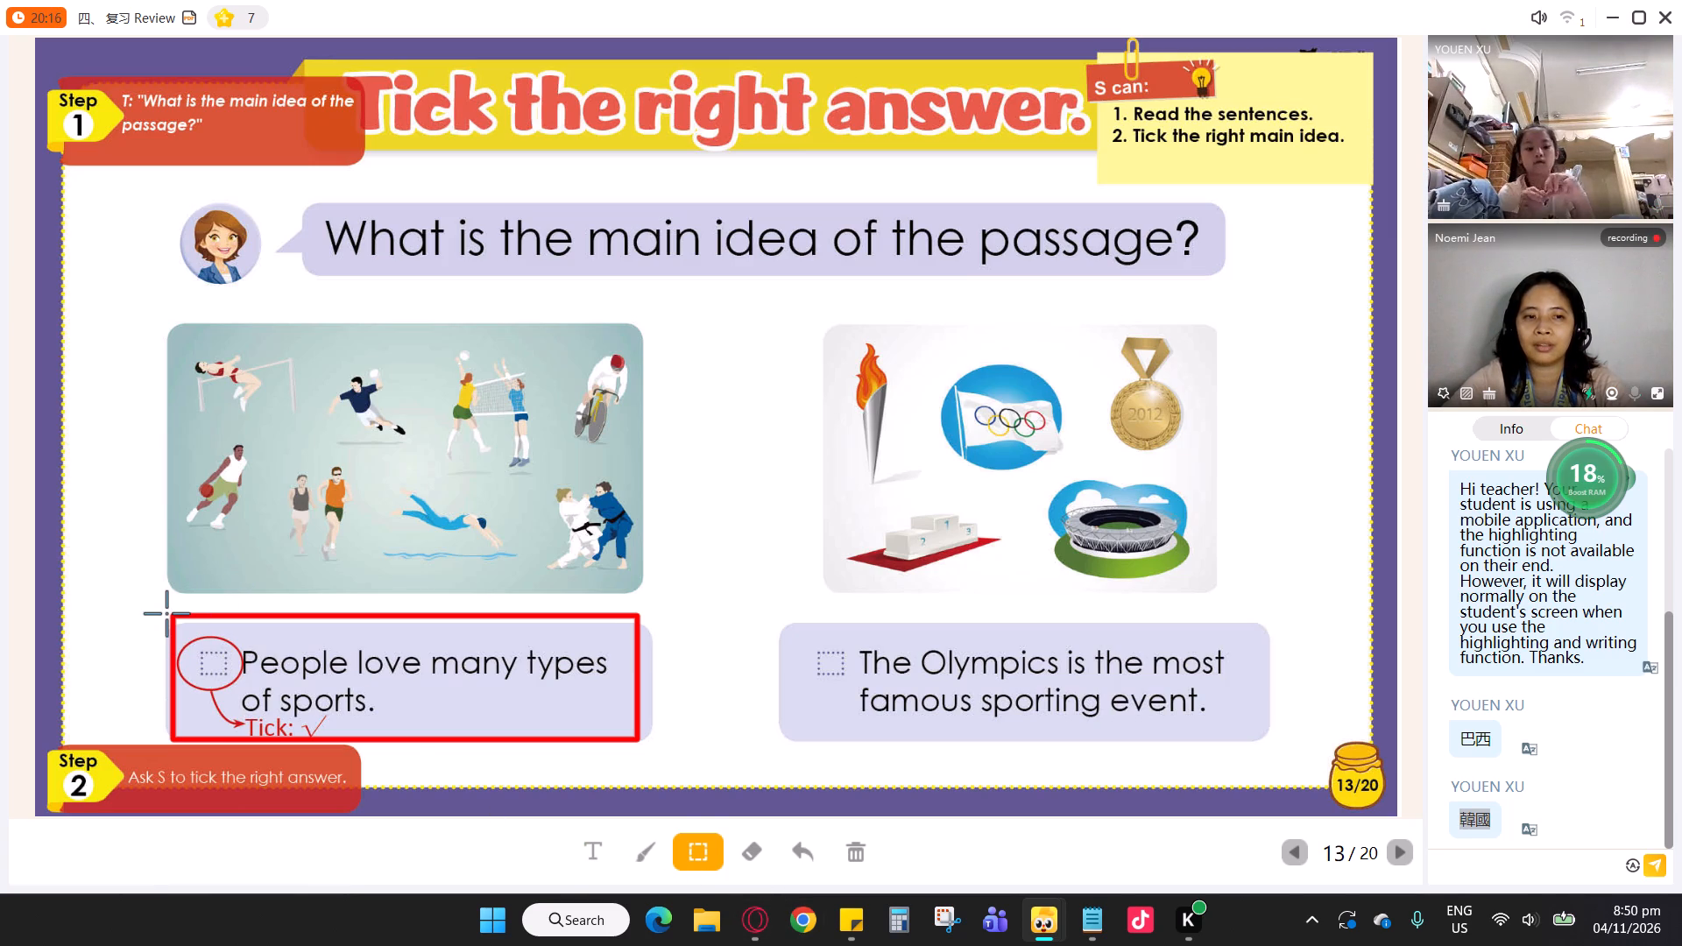
click(854, 857)
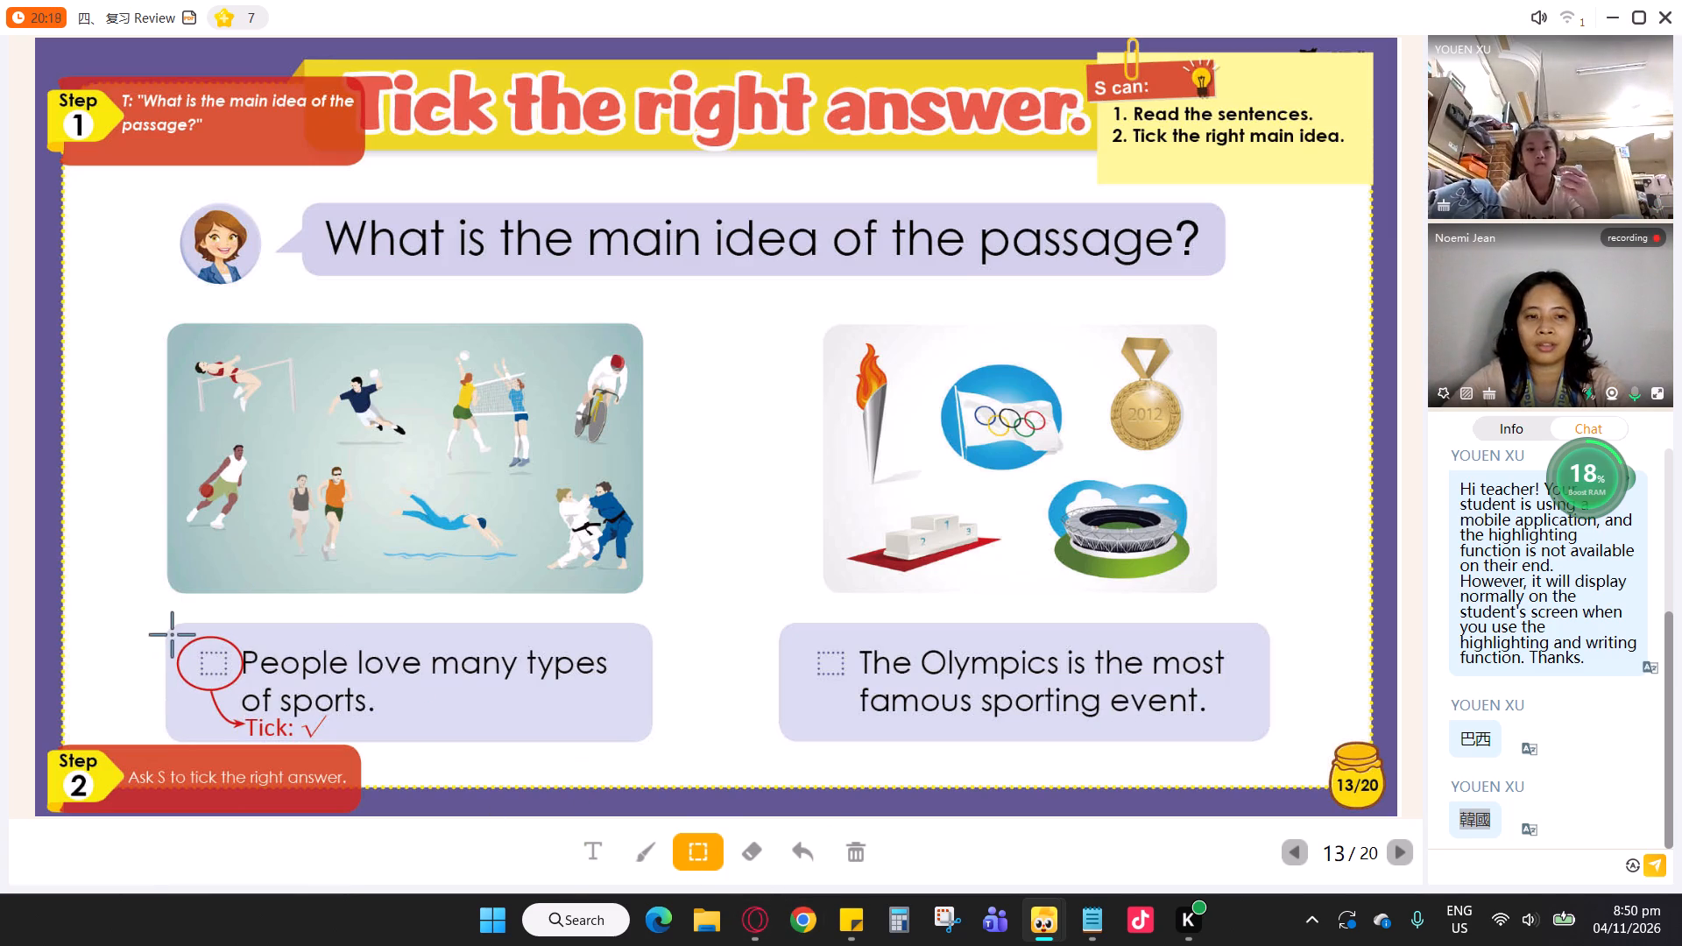
drag(176, 630, 652, 745)
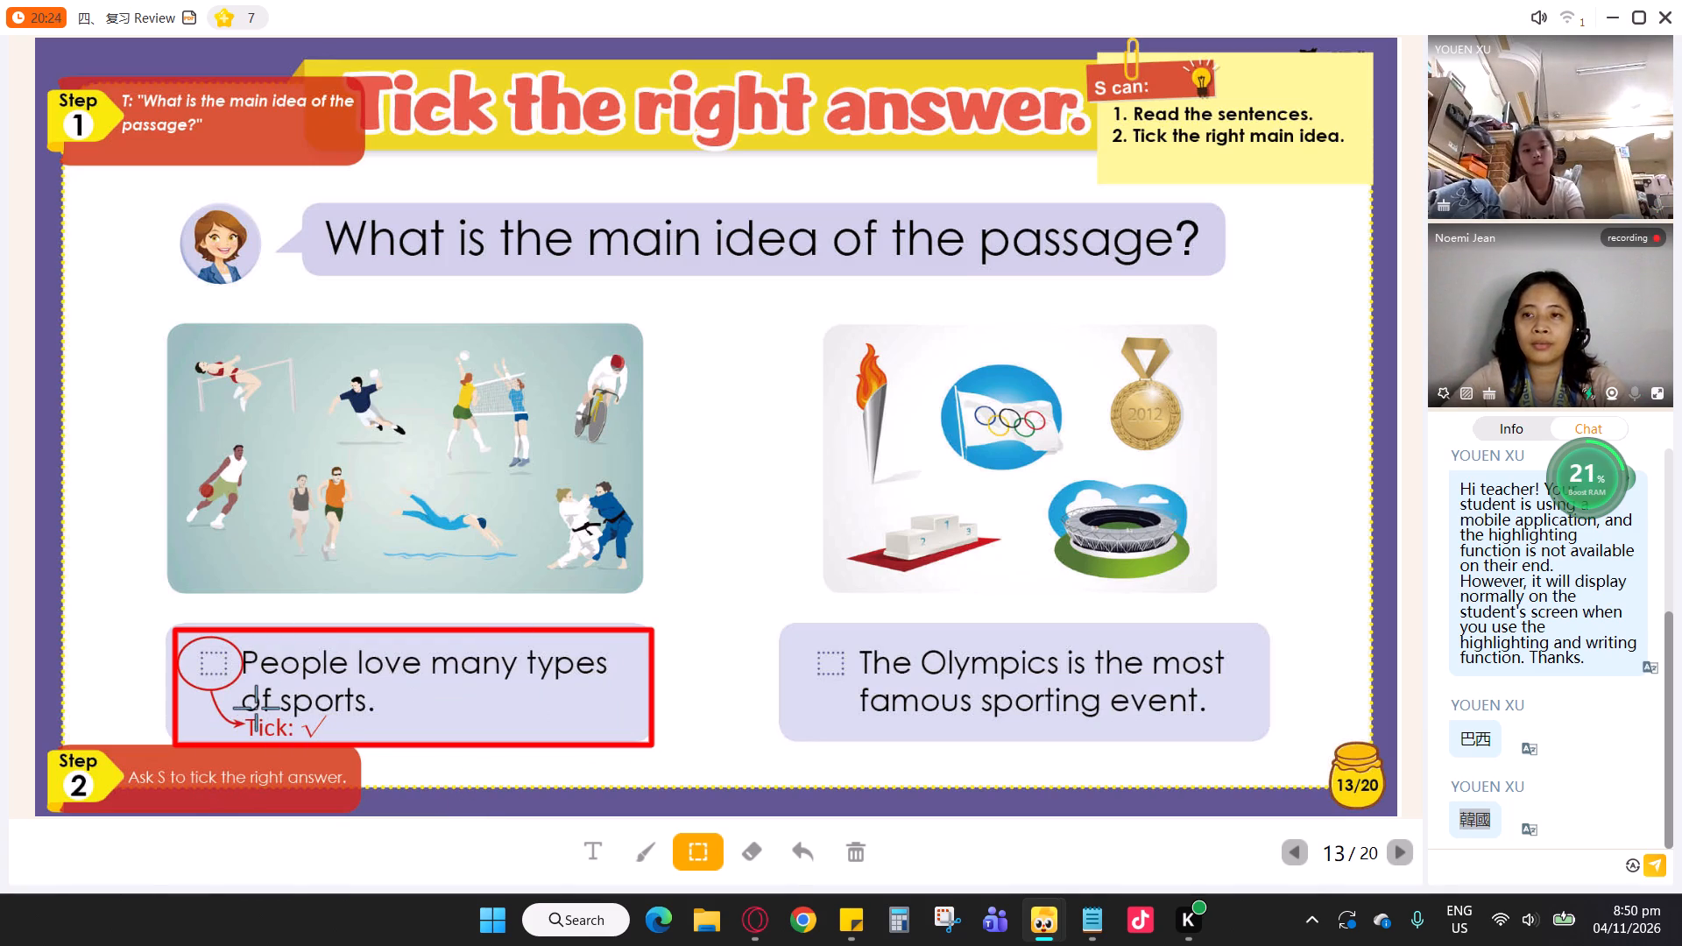
Clear the frame and underline "many types" and "of sports" in the first answer with the brush.
click(628, 849)
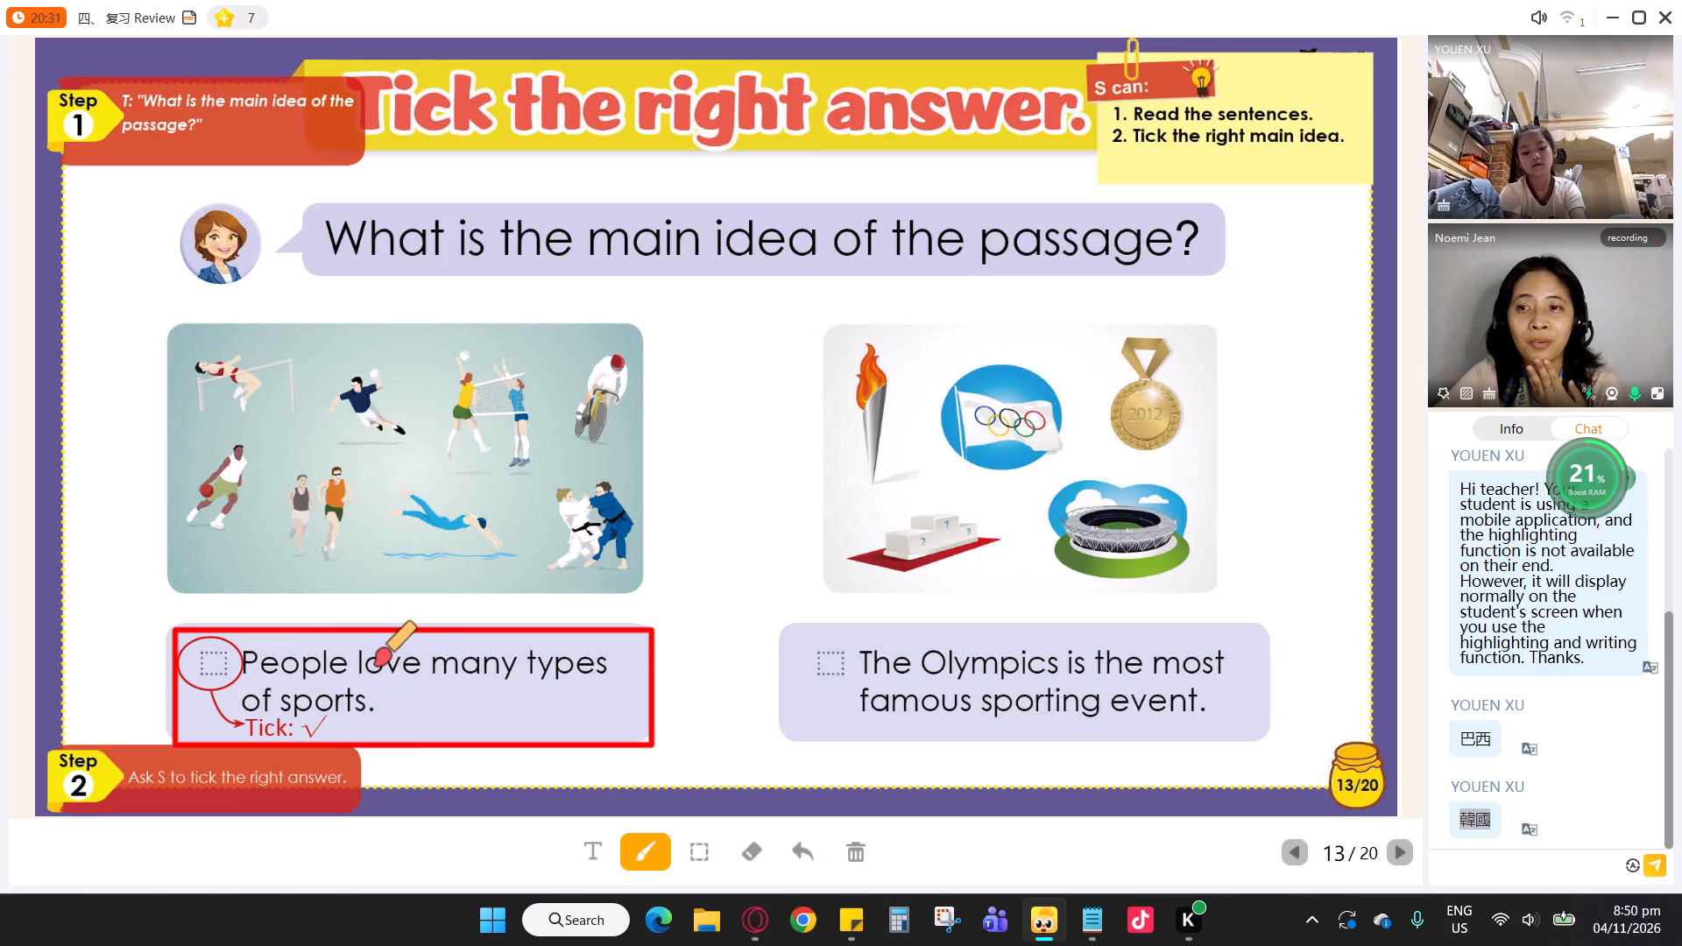
click(852, 858)
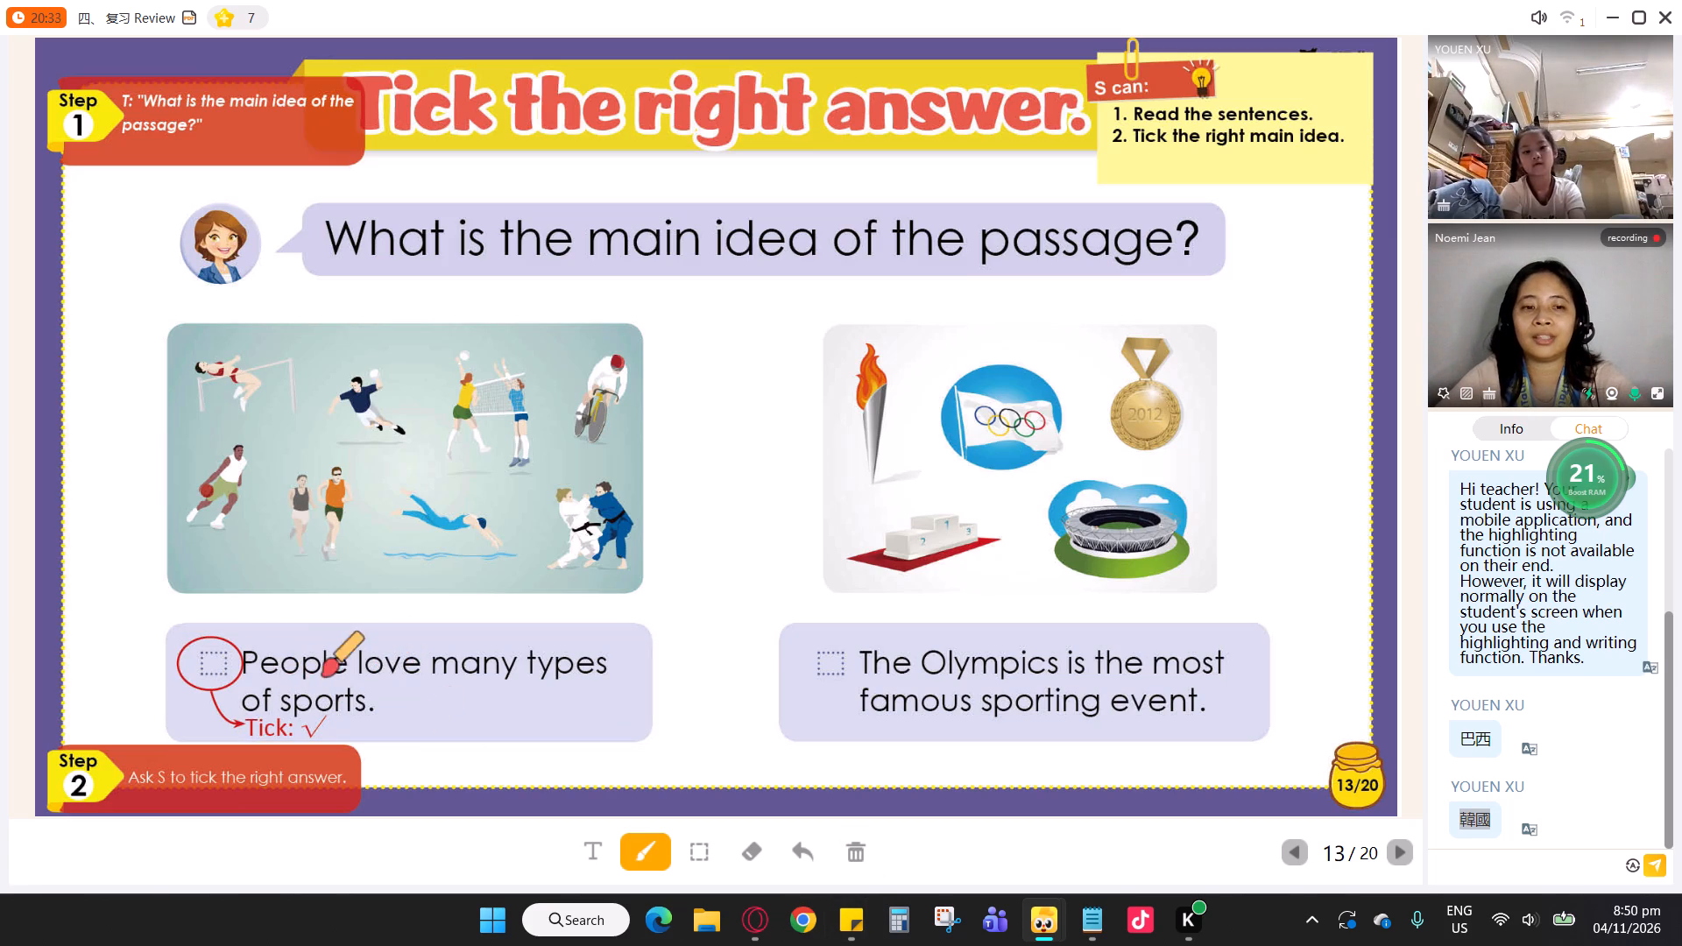
drag(436, 689, 555, 676)
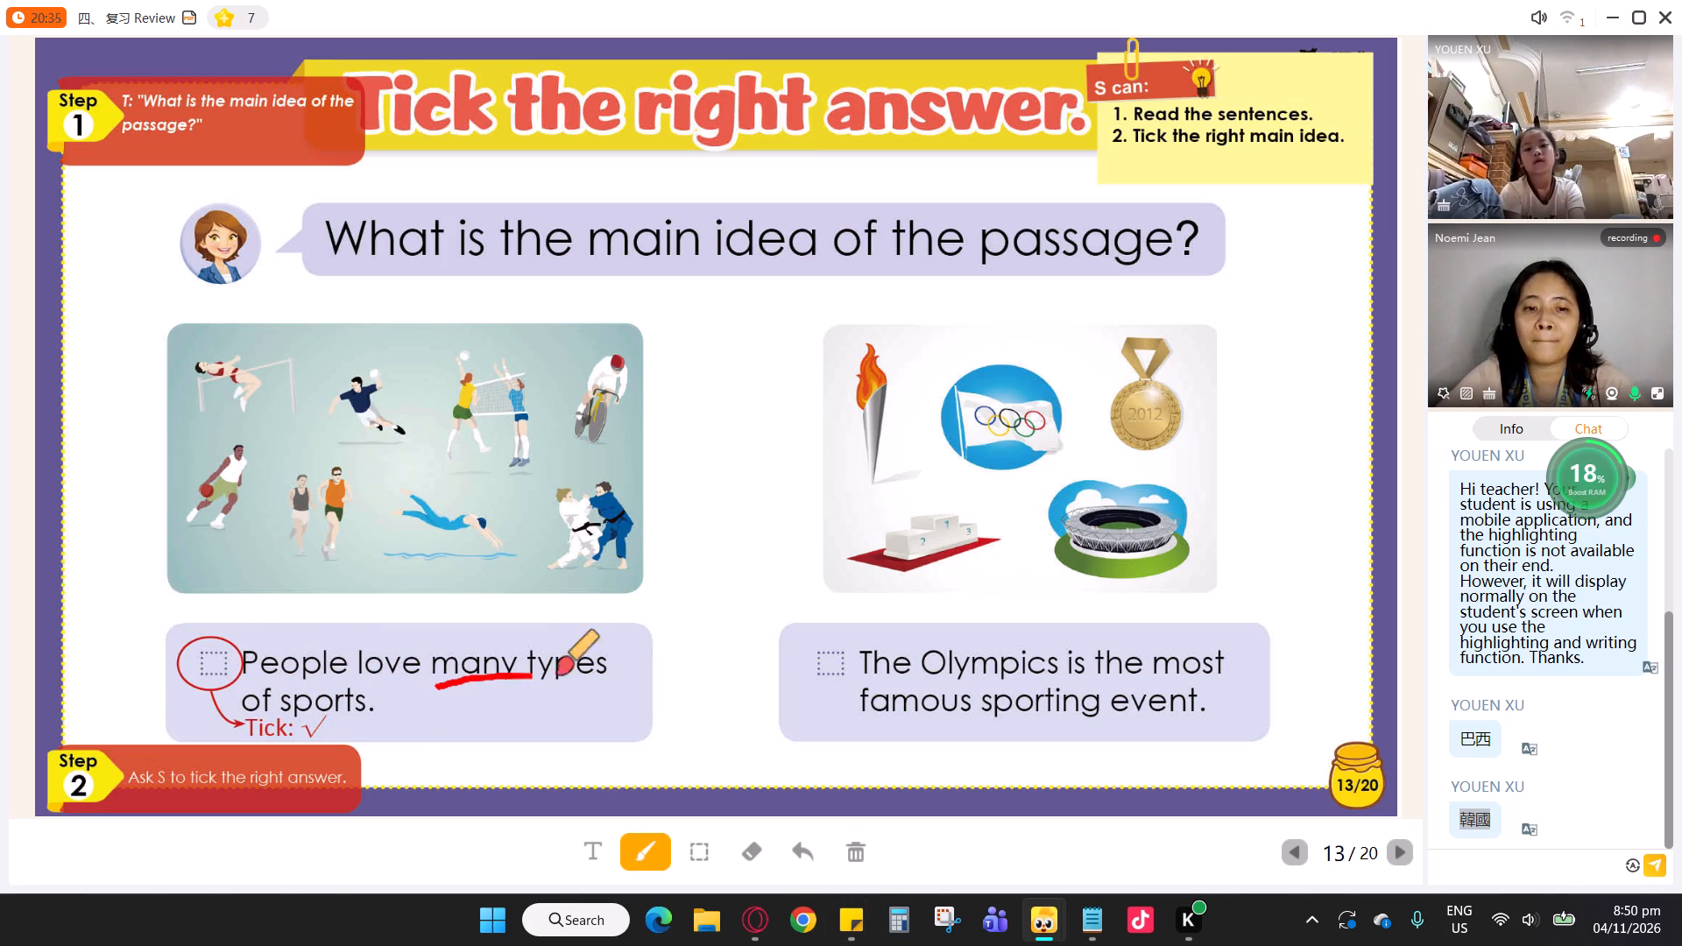
drag(555, 676, 603, 677)
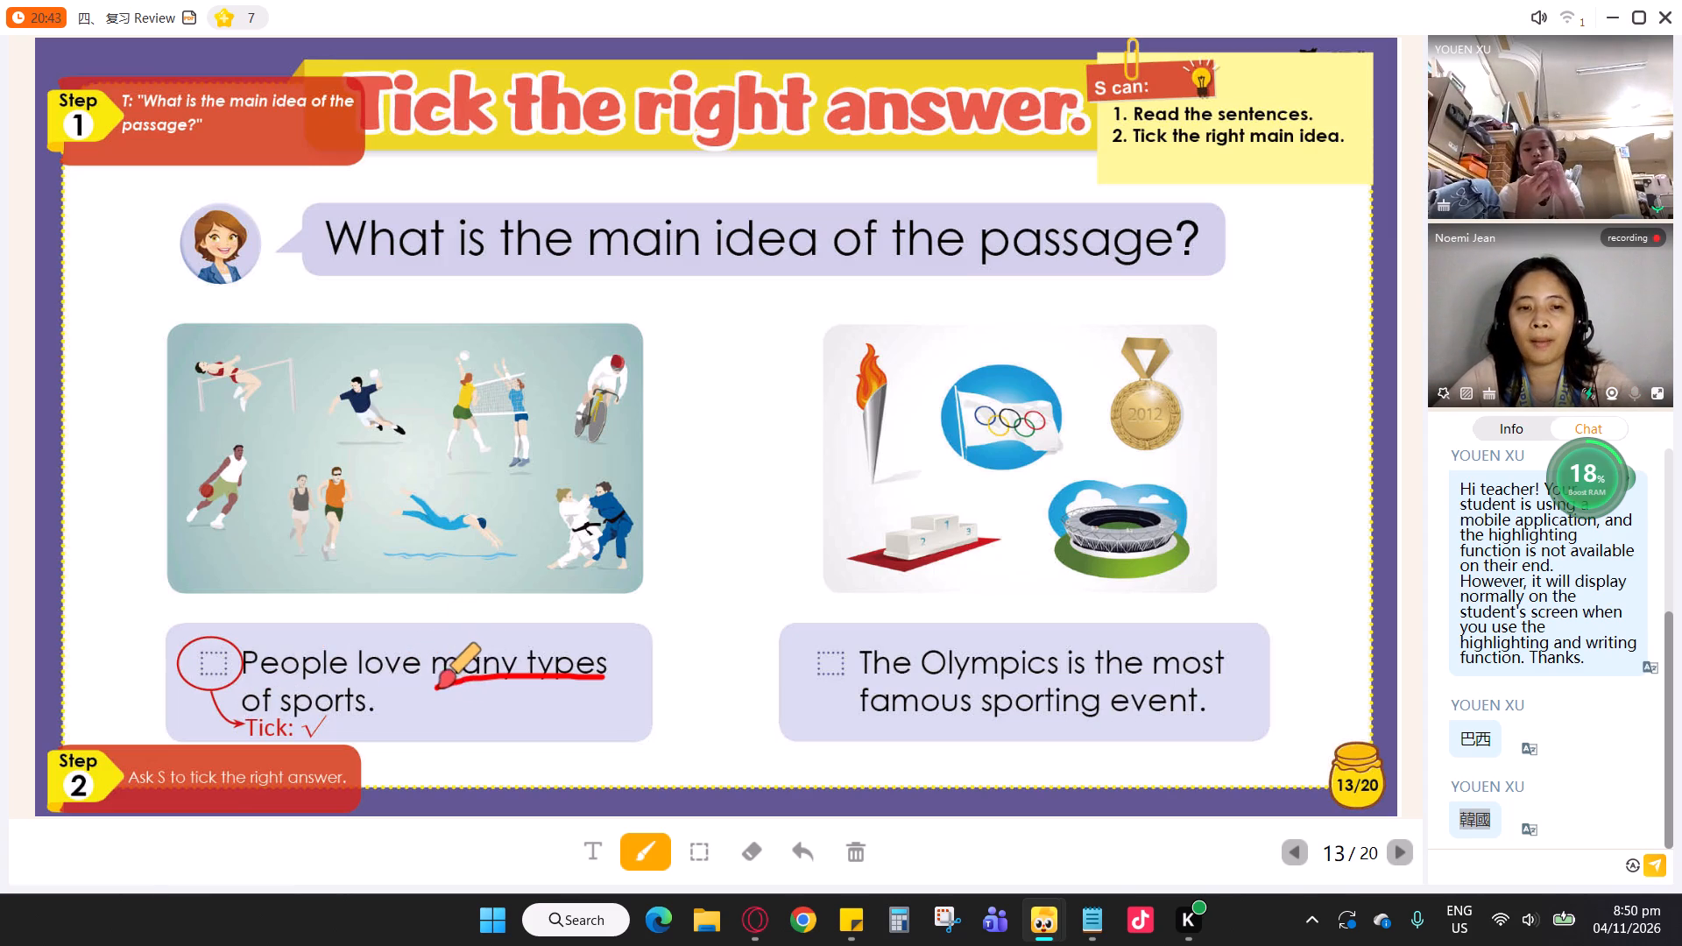
drag(425, 685, 594, 689)
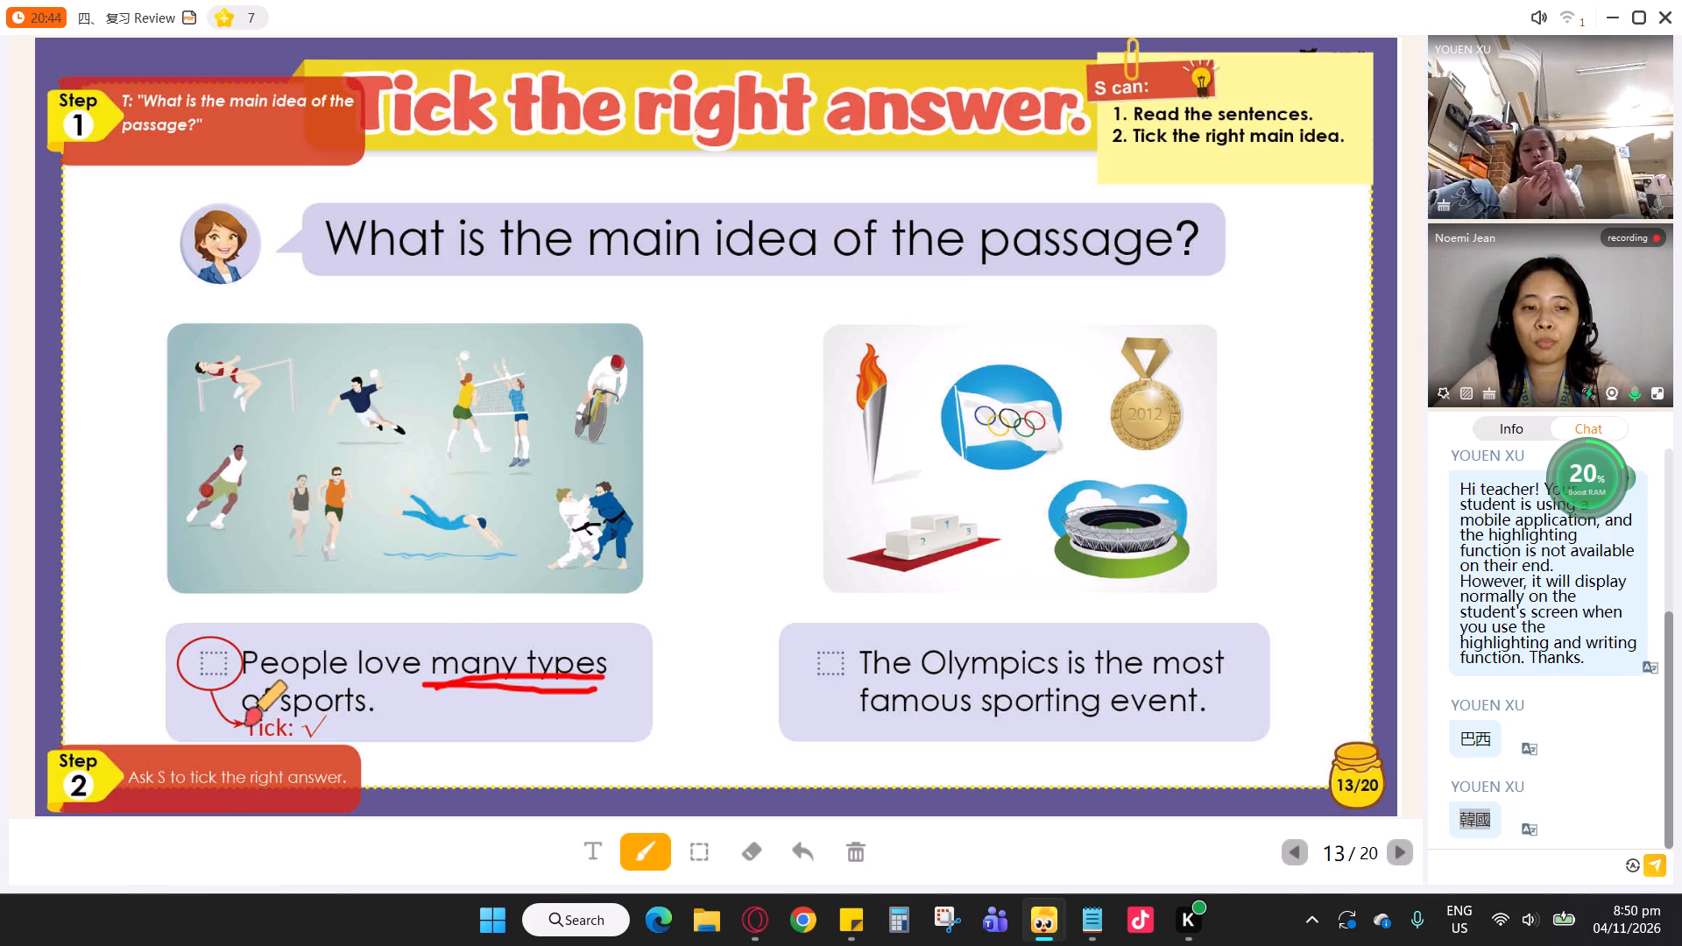
drag(240, 719, 376, 719)
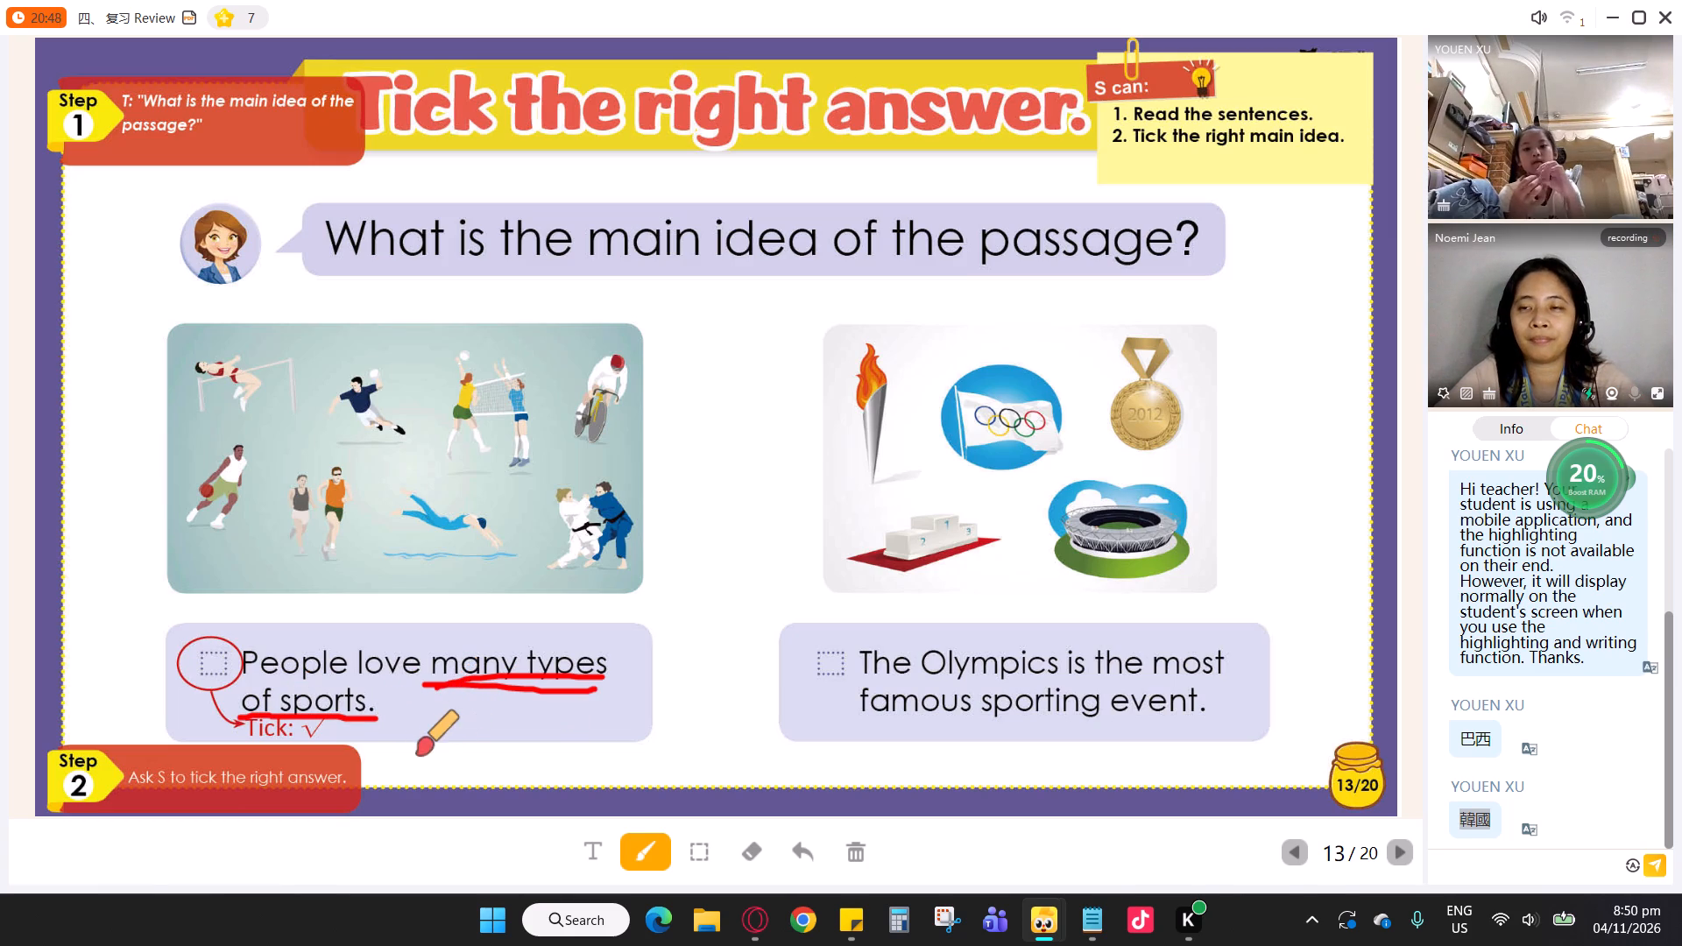
Clear the underlines and tick the checkbox of the answer "People love many types of sports".
click(853, 858)
drag(191, 650, 199, 660)
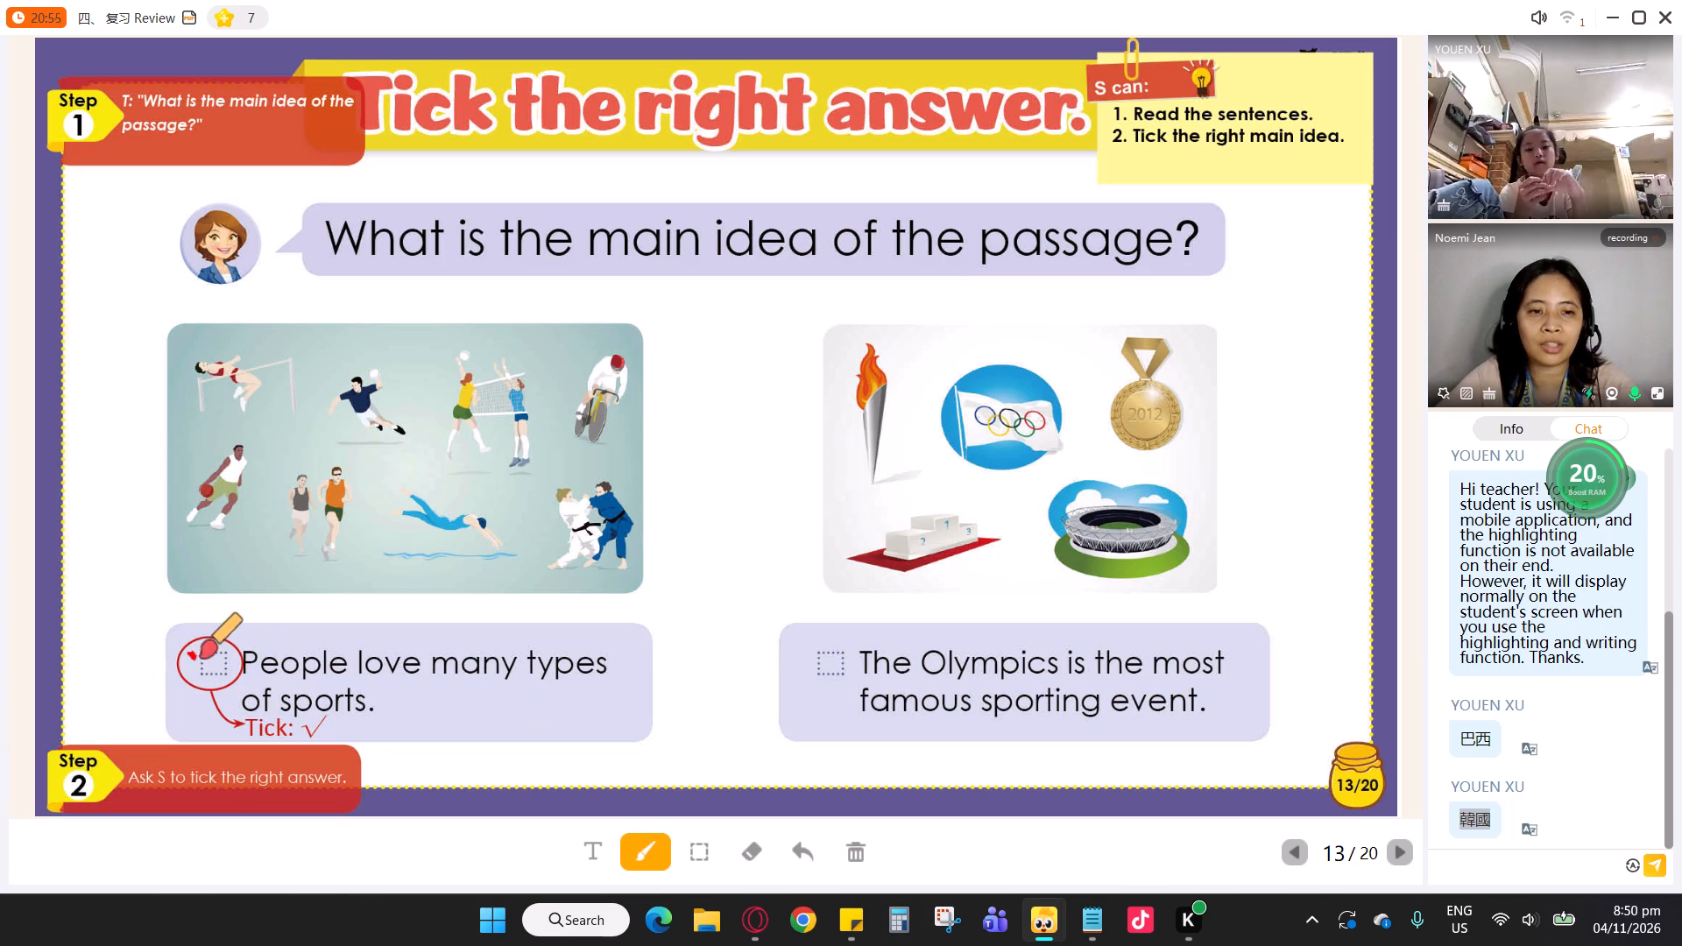
drag(199, 660, 237, 625)
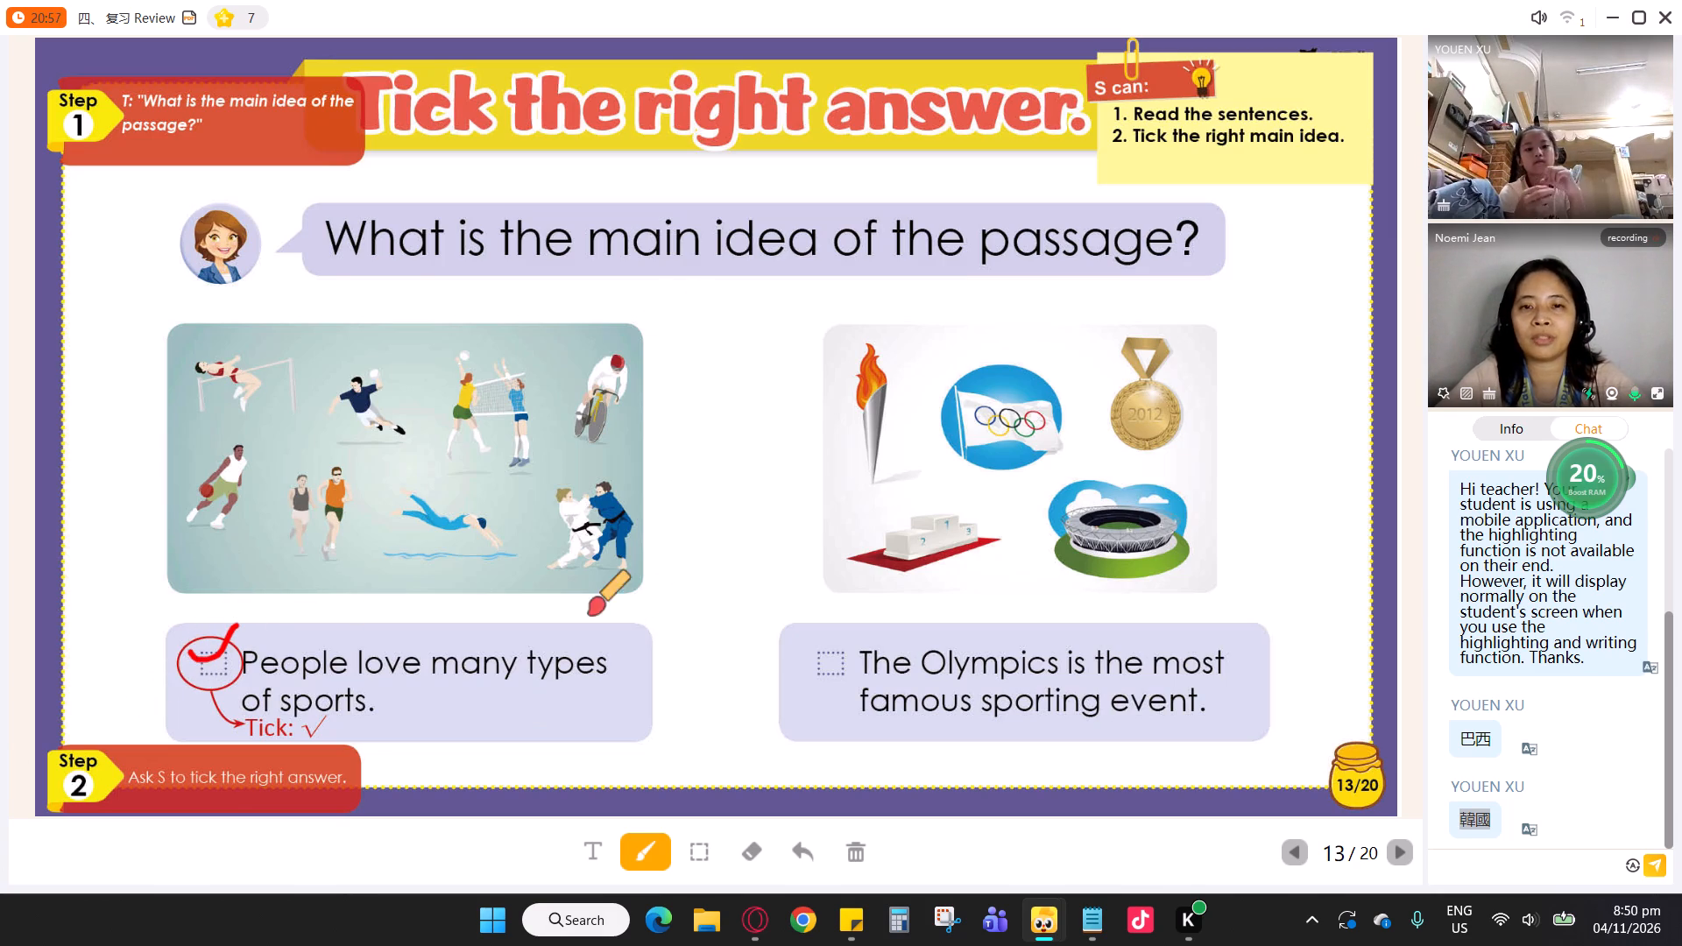
Award the student a star for the main-idea answer.
click(223, 14)
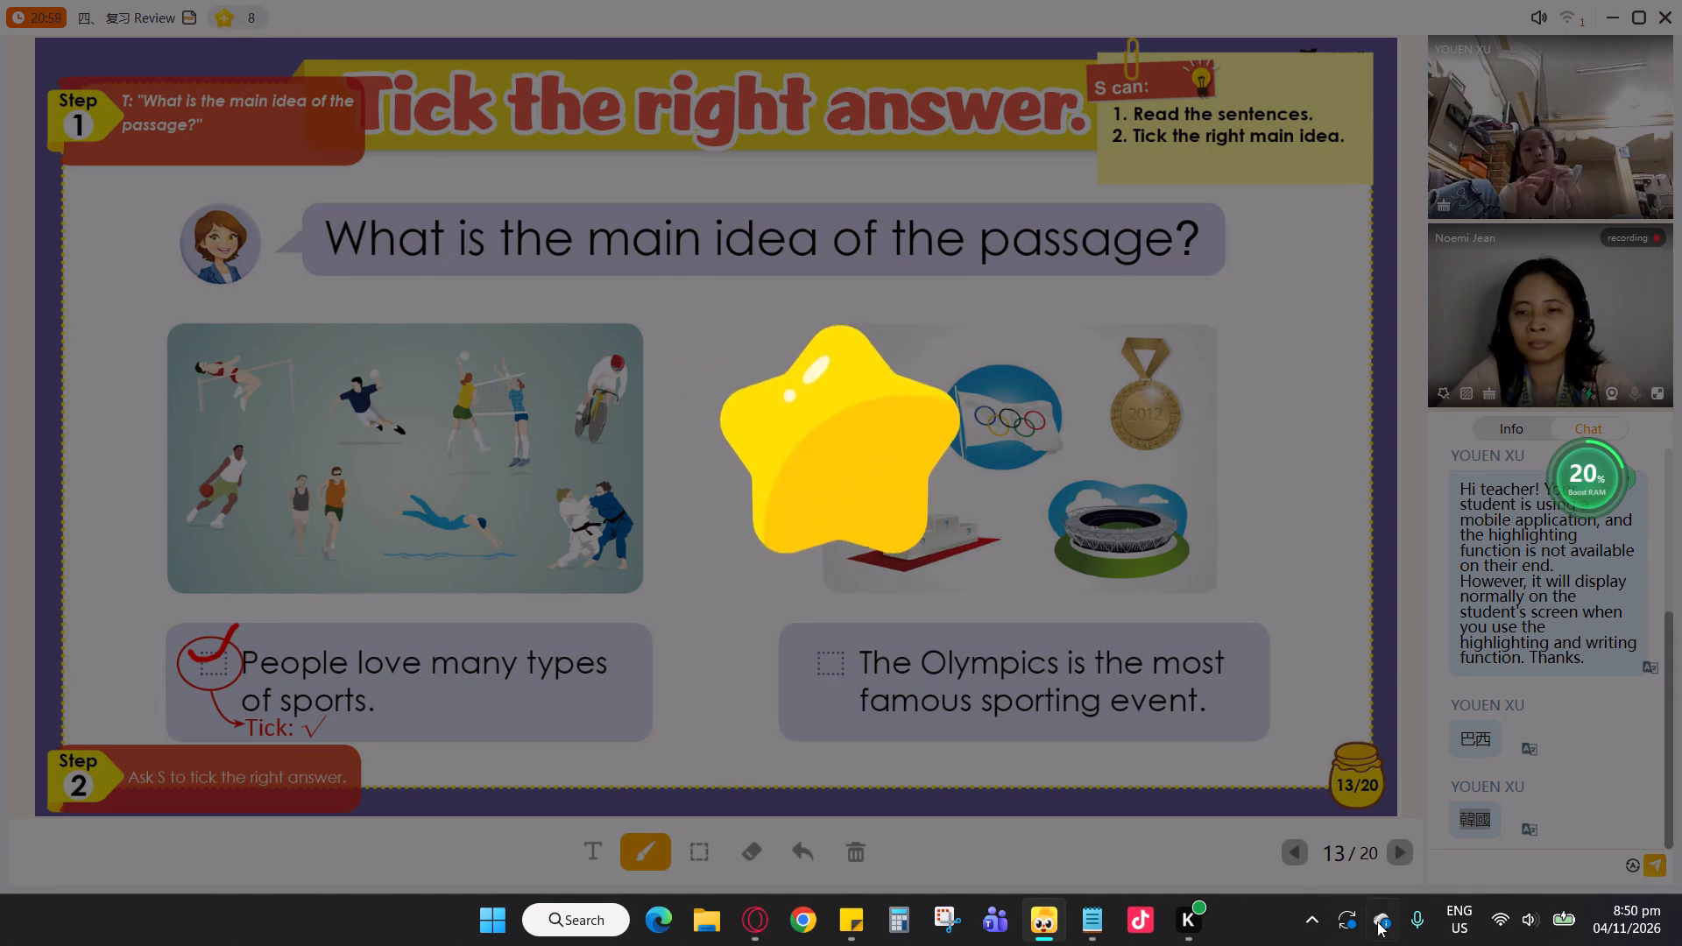
Advance to slide 14, Writing Project, and frame the Step 1 Speaking question with a rectangle.
click(1399, 849)
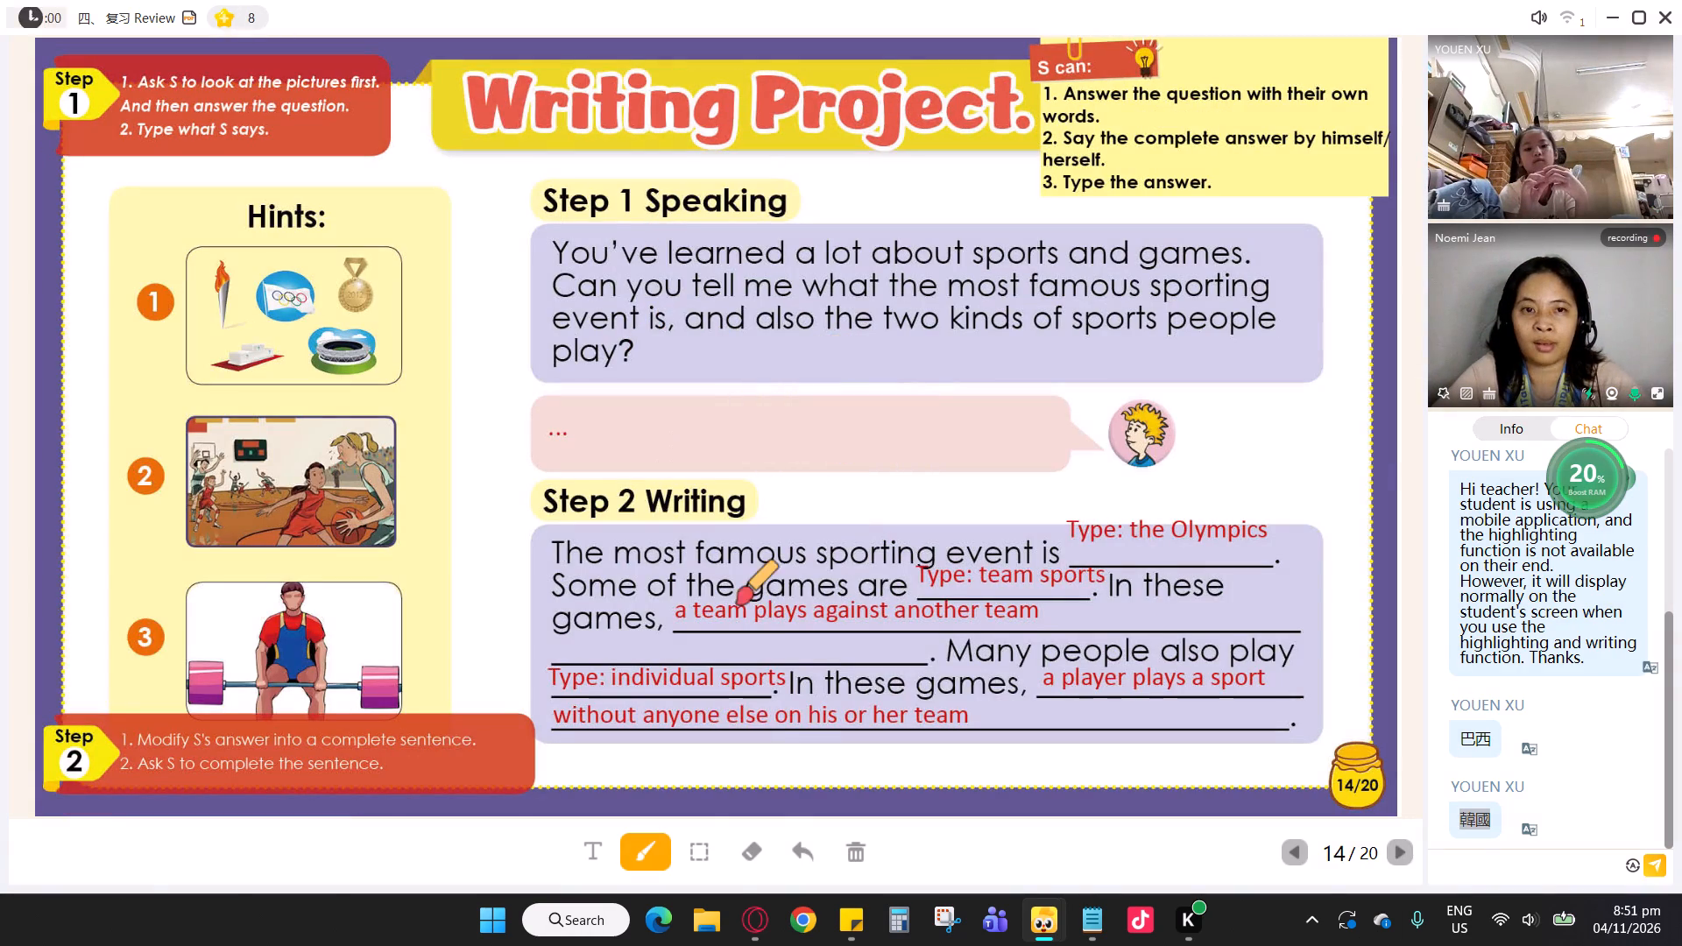
click(703, 845)
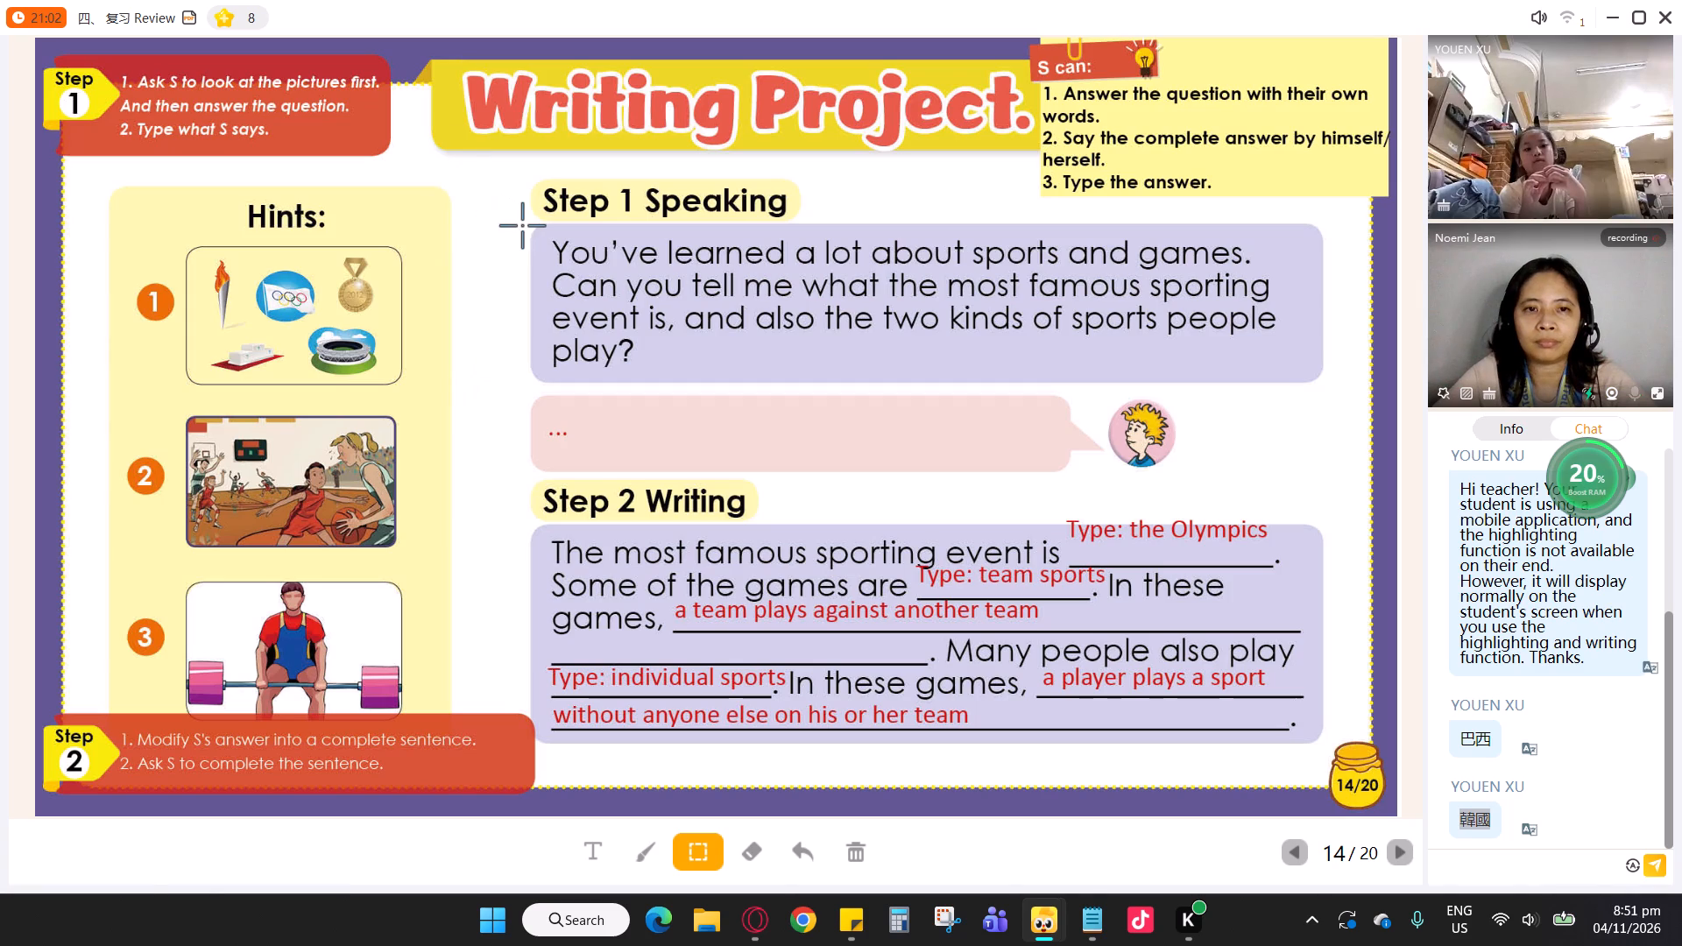
drag(528, 224, 1327, 400)
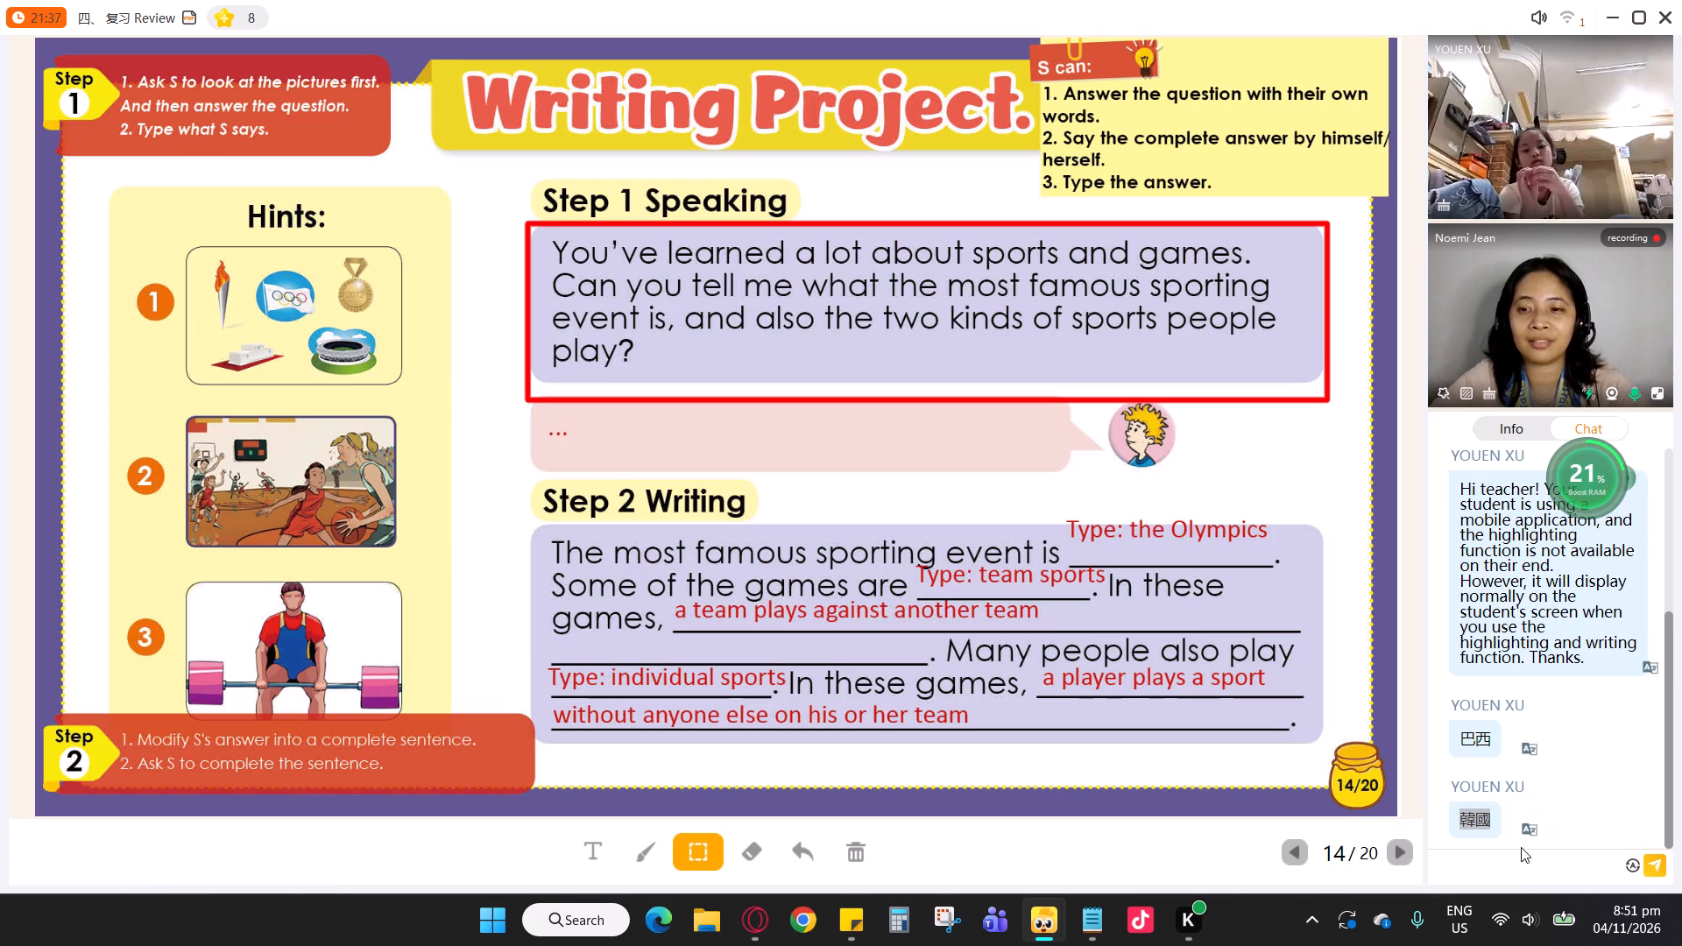
Send the team sports "soccer" and "basketball" to the student as separate chat messages.
click(1521, 881)
click(1513, 873)
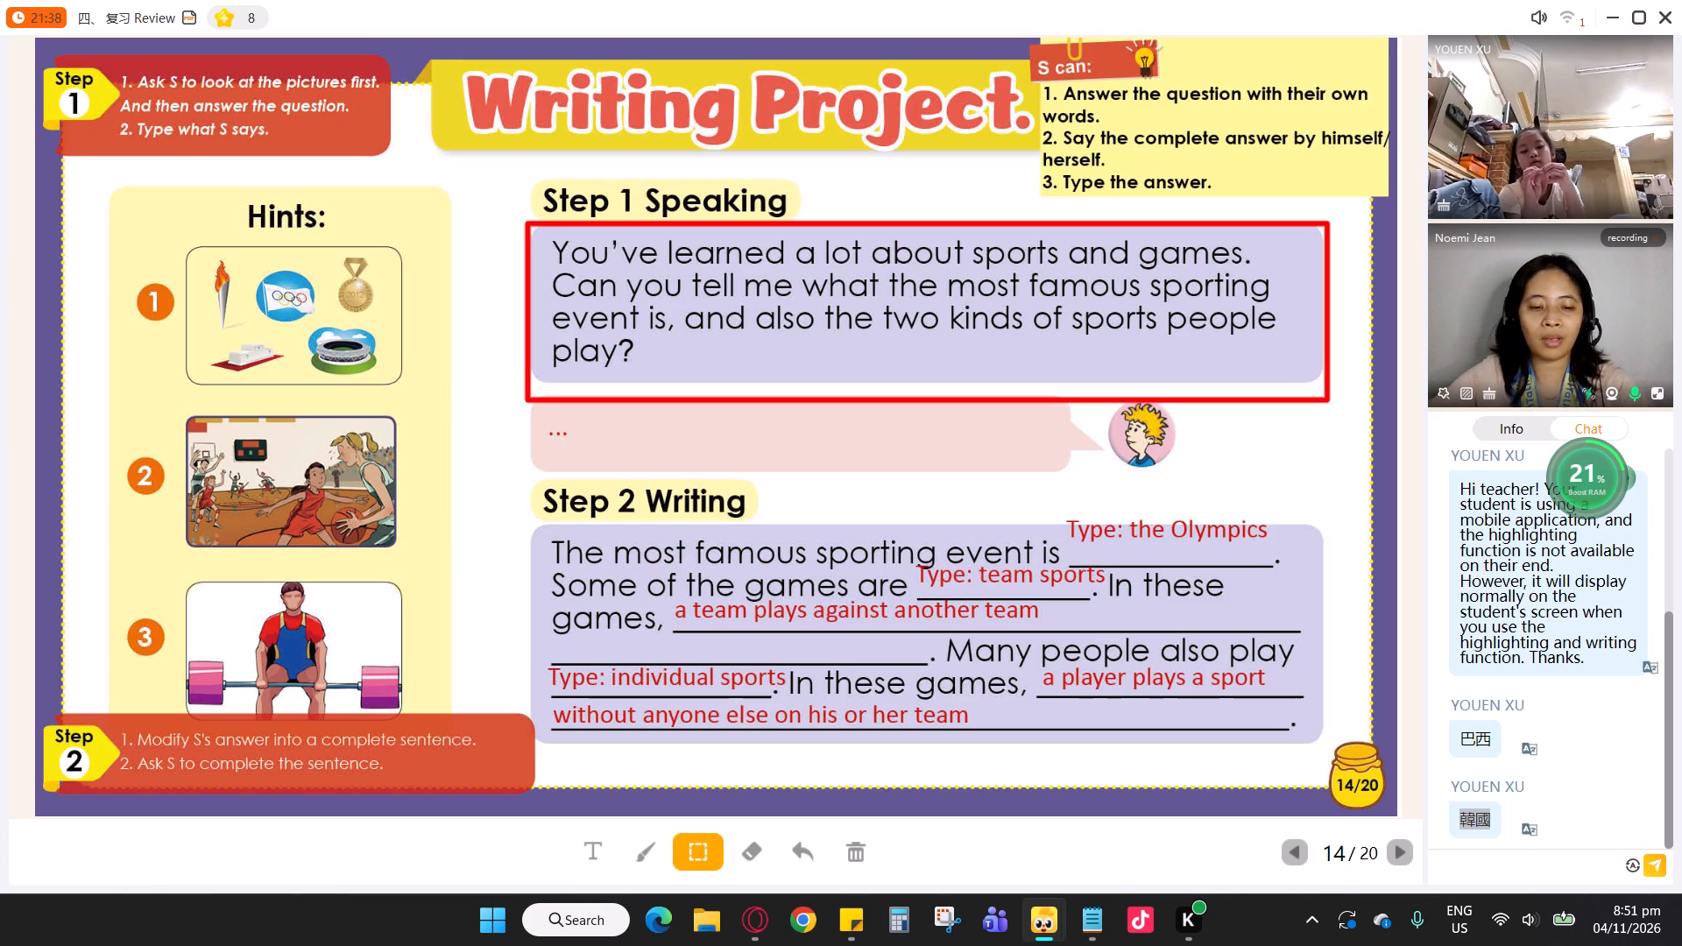
text(soc)
key(BackSpace)
key(BackSpace)
key(BackSpace)
key(BackSpace)
text(soo)
key(BackSpace)
text(ccer)
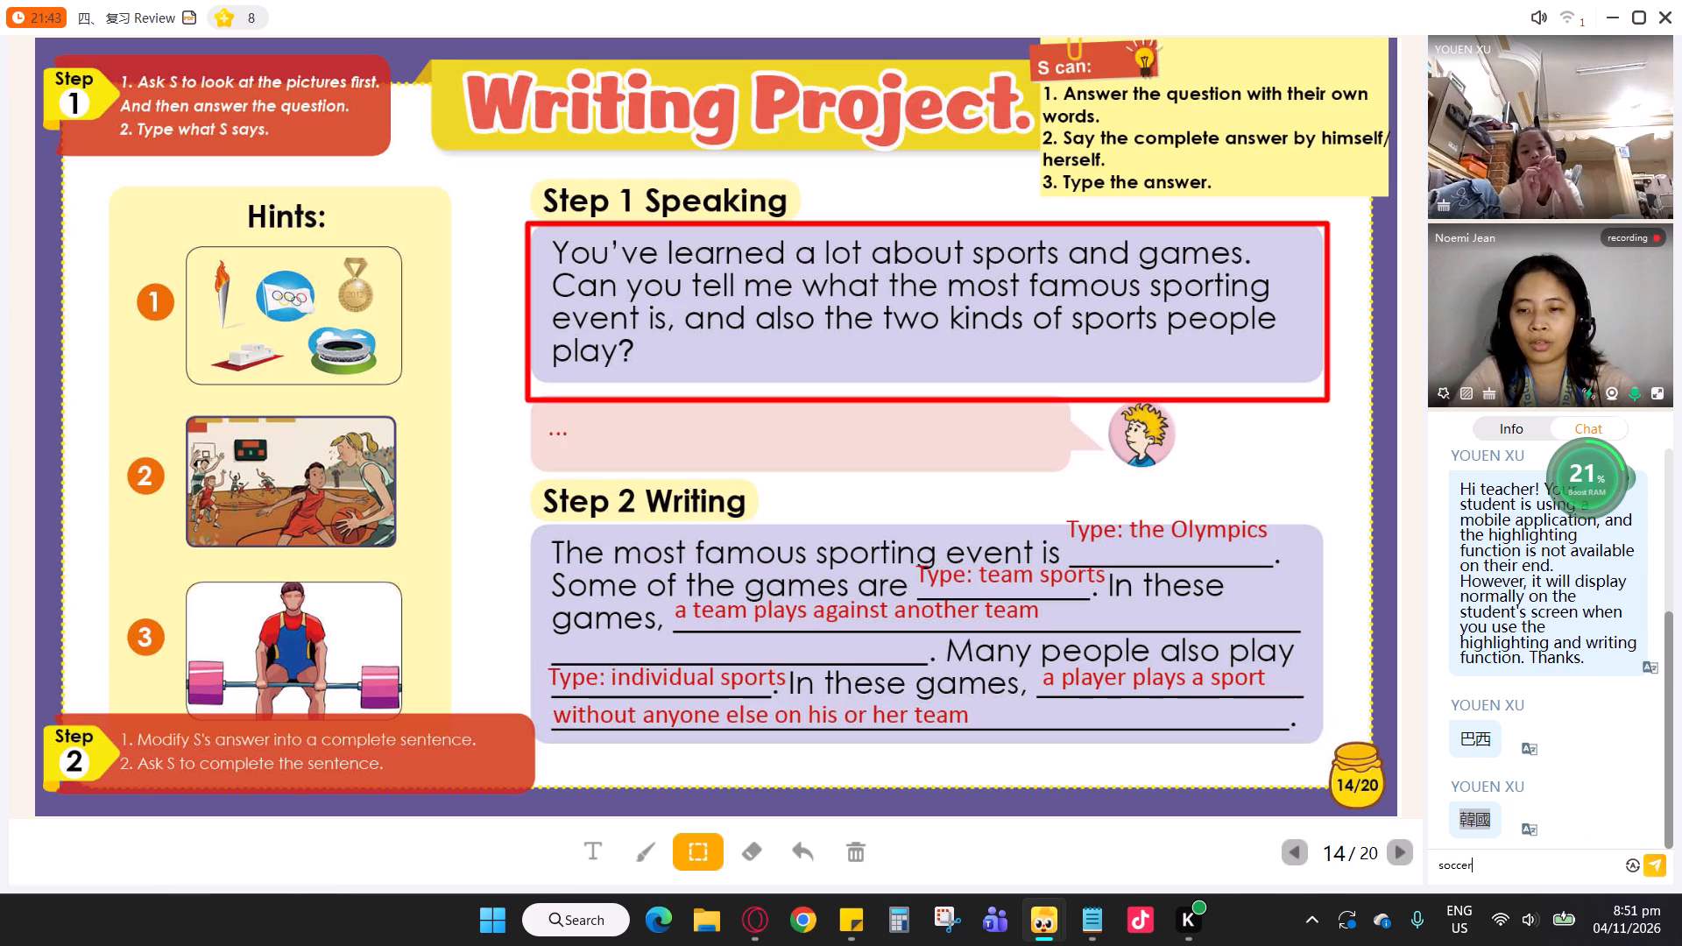
key(Return)
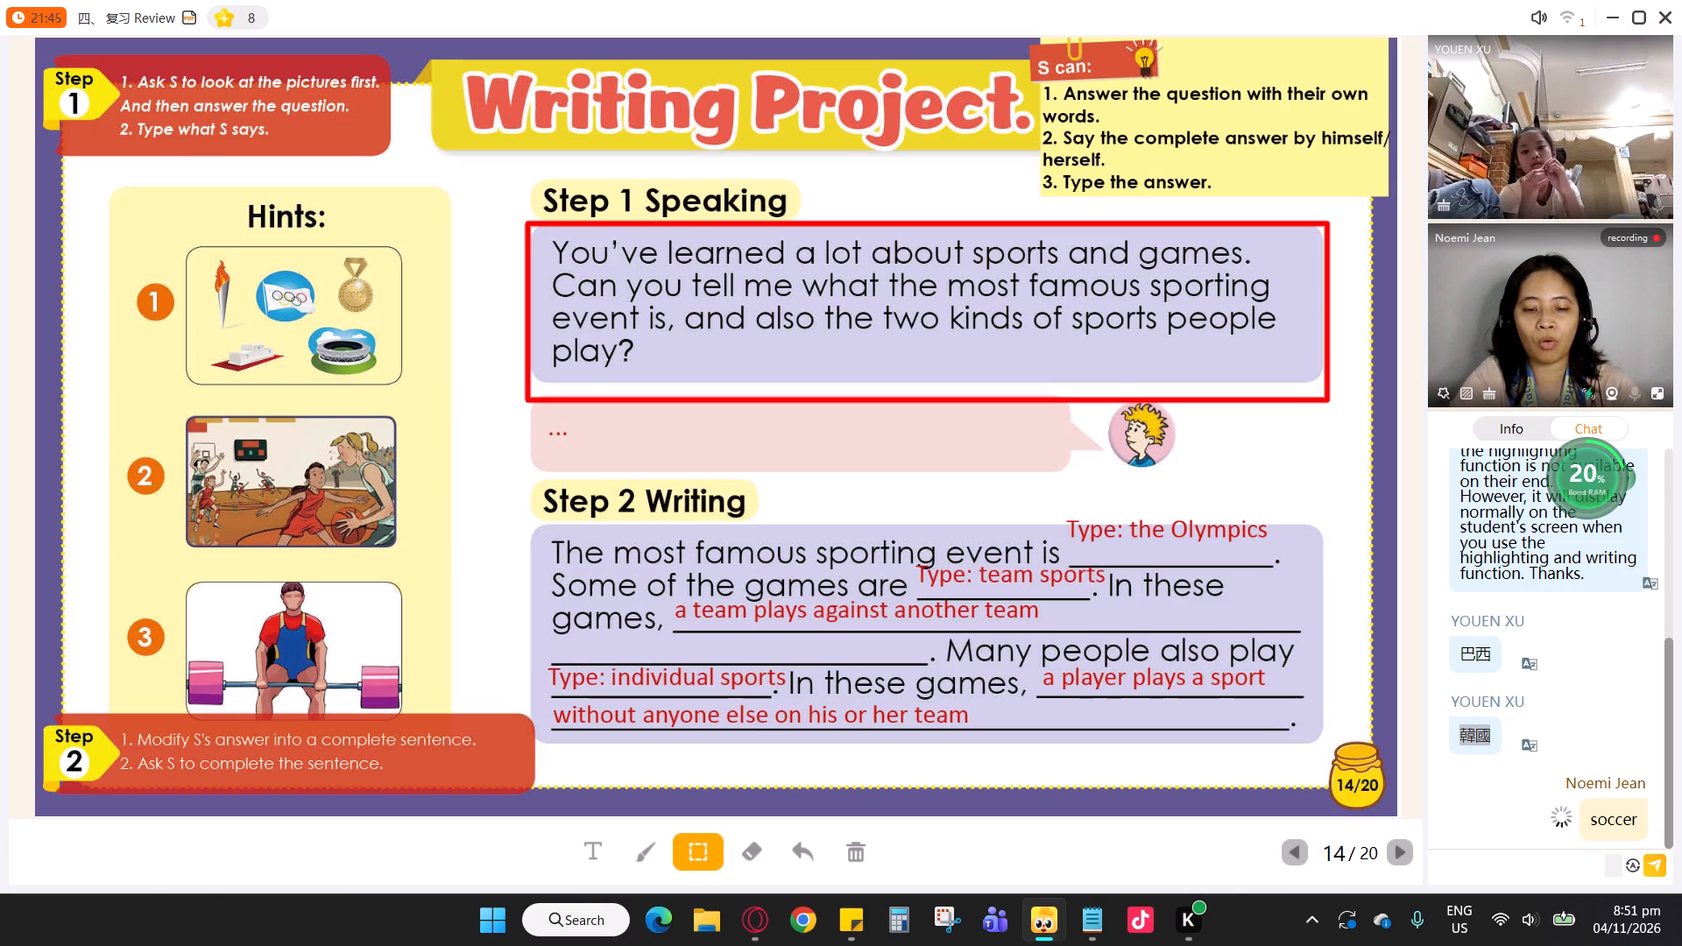
text(basketball)
key(Return)
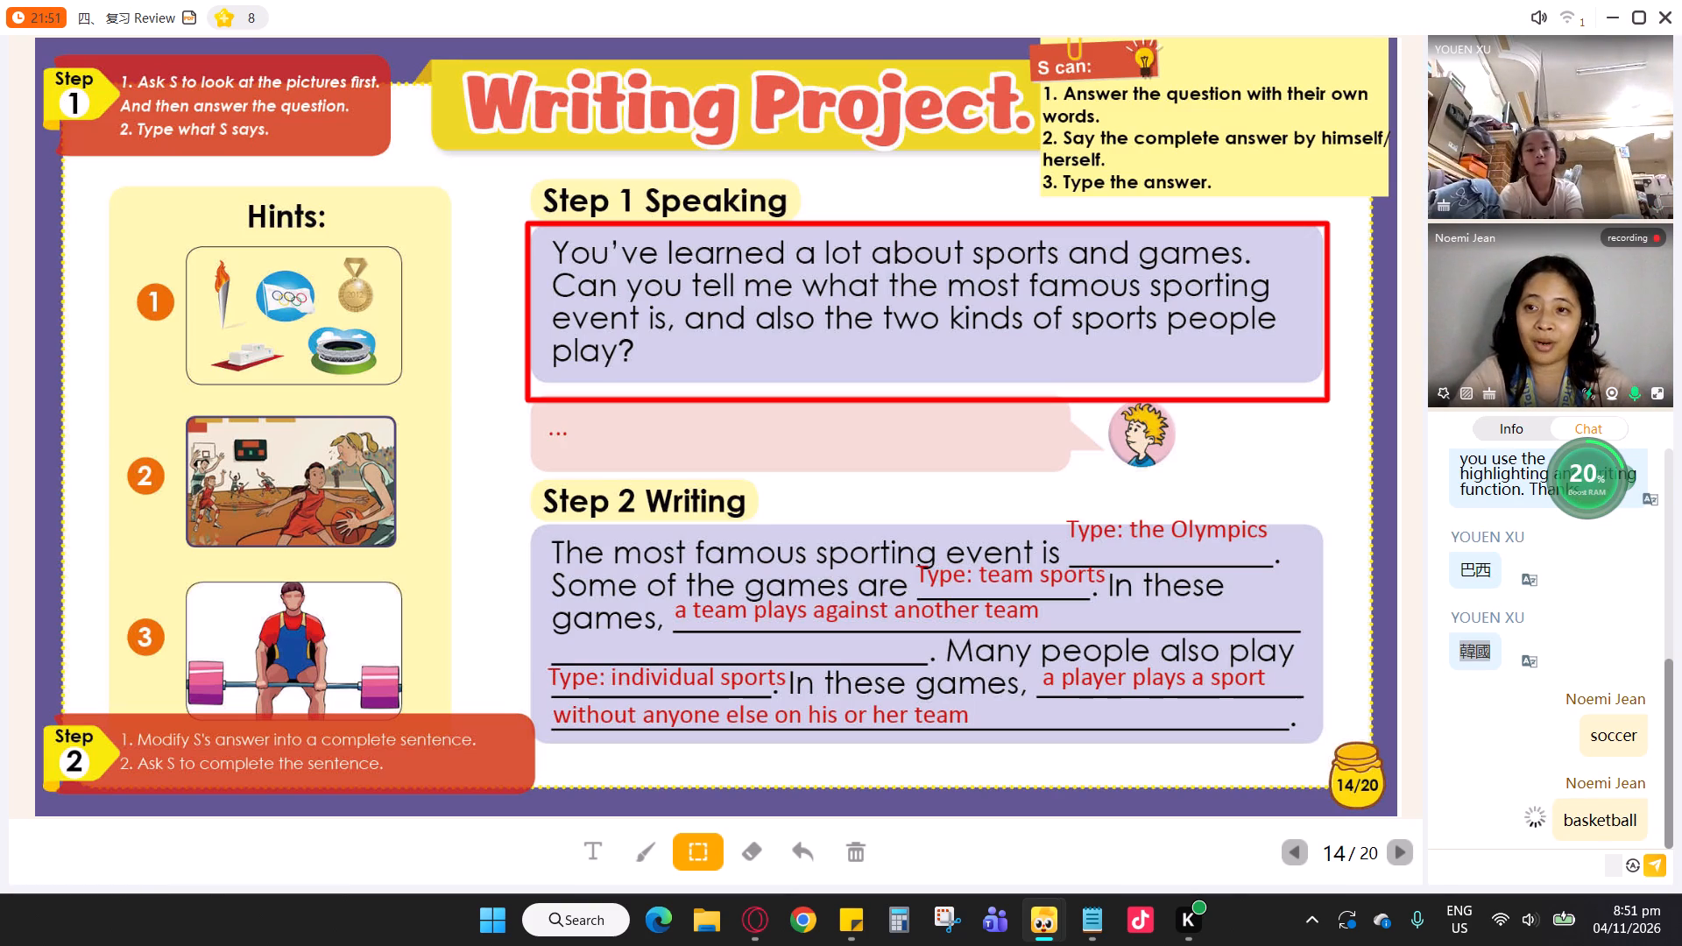
Send the individual sports "swimming" and "weight lifting" to the student as separate chat messages.
text(swimming)
key(Return)
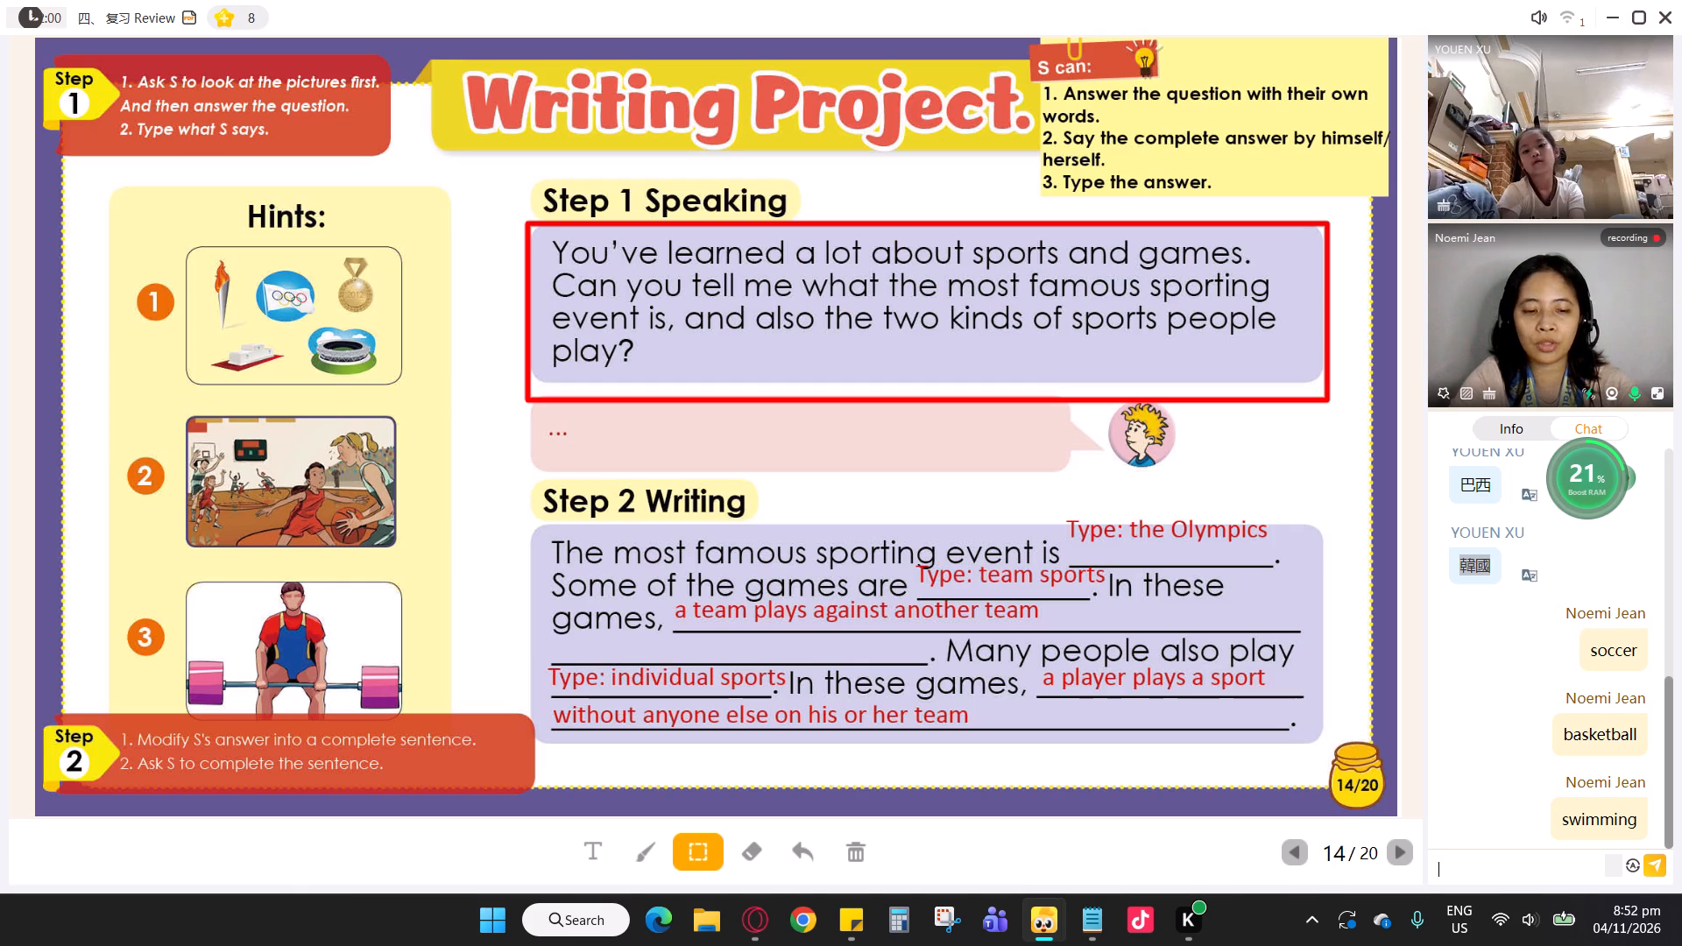
text(weight lifting)
key(Return)
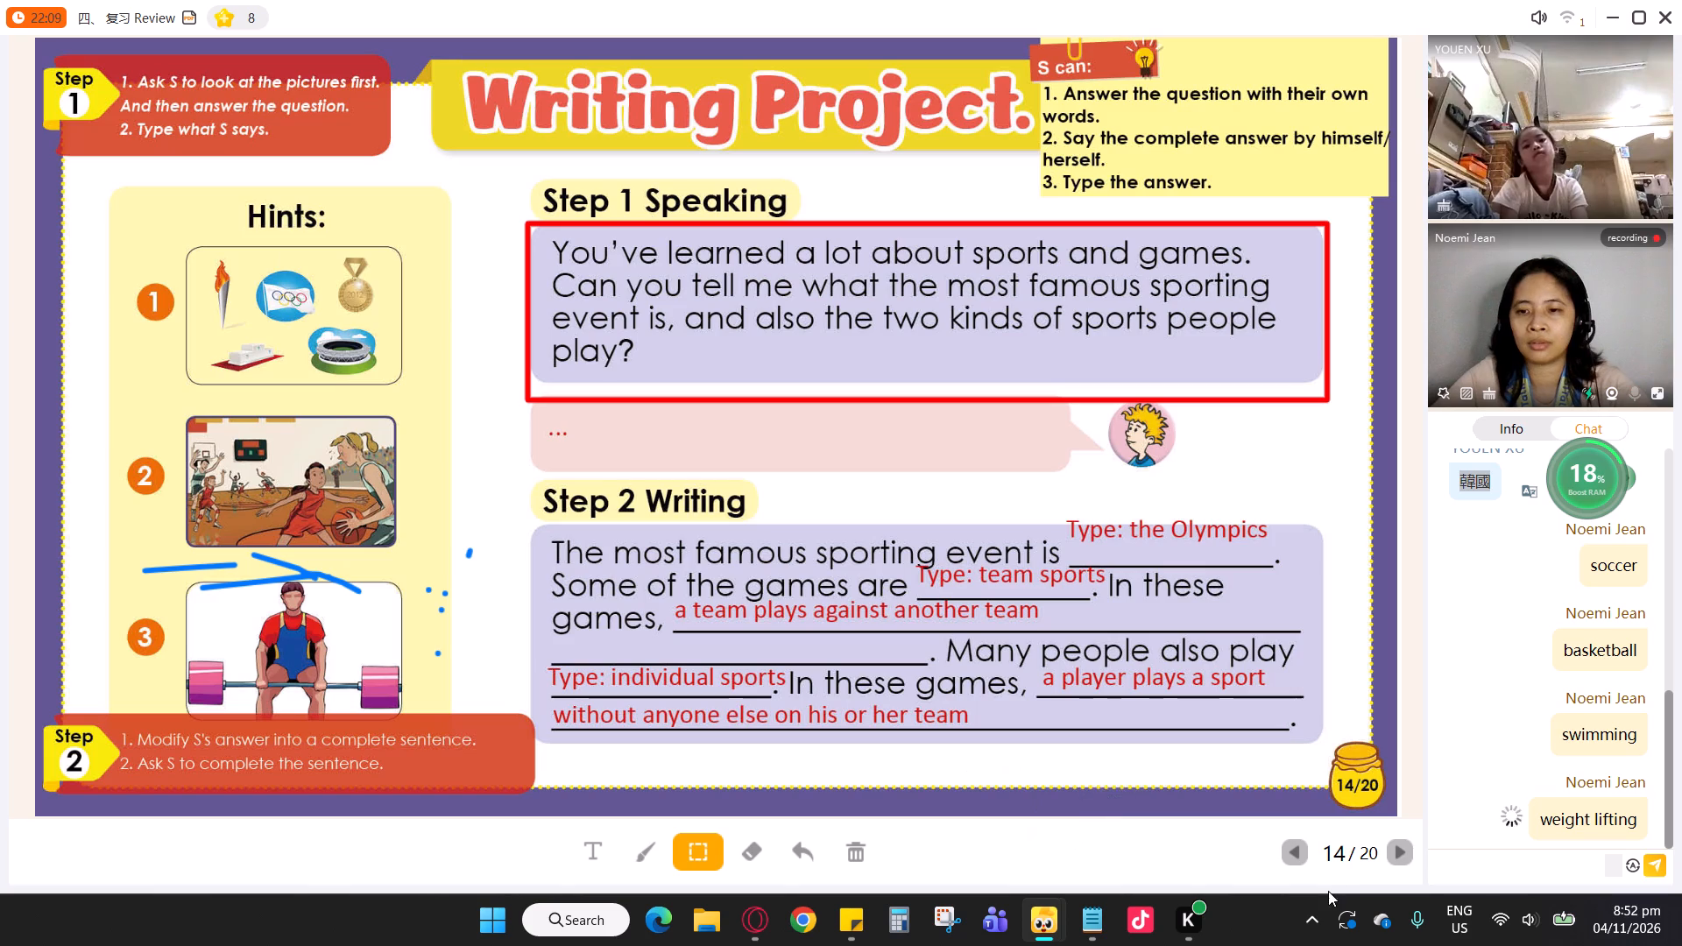
Skip ahead to slide 16, Look and say.
click(1397, 852)
click(1397, 852)
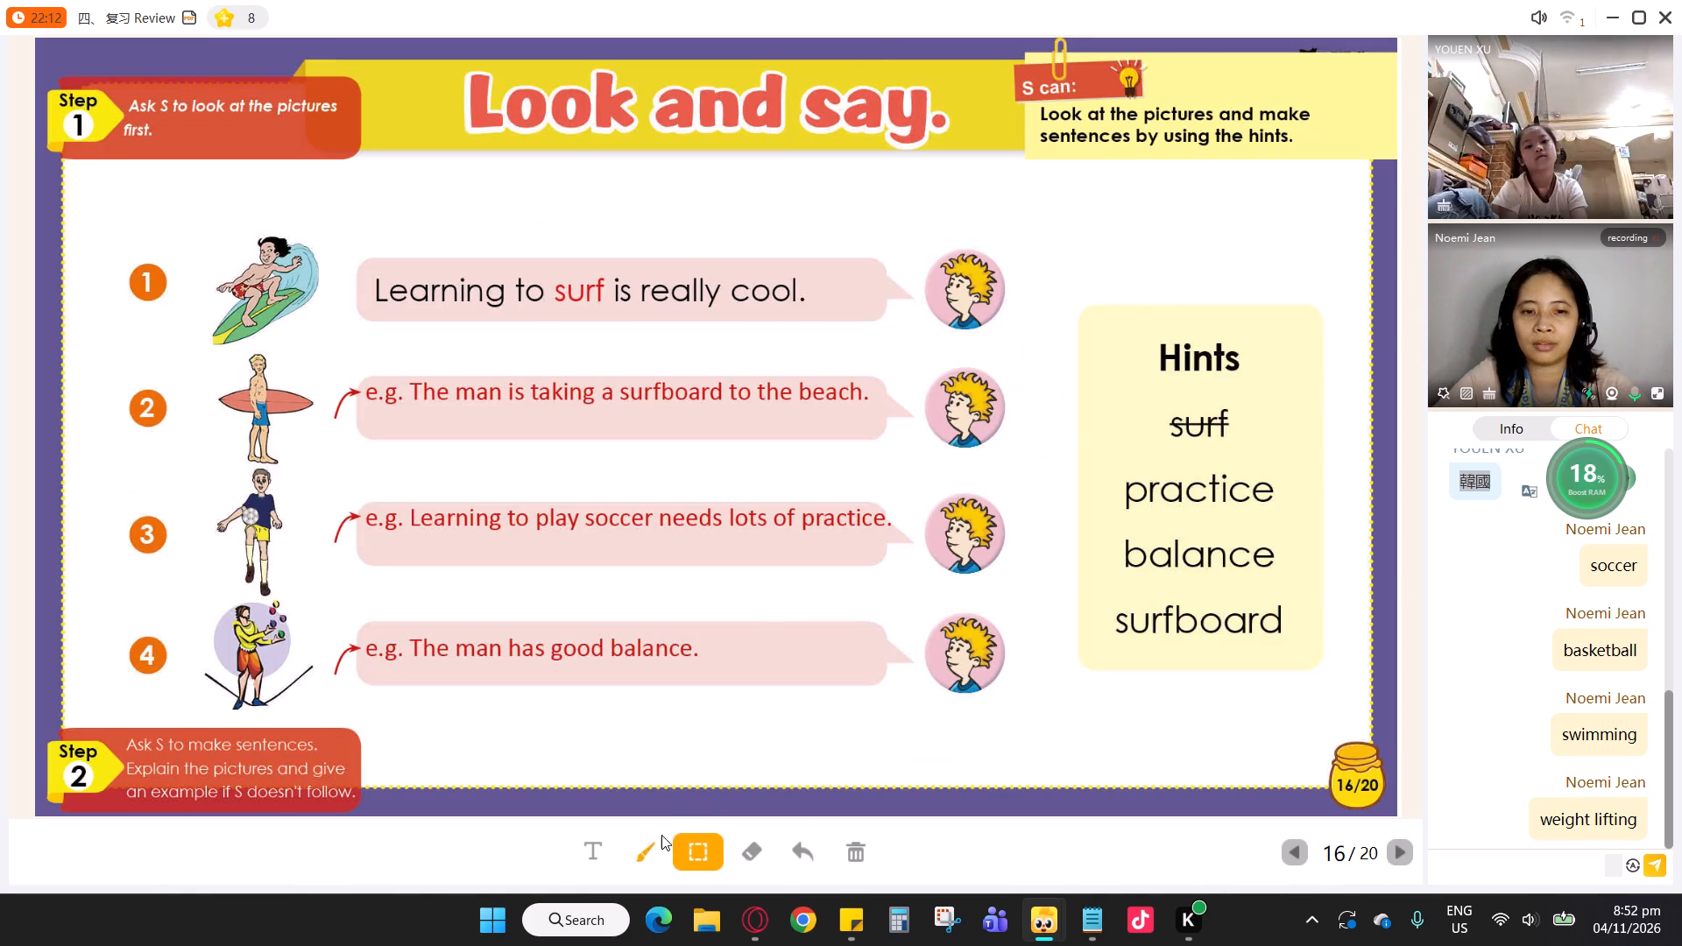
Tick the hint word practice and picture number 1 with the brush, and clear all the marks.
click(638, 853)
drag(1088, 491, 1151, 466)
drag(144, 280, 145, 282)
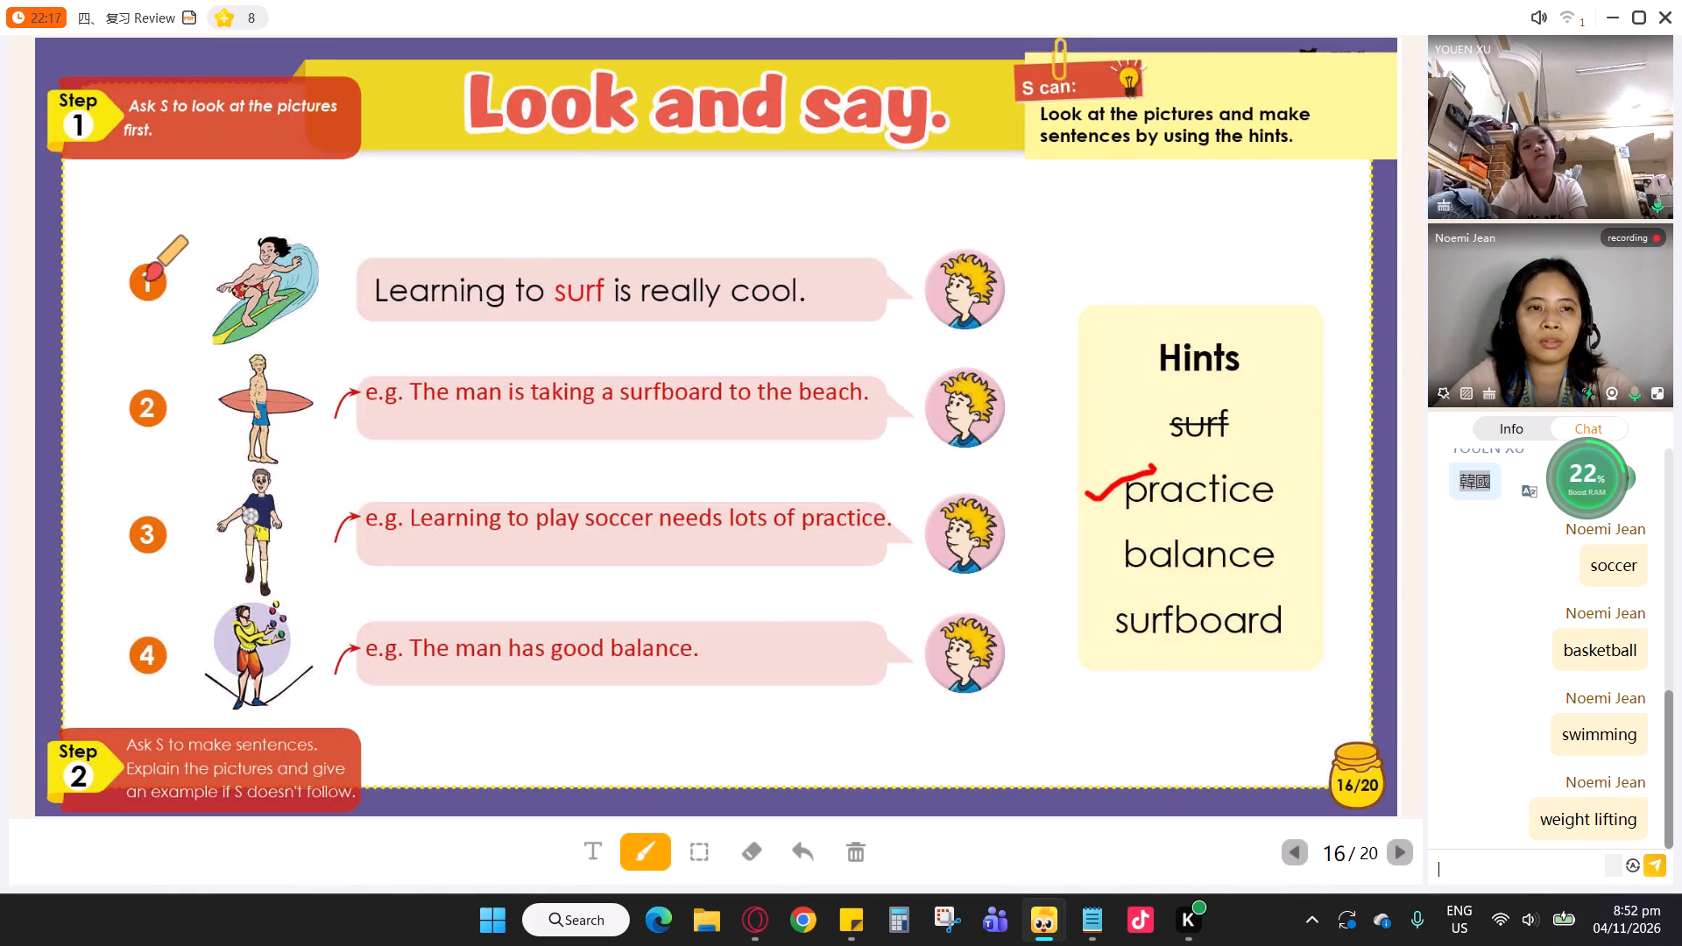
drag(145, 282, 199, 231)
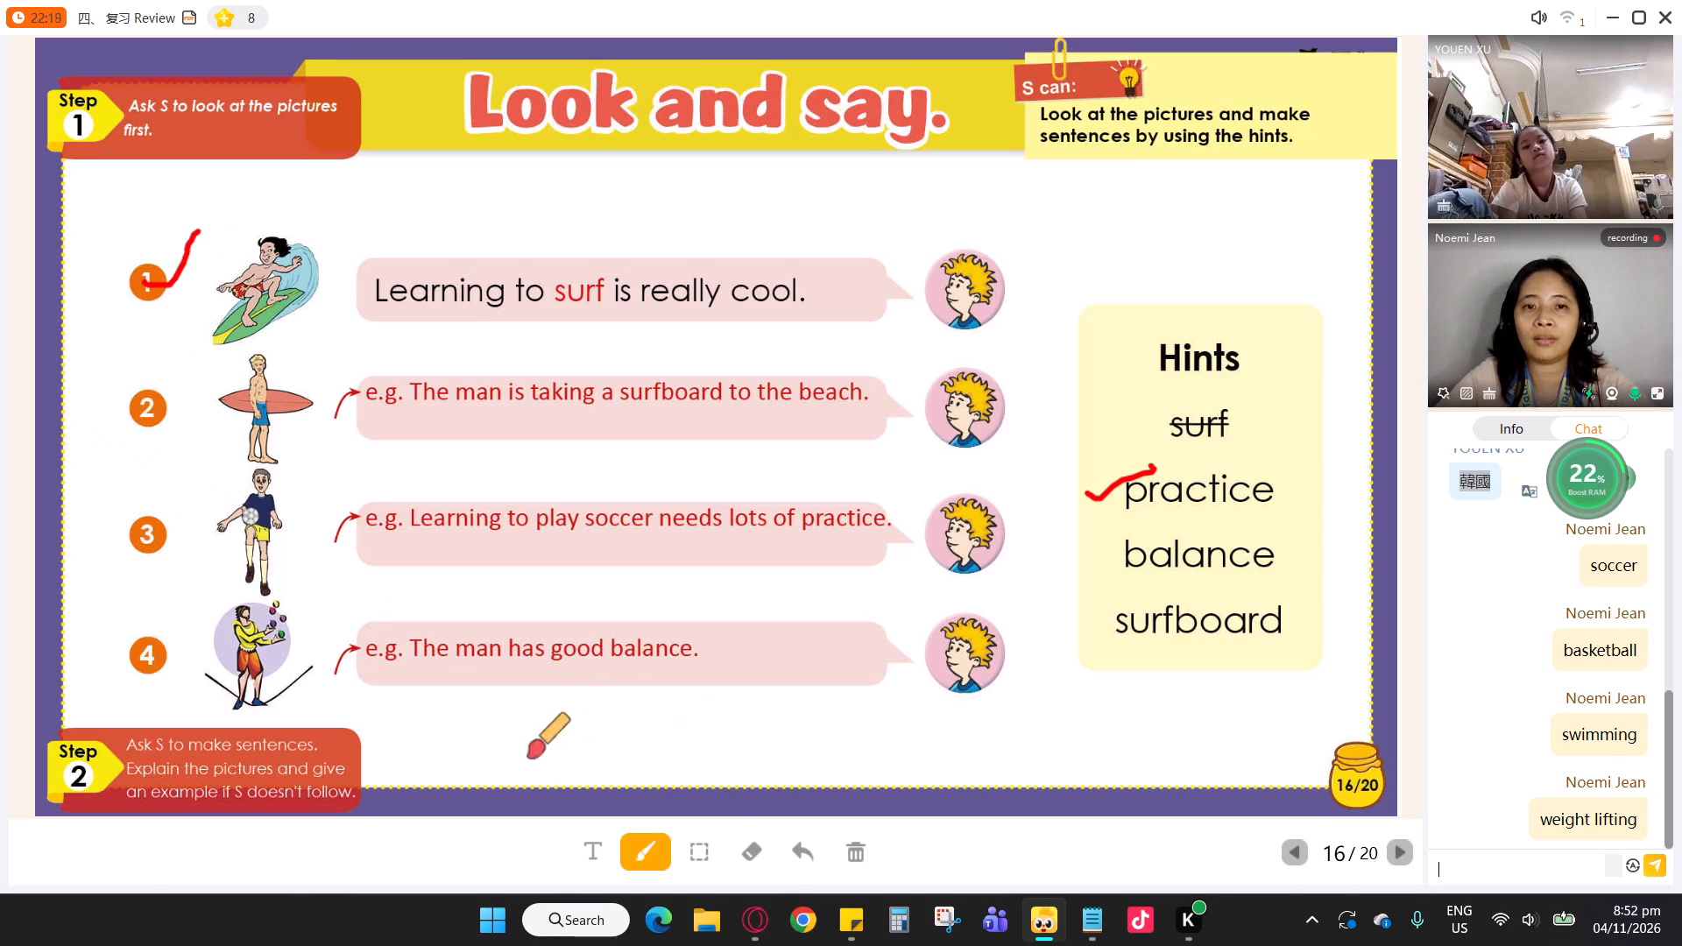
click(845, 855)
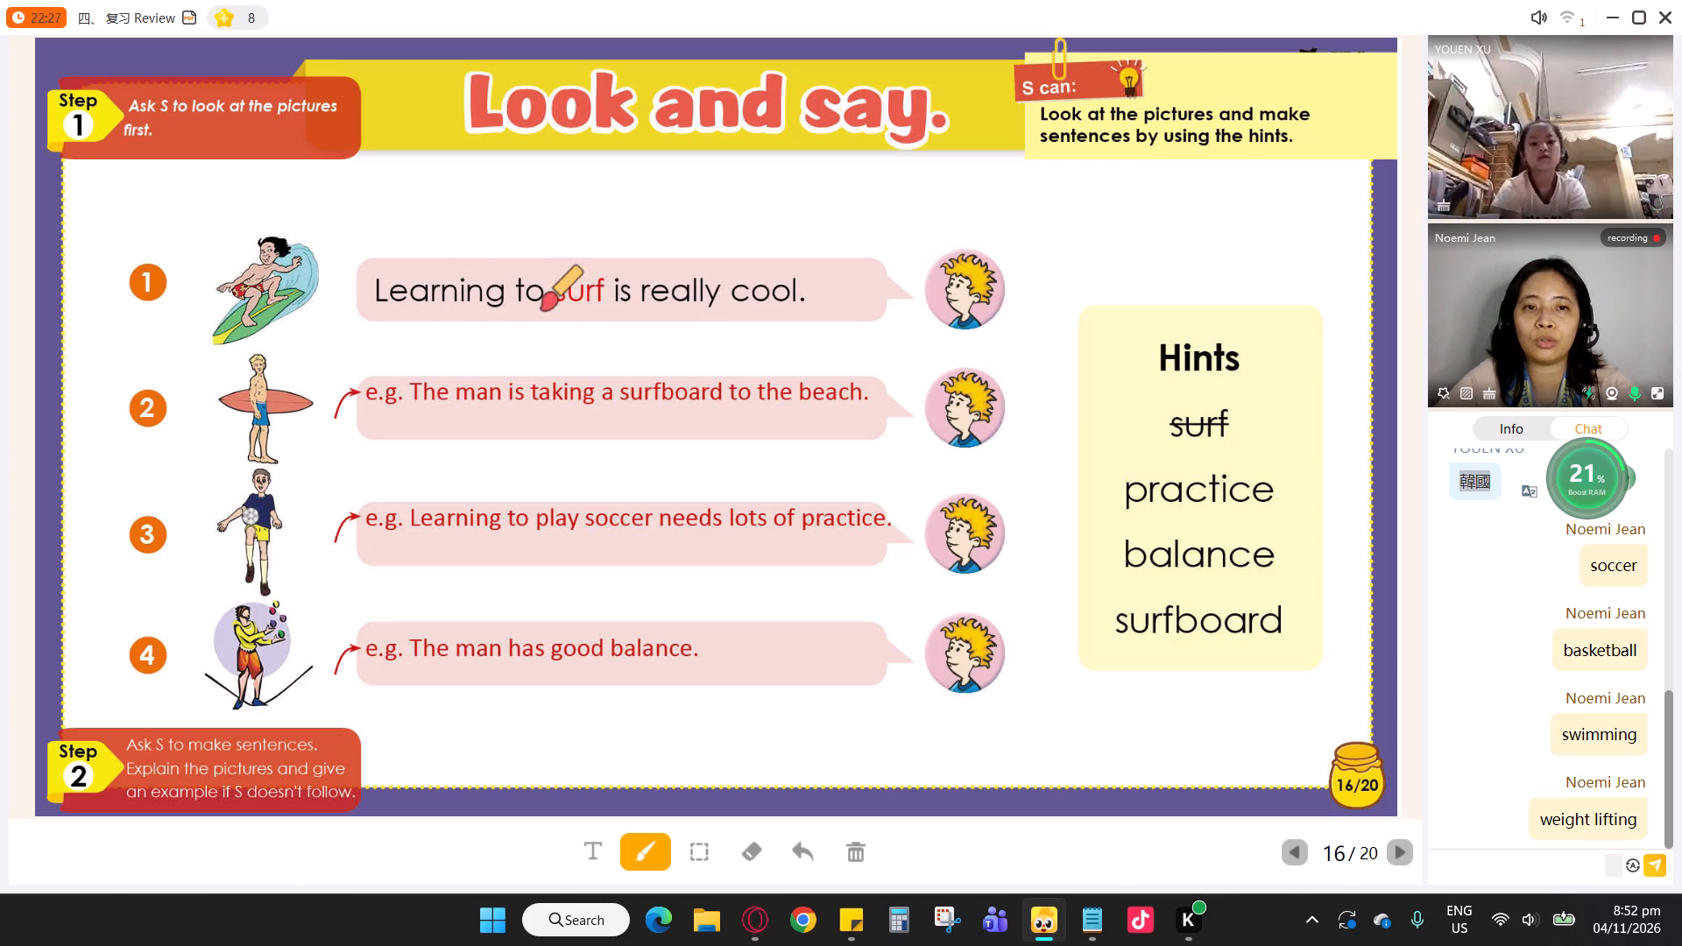
Underline the words surf, really and cool in sentence 1 with the brush.
drag(549, 314, 605, 314)
drag(655, 322, 731, 324)
drag(753, 321, 774, 324)
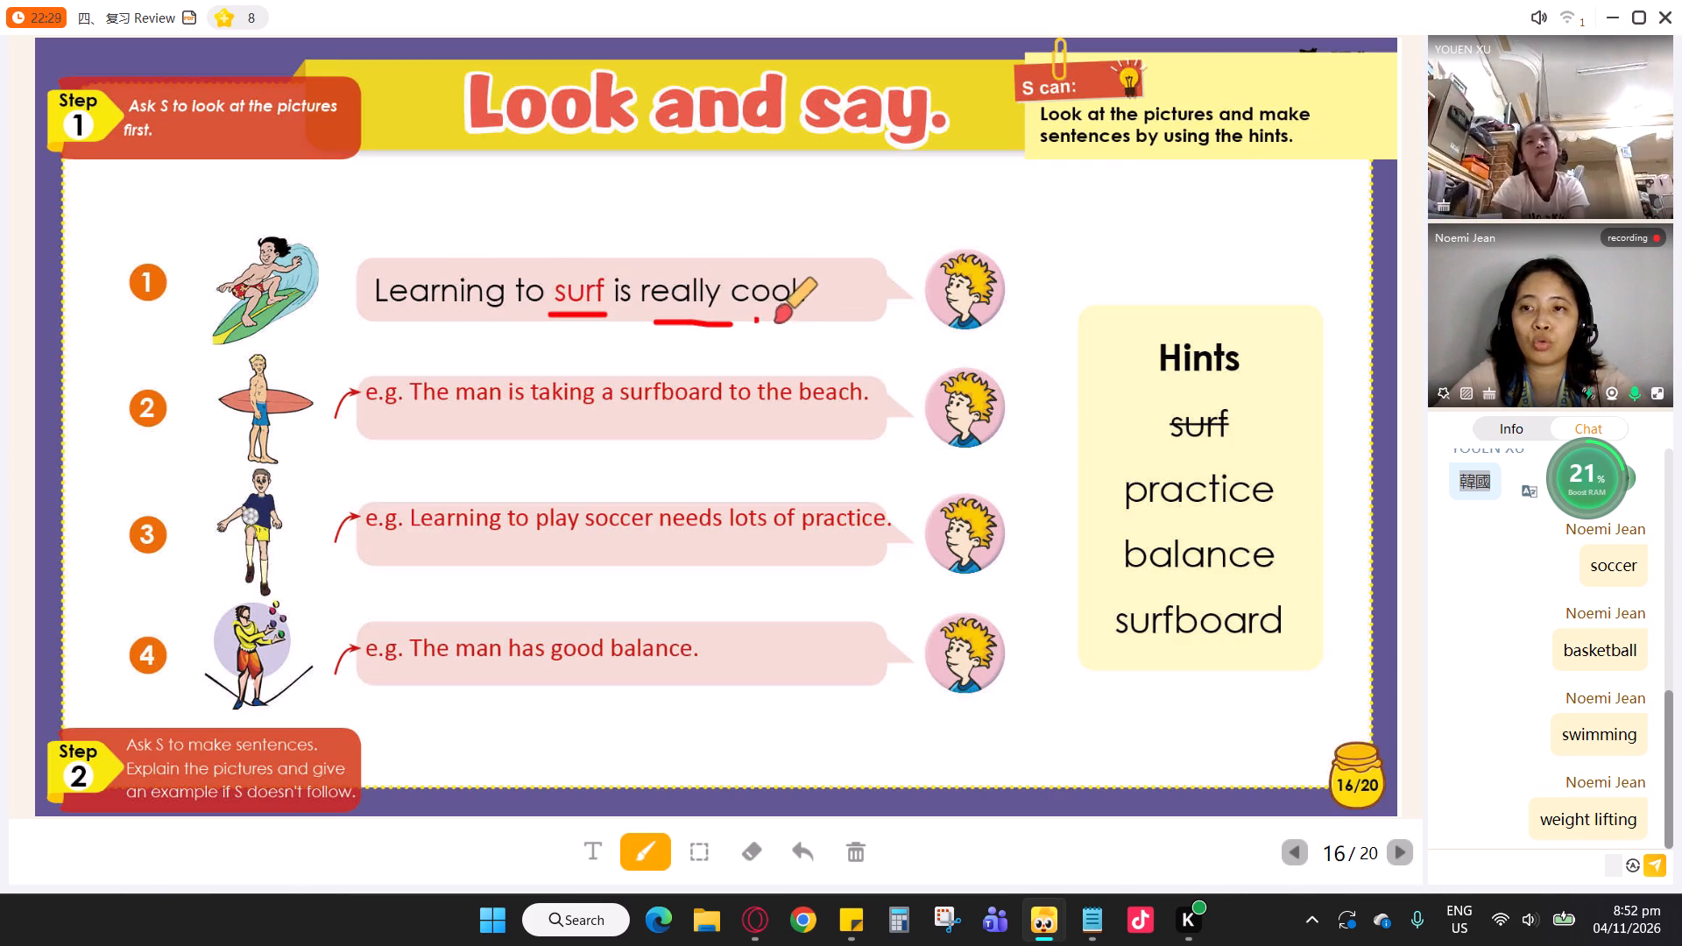
drag(774, 324, 784, 325)
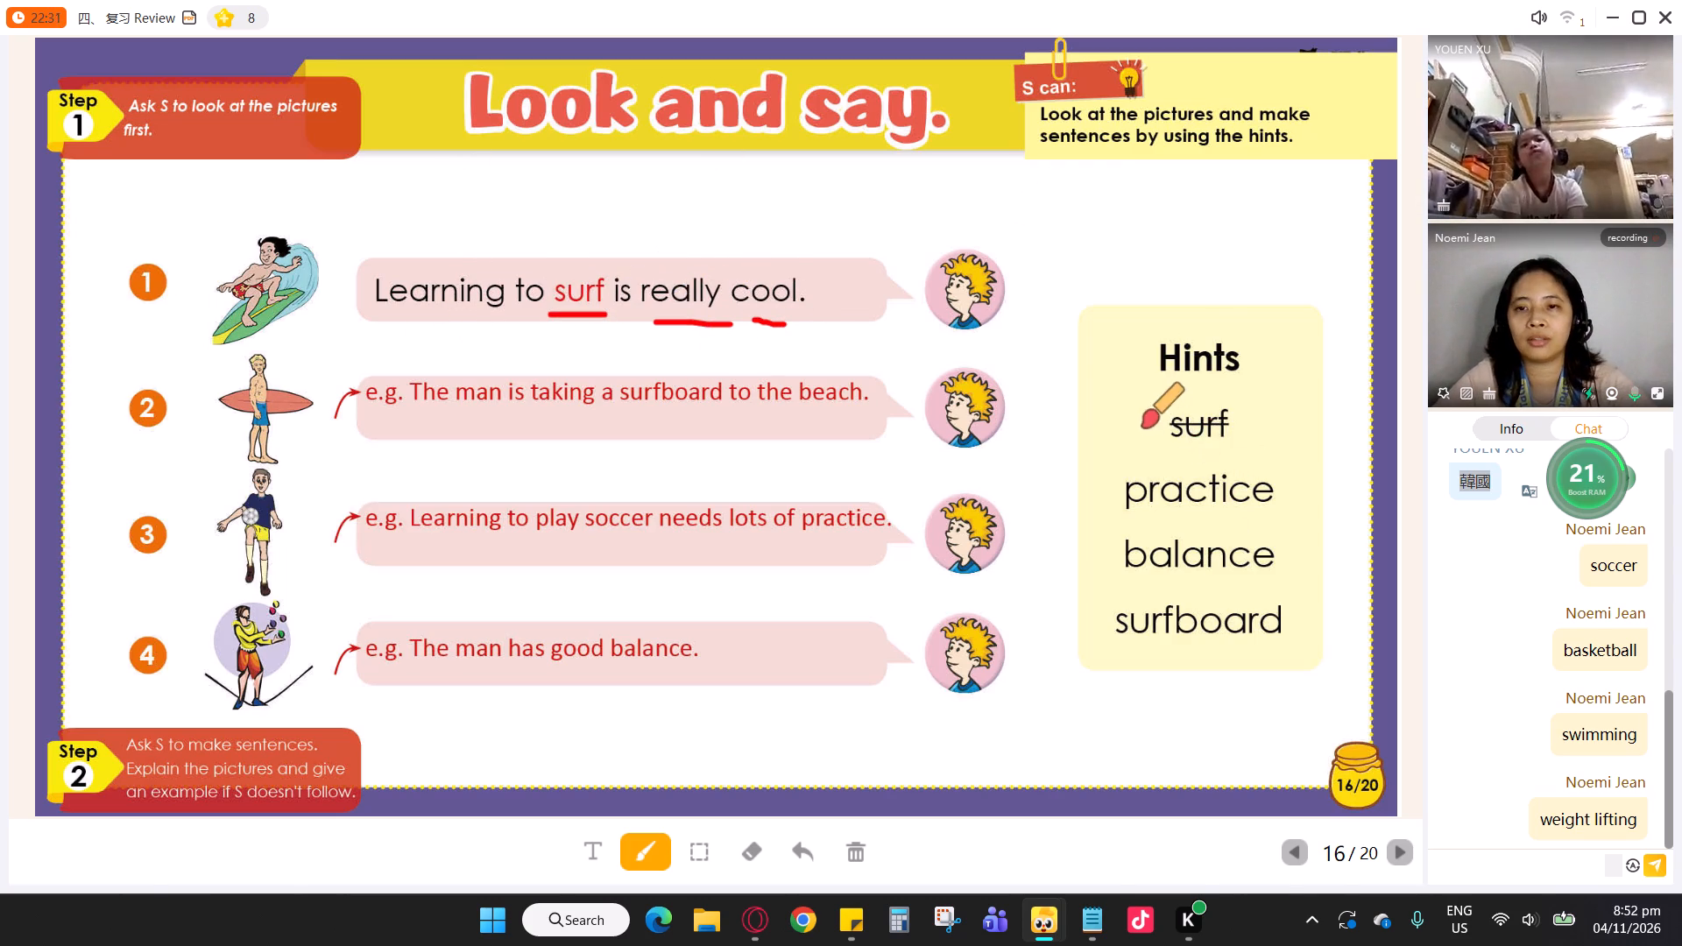
In the Hints box, draw a line across surf, tick and underline practice, and underline balance.
drag(1142, 428, 1248, 430)
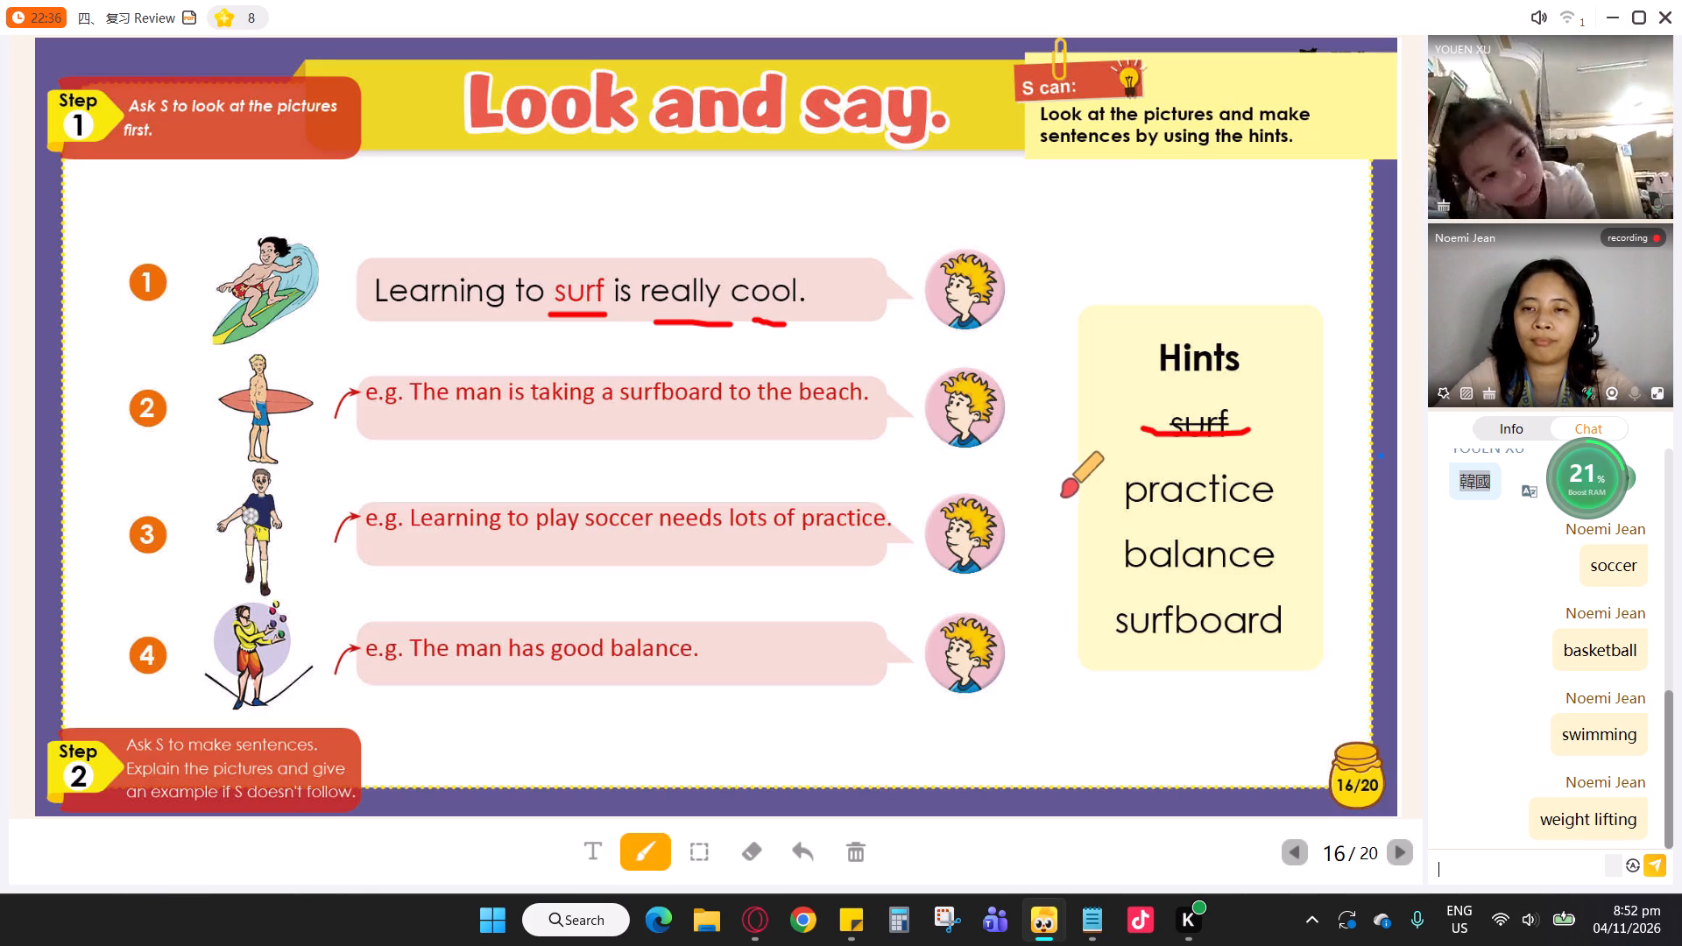
drag(1057, 499, 1154, 434)
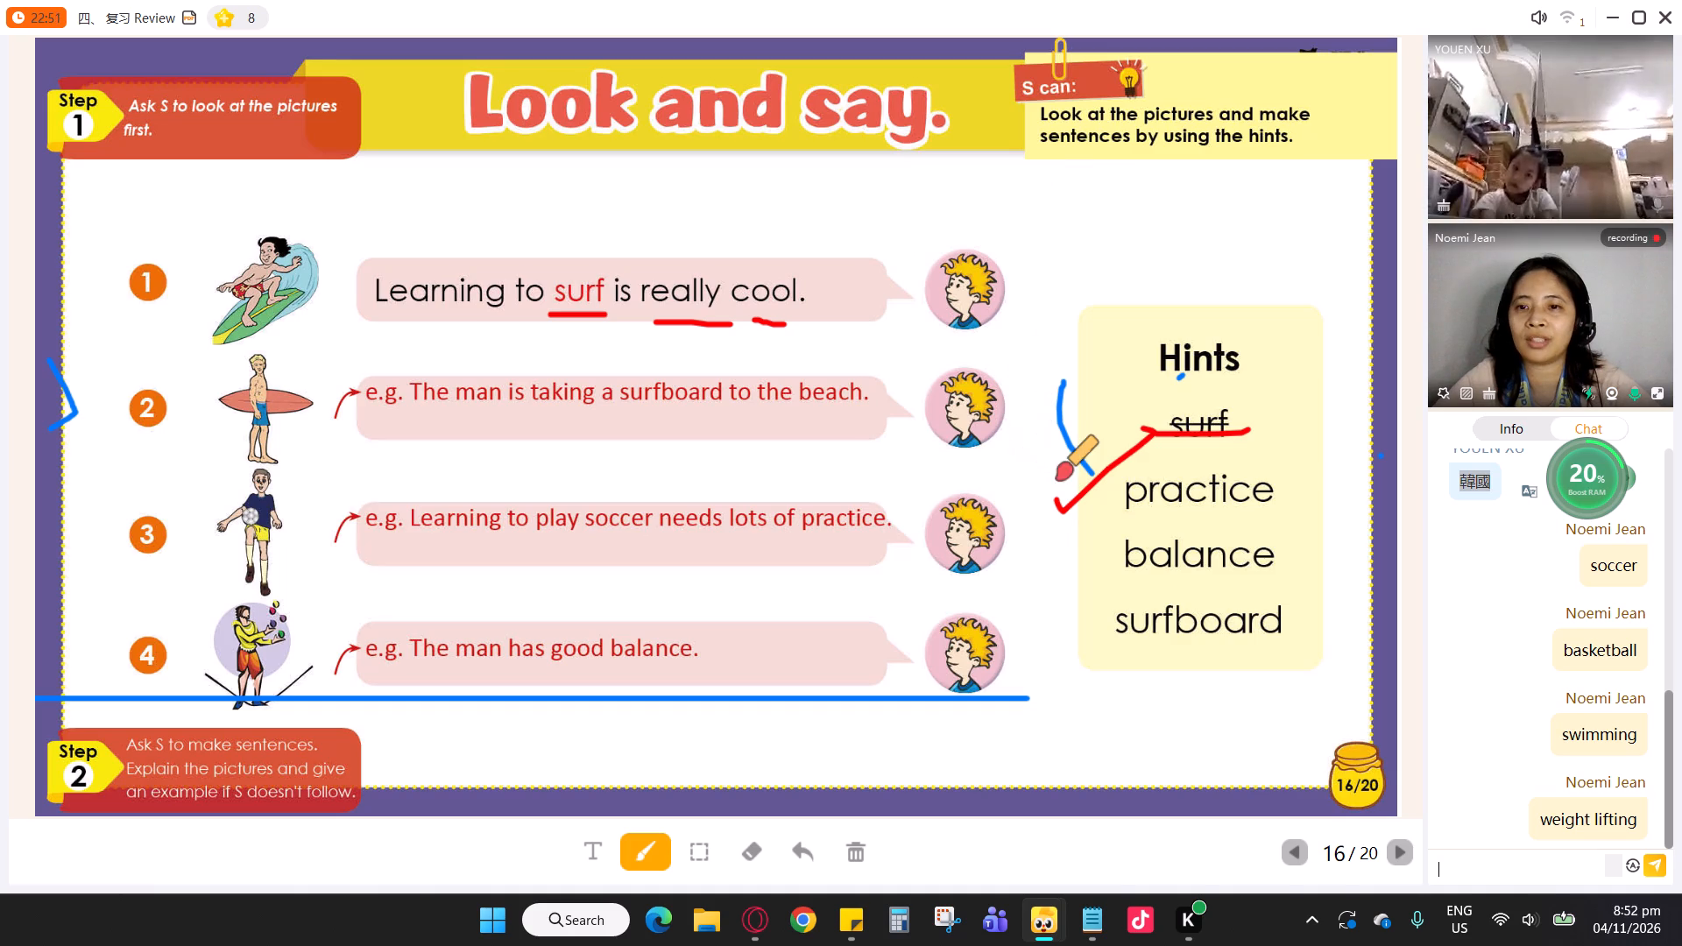
drag(1124, 517, 1301, 509)
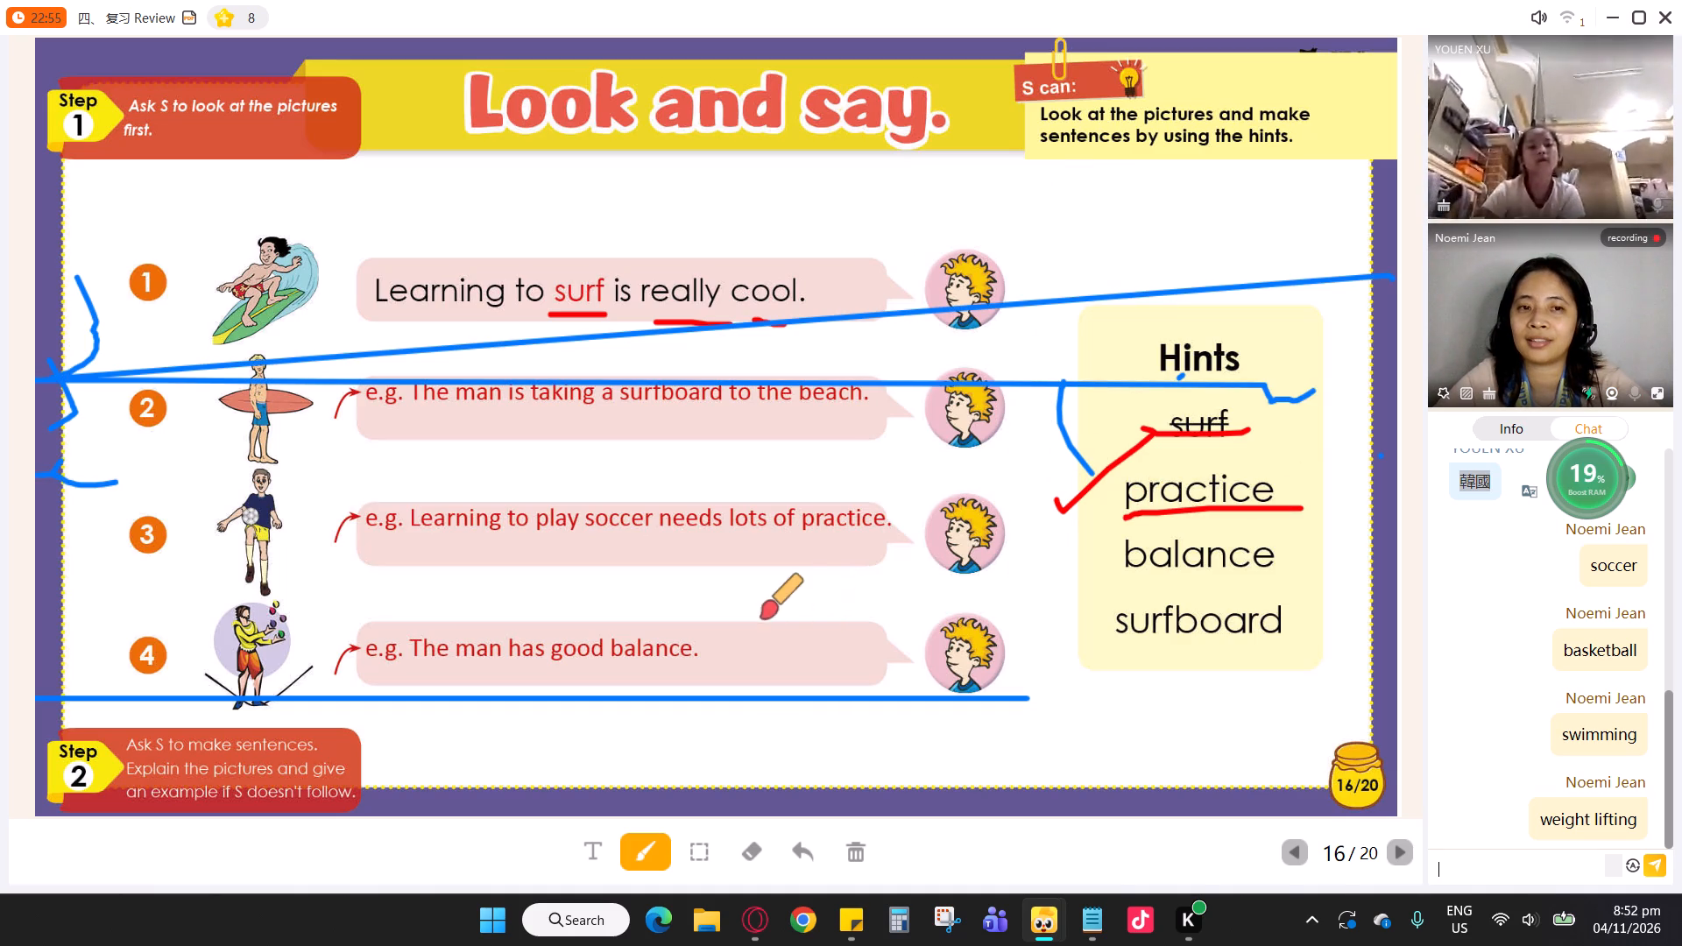
drag(1114, 584, 1279, 579)
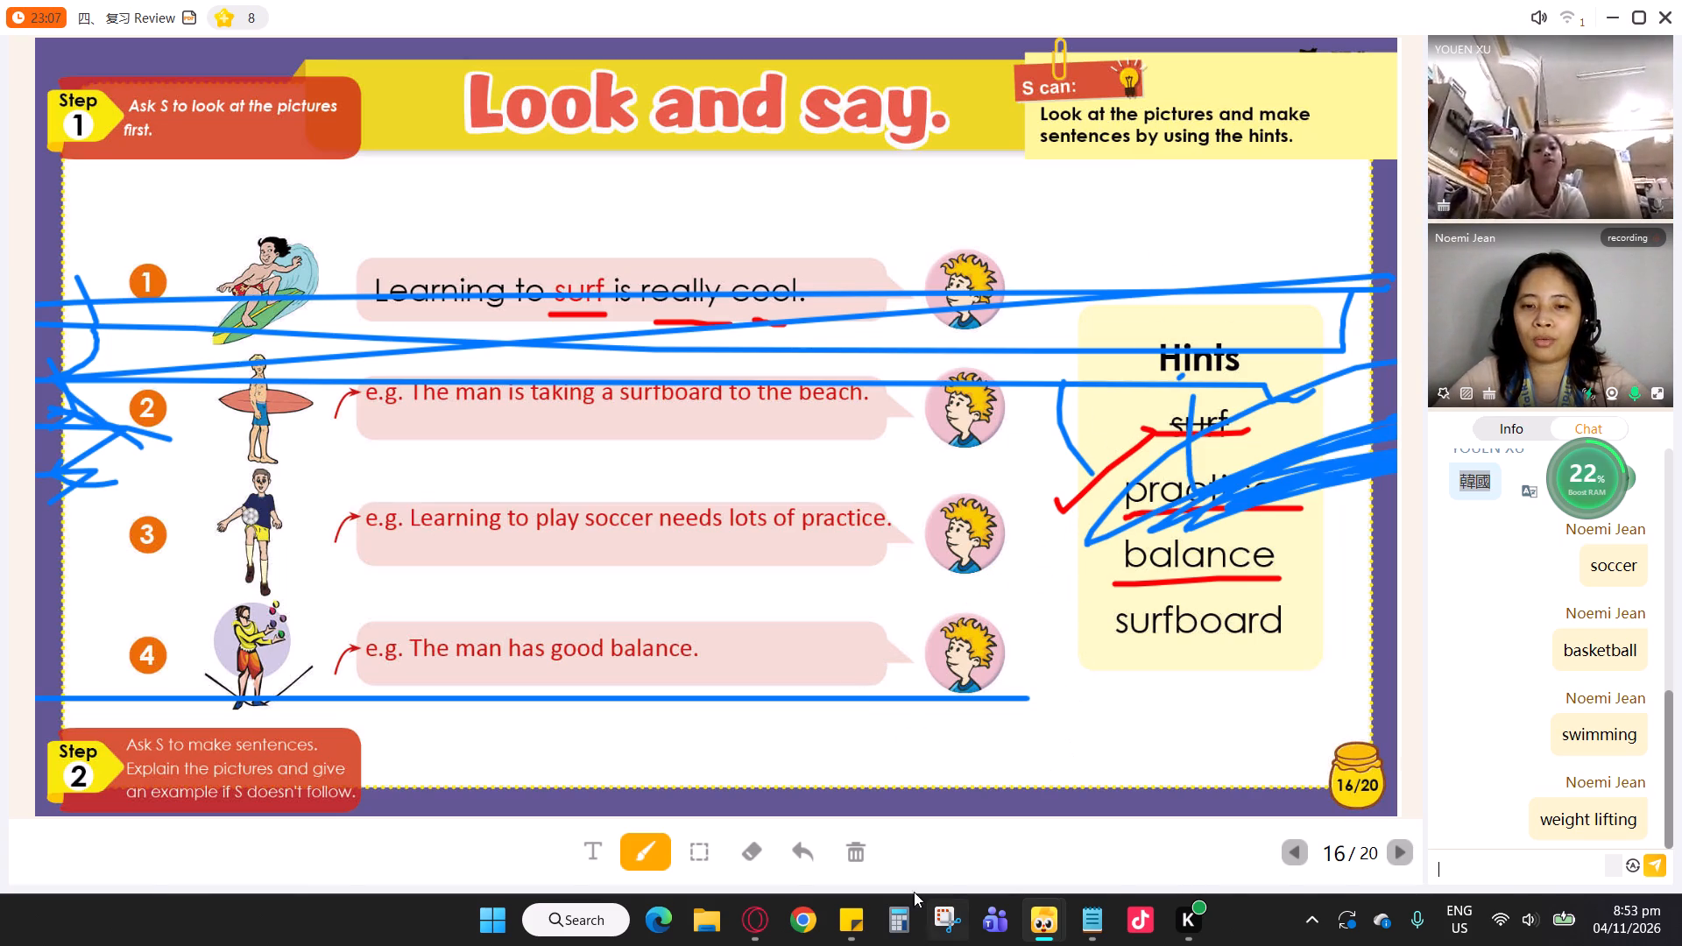
Clear all the marks from the slide and underline the hint words balance and surfboard.
click(852, 854)
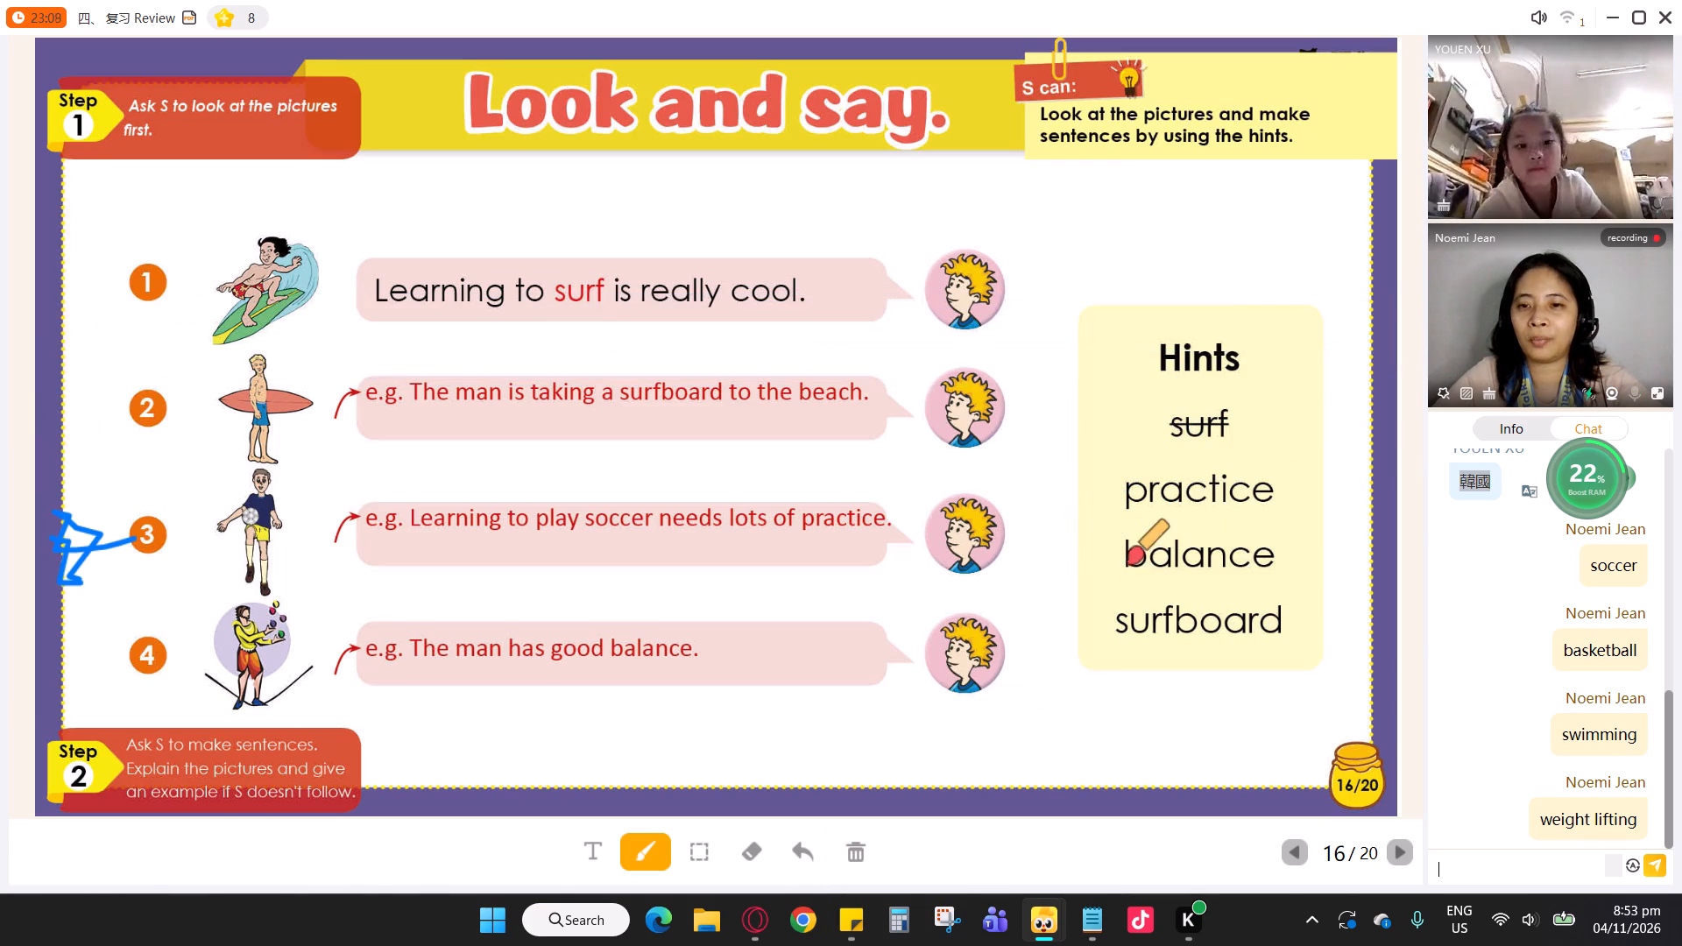
drag(1118, 583, 1288, 592)
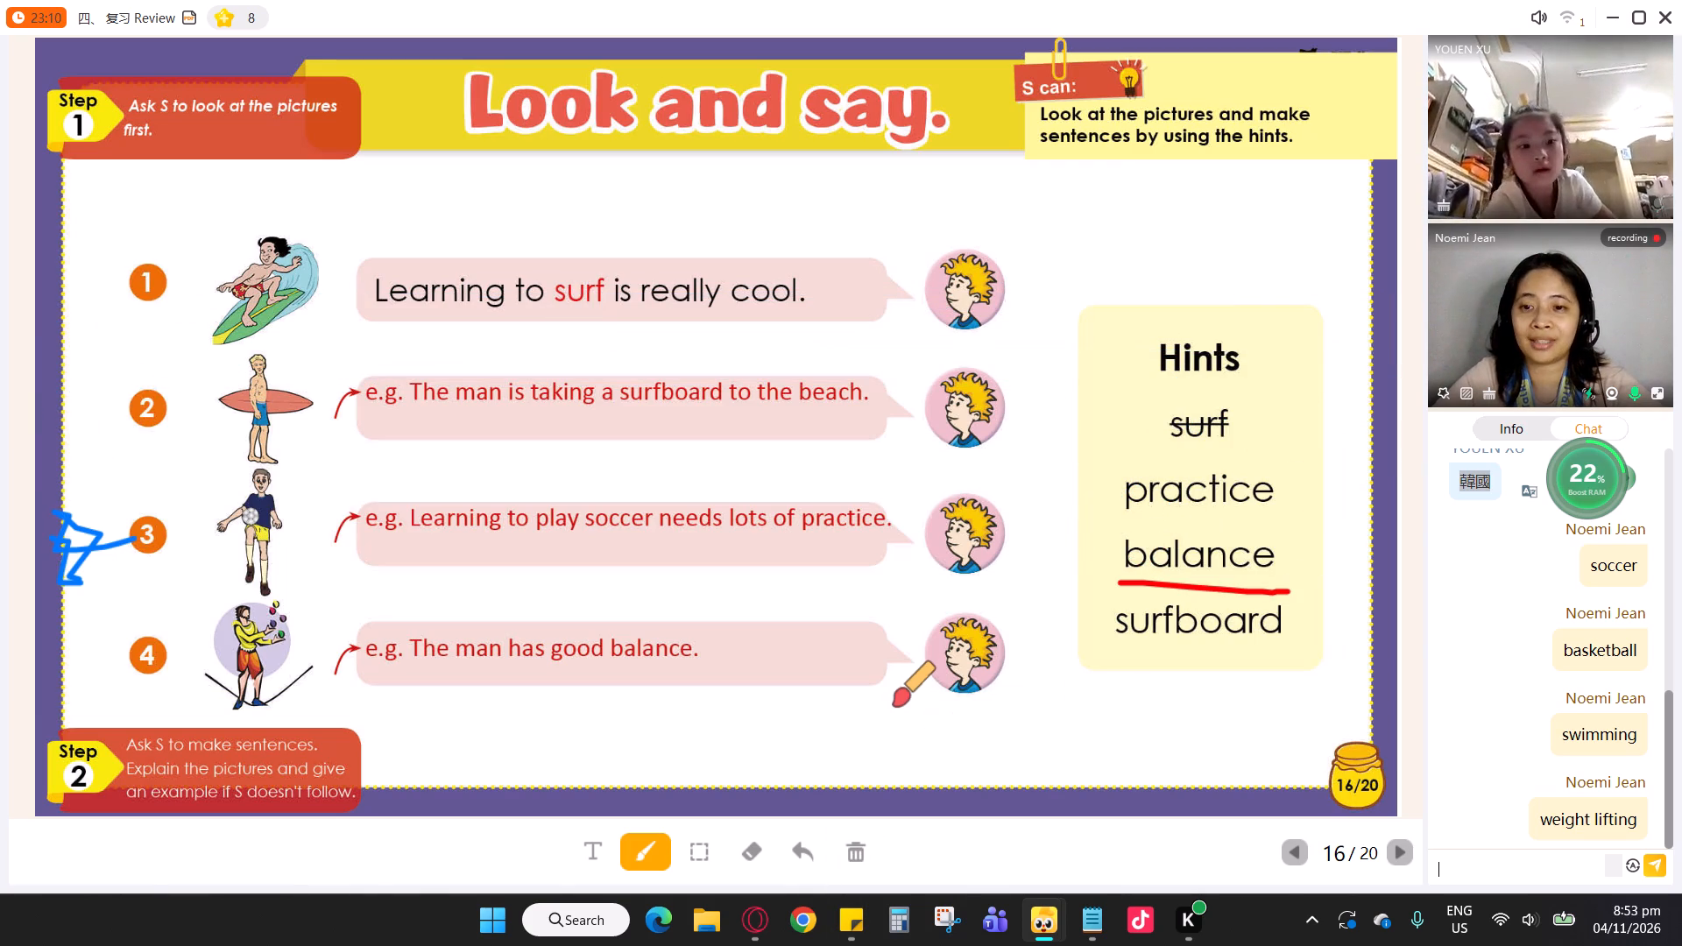
drag(1122, 648, 1254, 653)
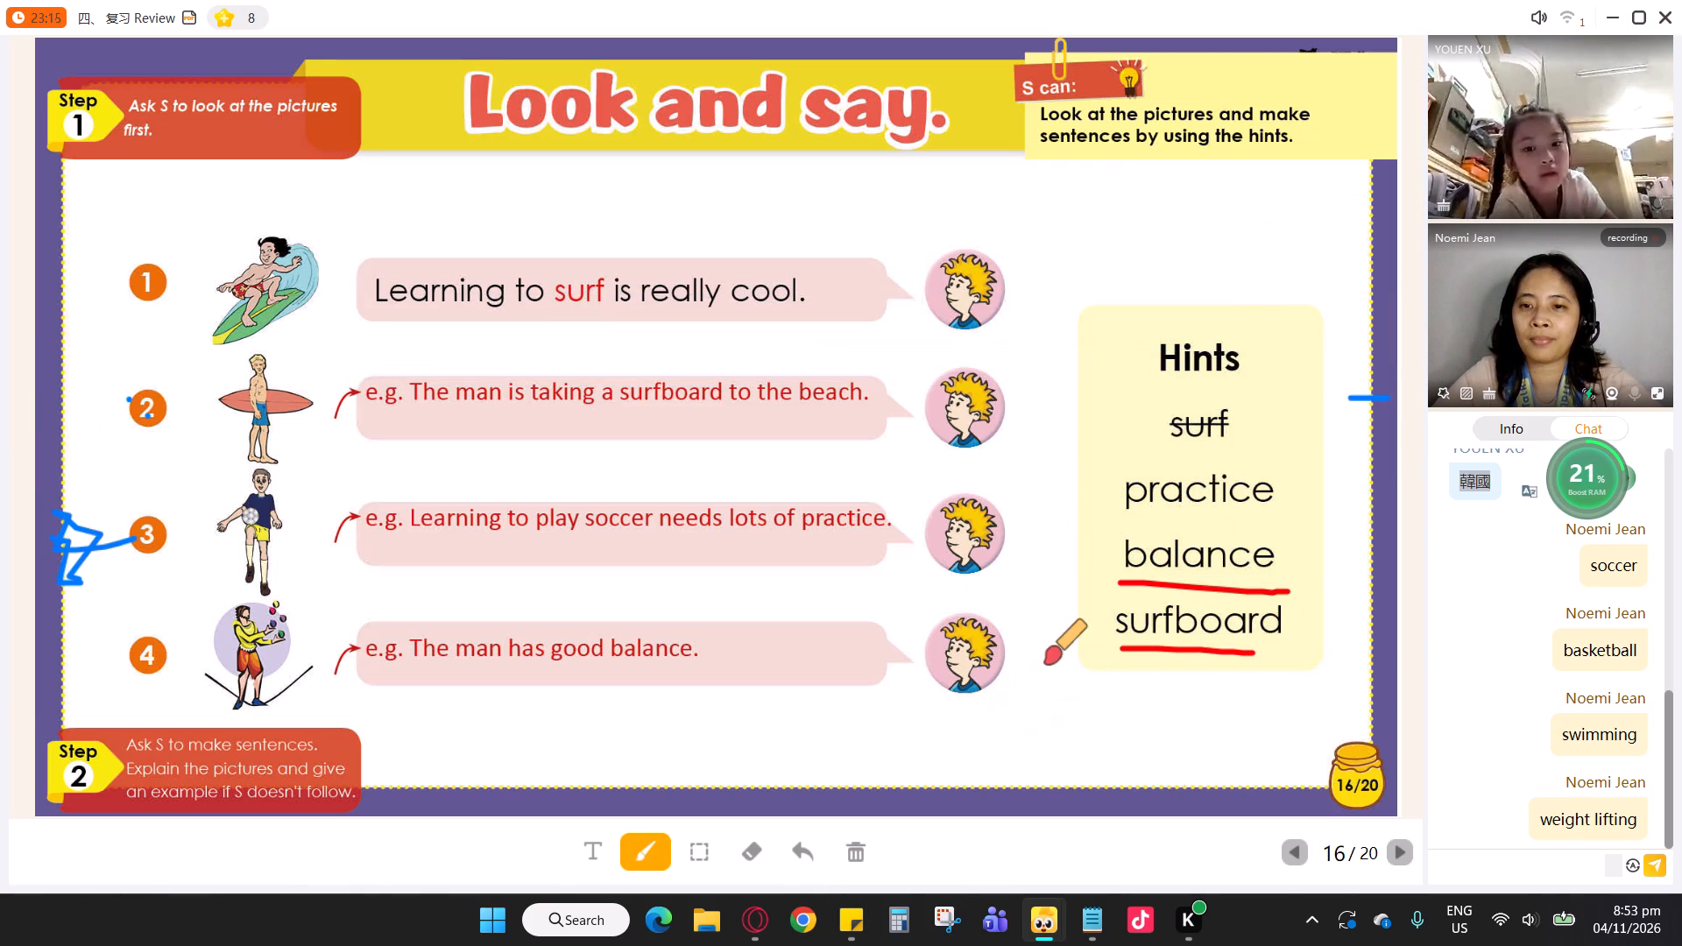
Tick the hint word surfboard with the brush and clear all the marks from the slide.
drag(1053, 625, 1206, 526)
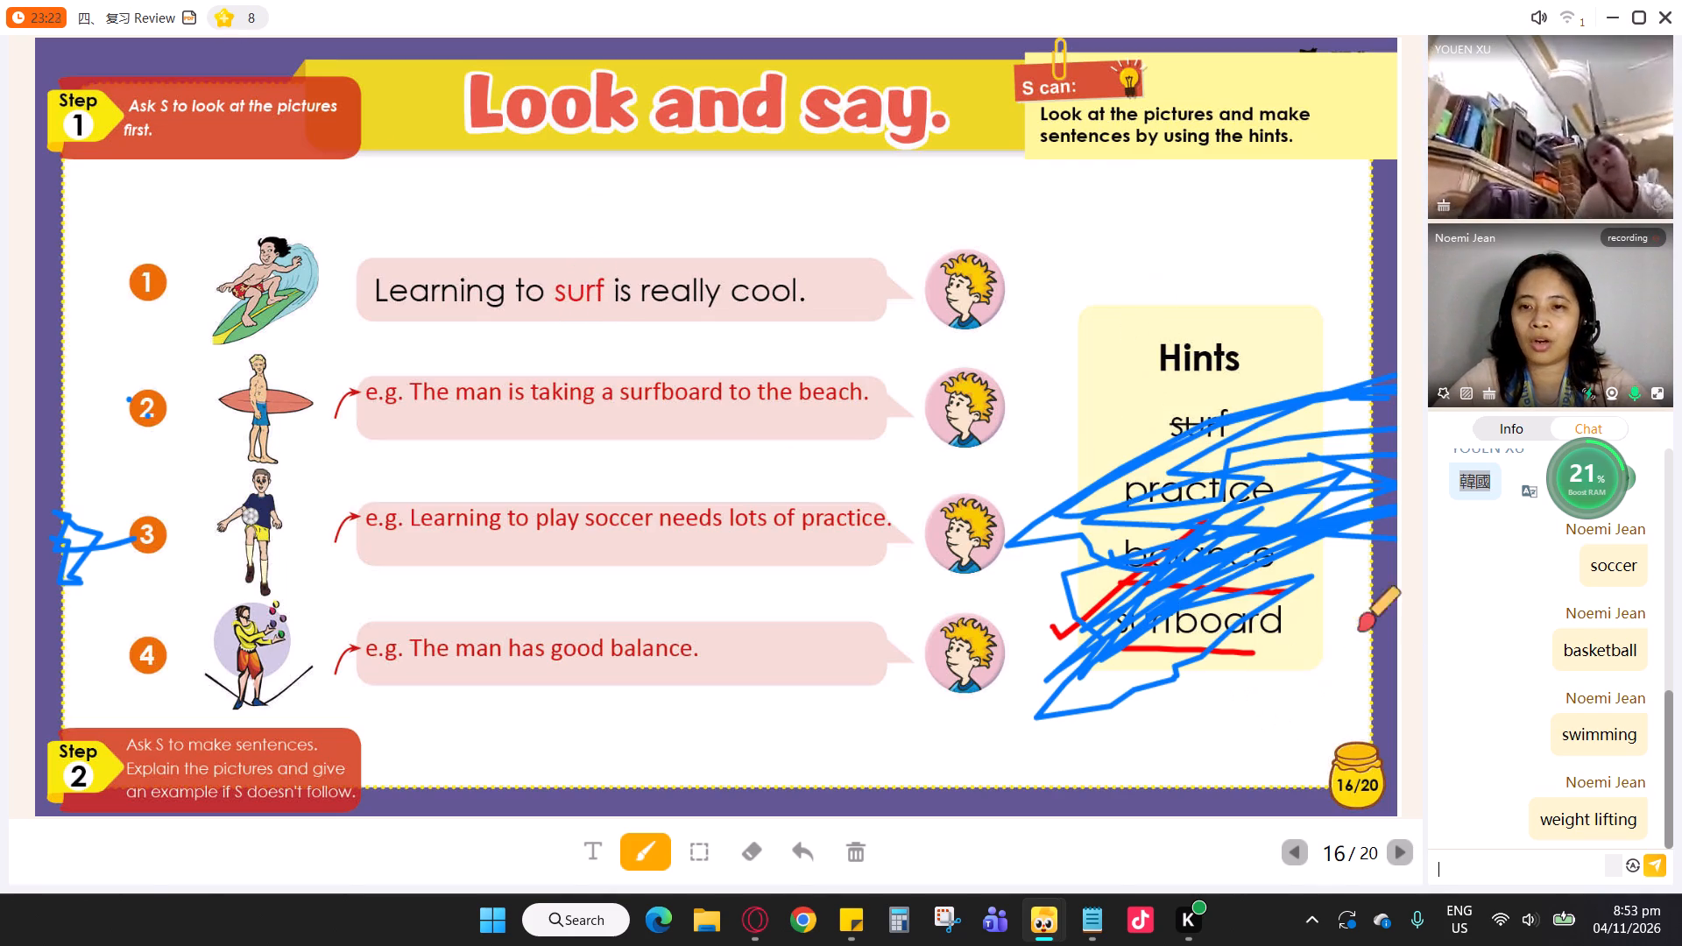
click(854, 852)
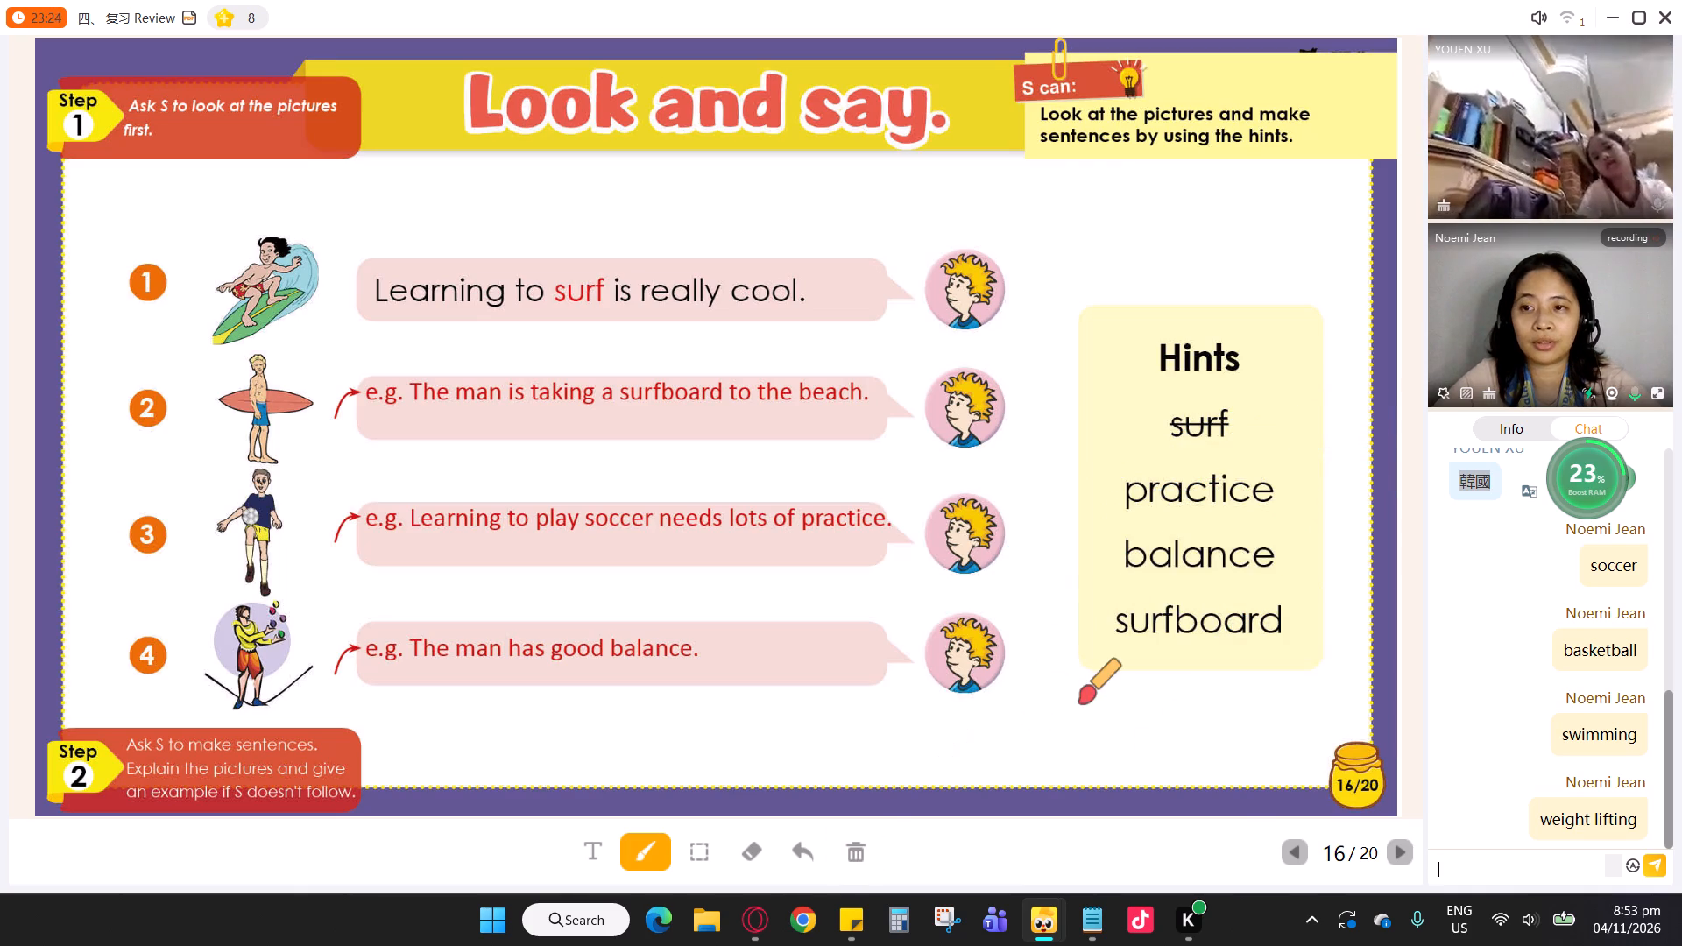
Advance to slide 17, Match and act, tick answer A with the brush, and clear all the marks.
click(1400, 851)
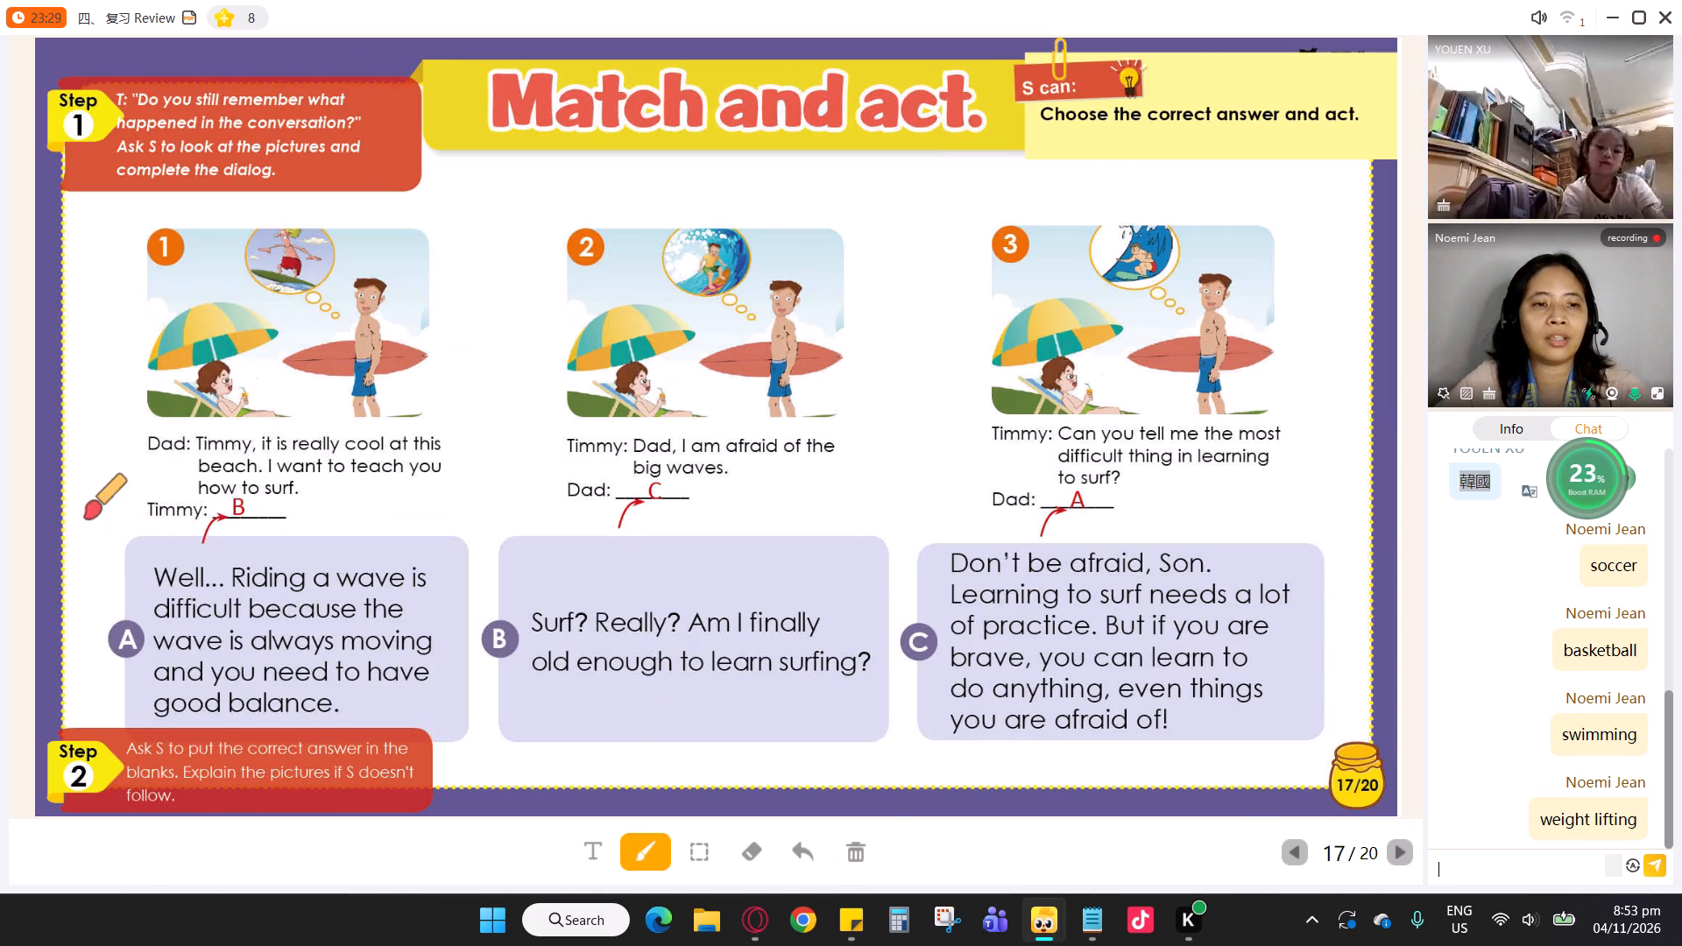
click(853, 855)
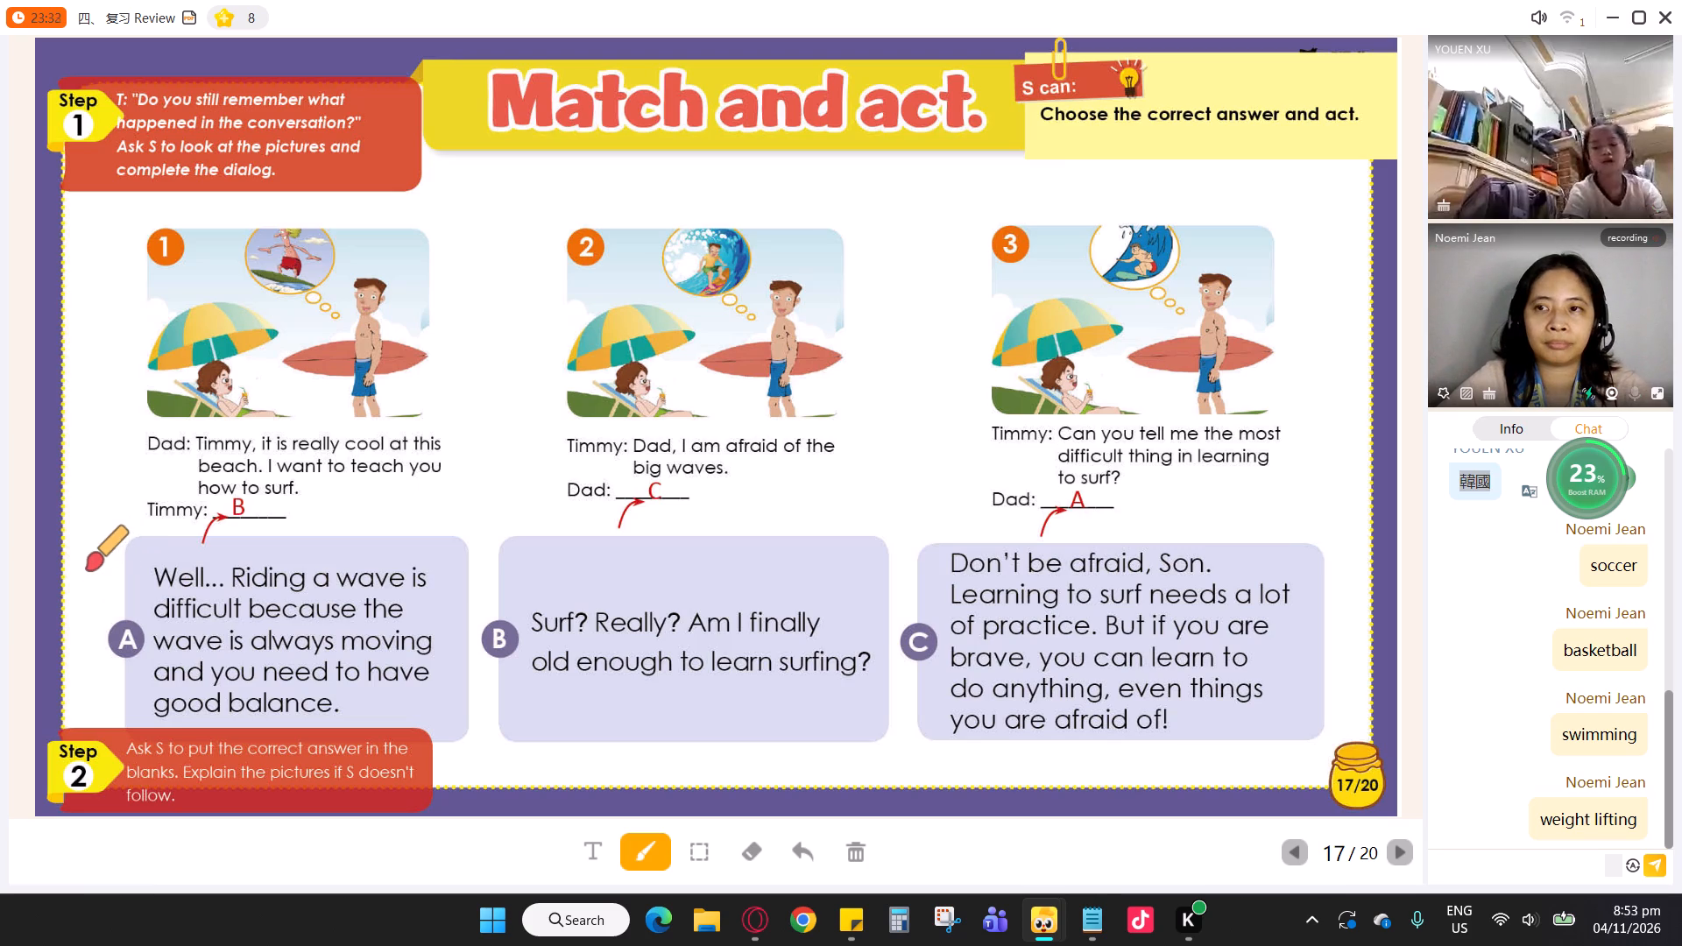
drag(88, 564, 152, 528)
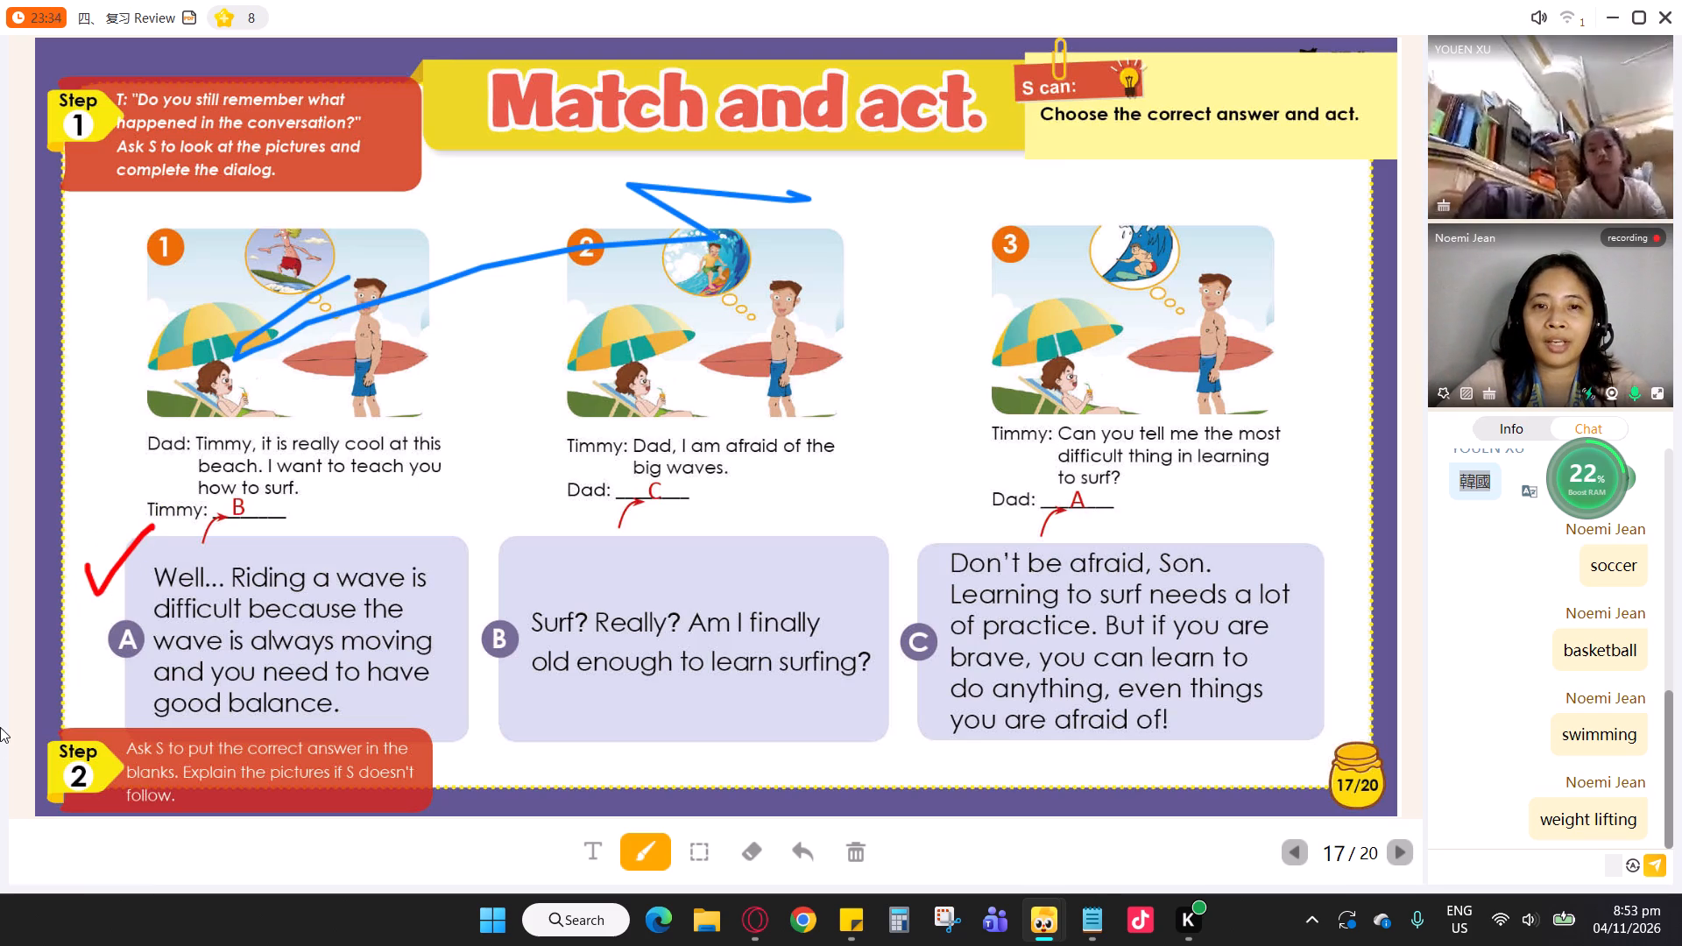
click(857, 853)
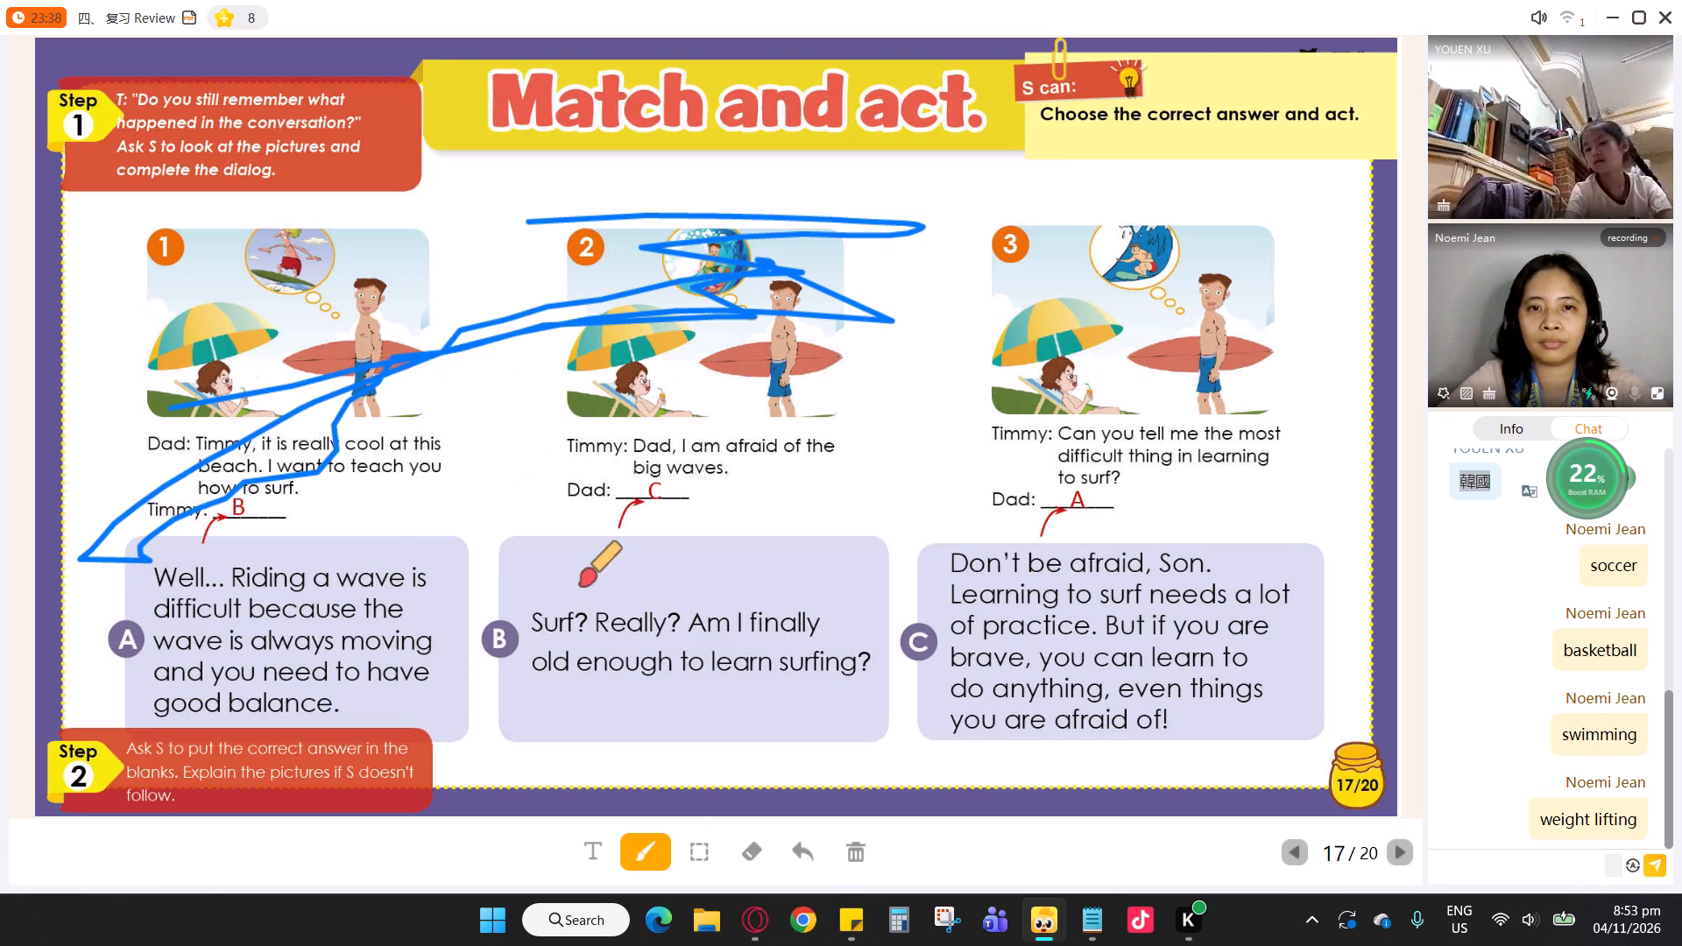
click(854, 852)
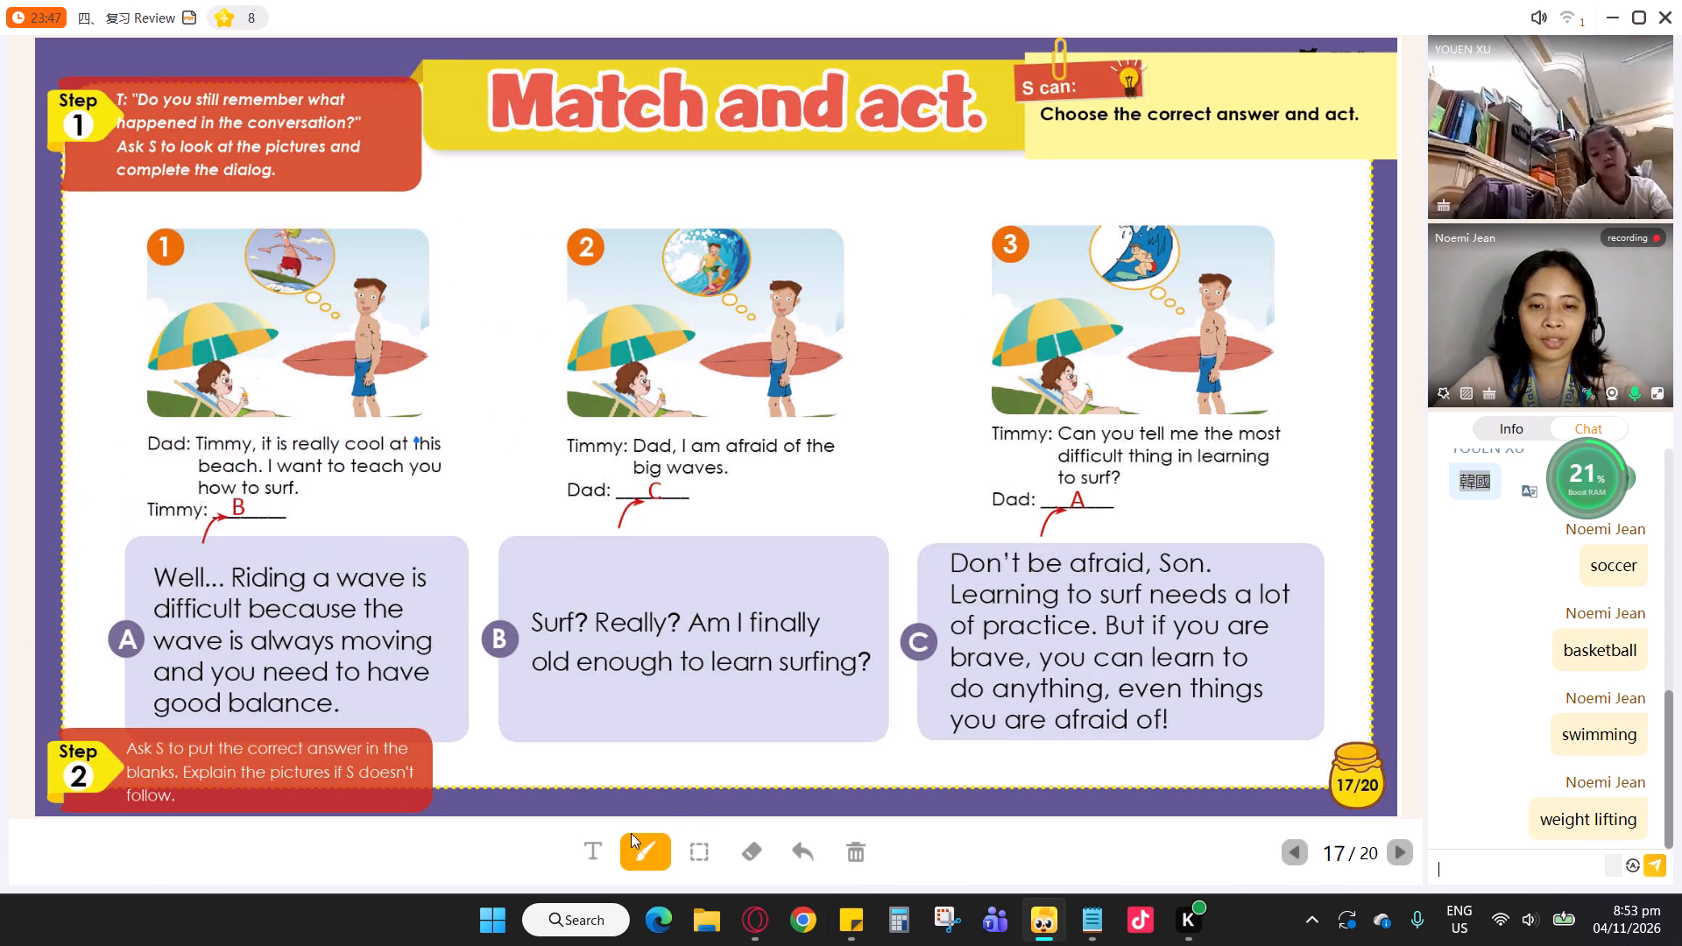
Draw rectangles around answers A, B and C, clearing the marks and reframing answer A twice before framing B and C.
click(702, 844)
drag(128, 536, 307, 691)
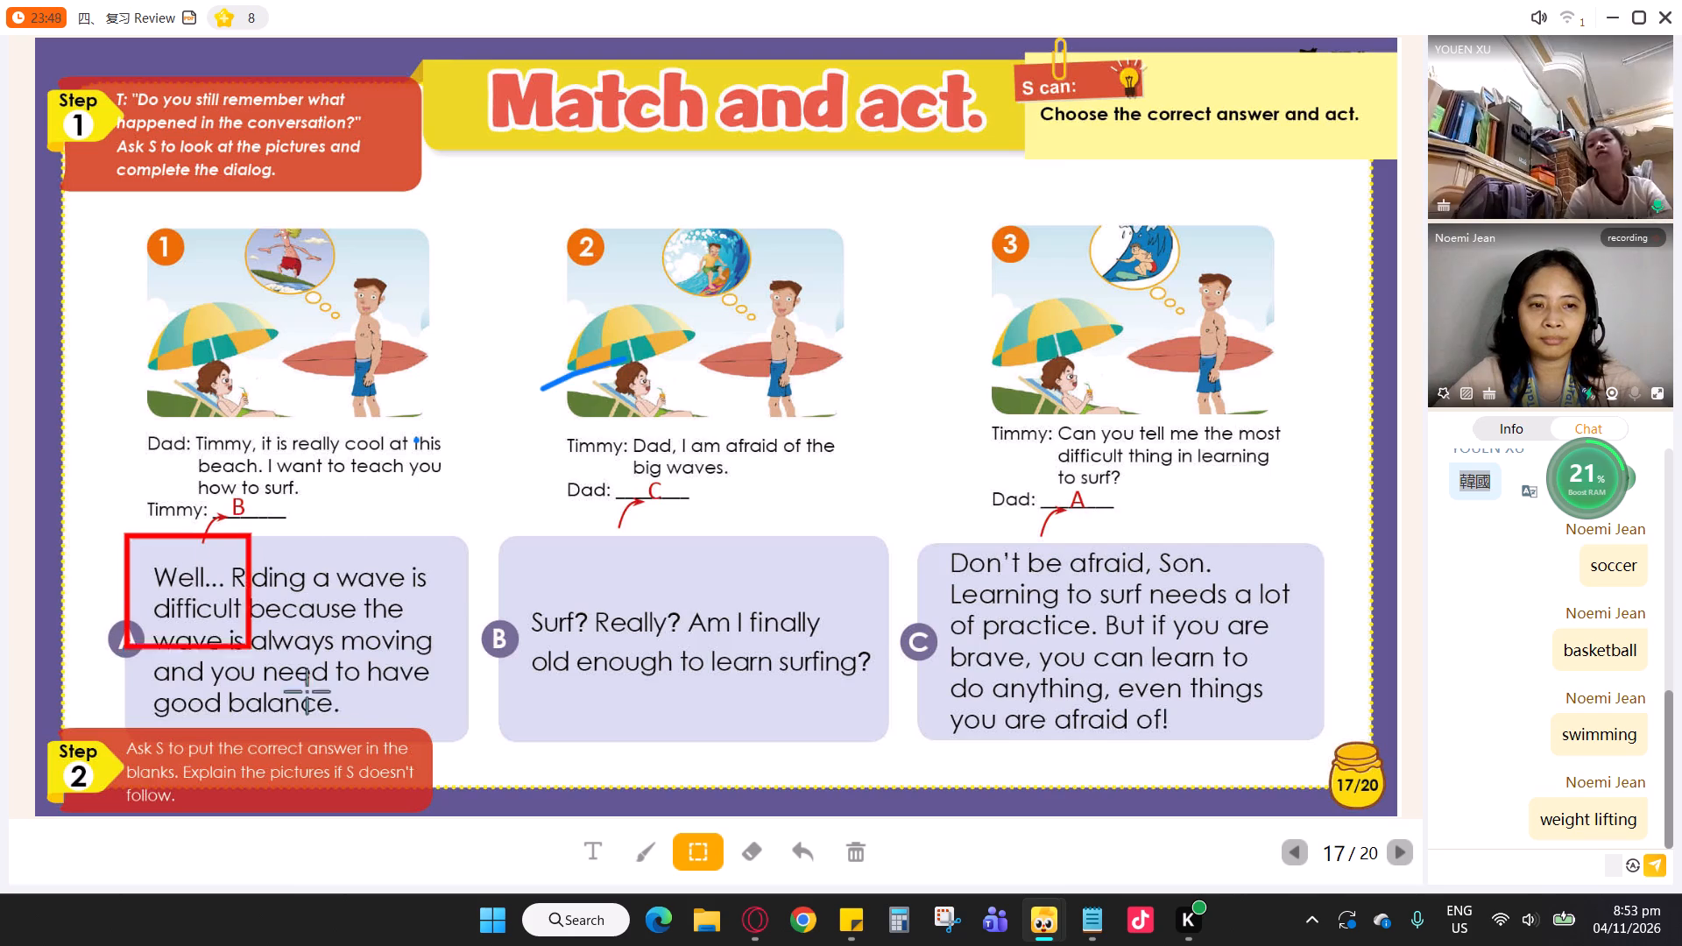
drag(307, 691, 461, 753)
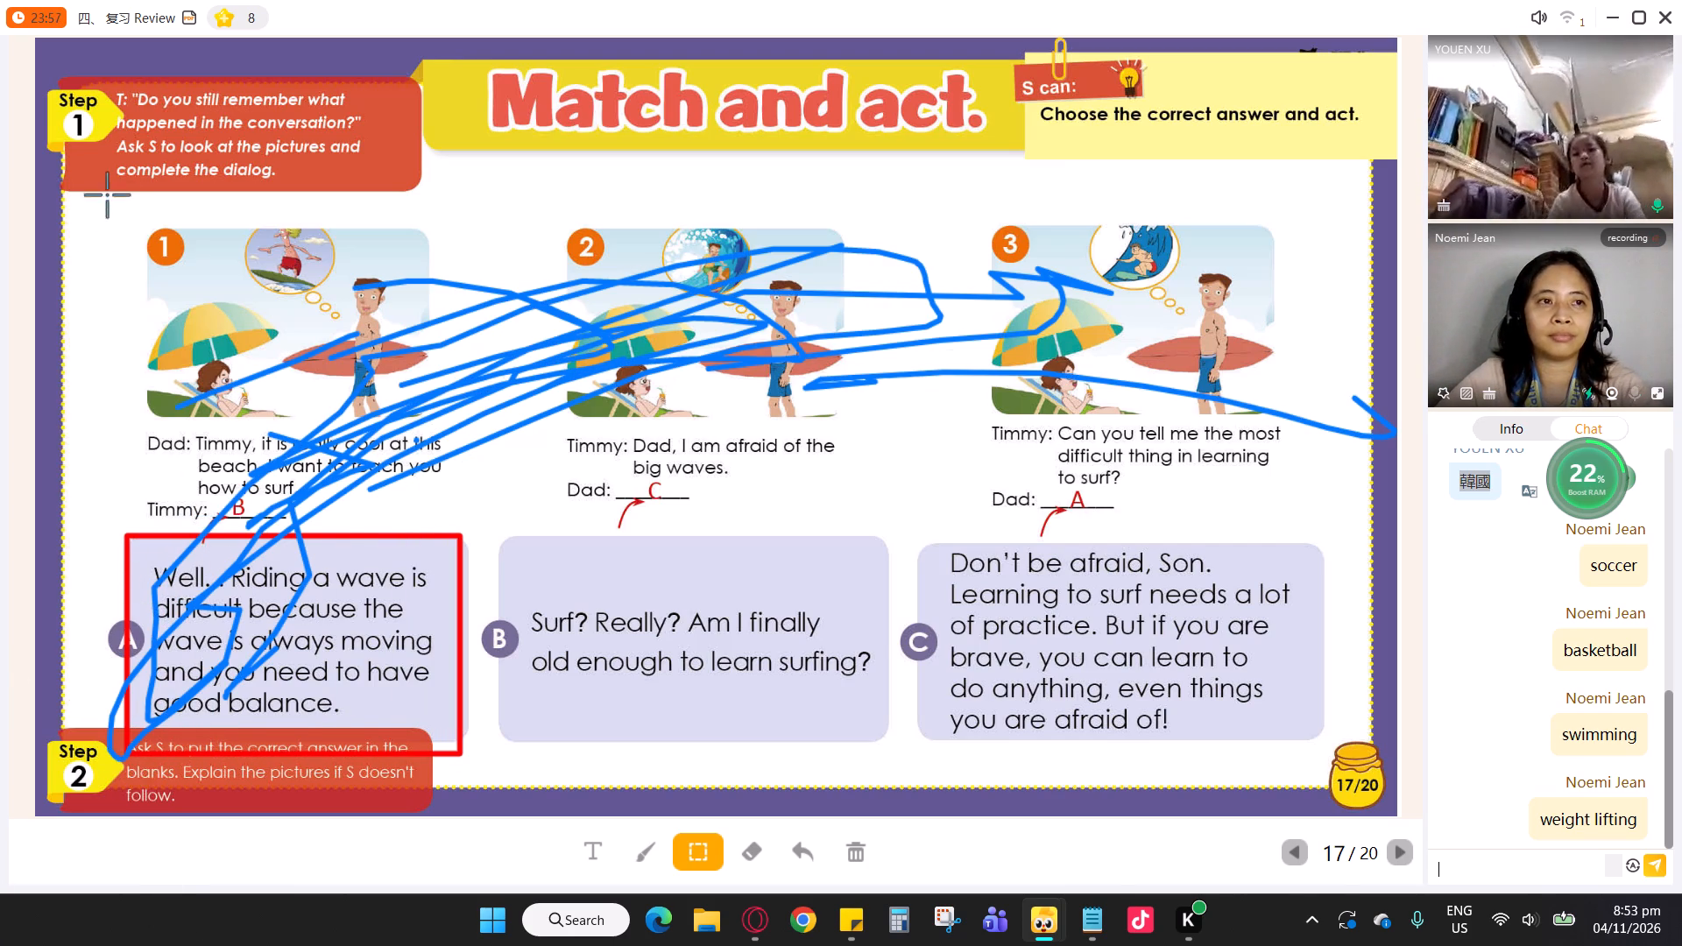
click(855, 849)
drag(128, 530, 452, 731)
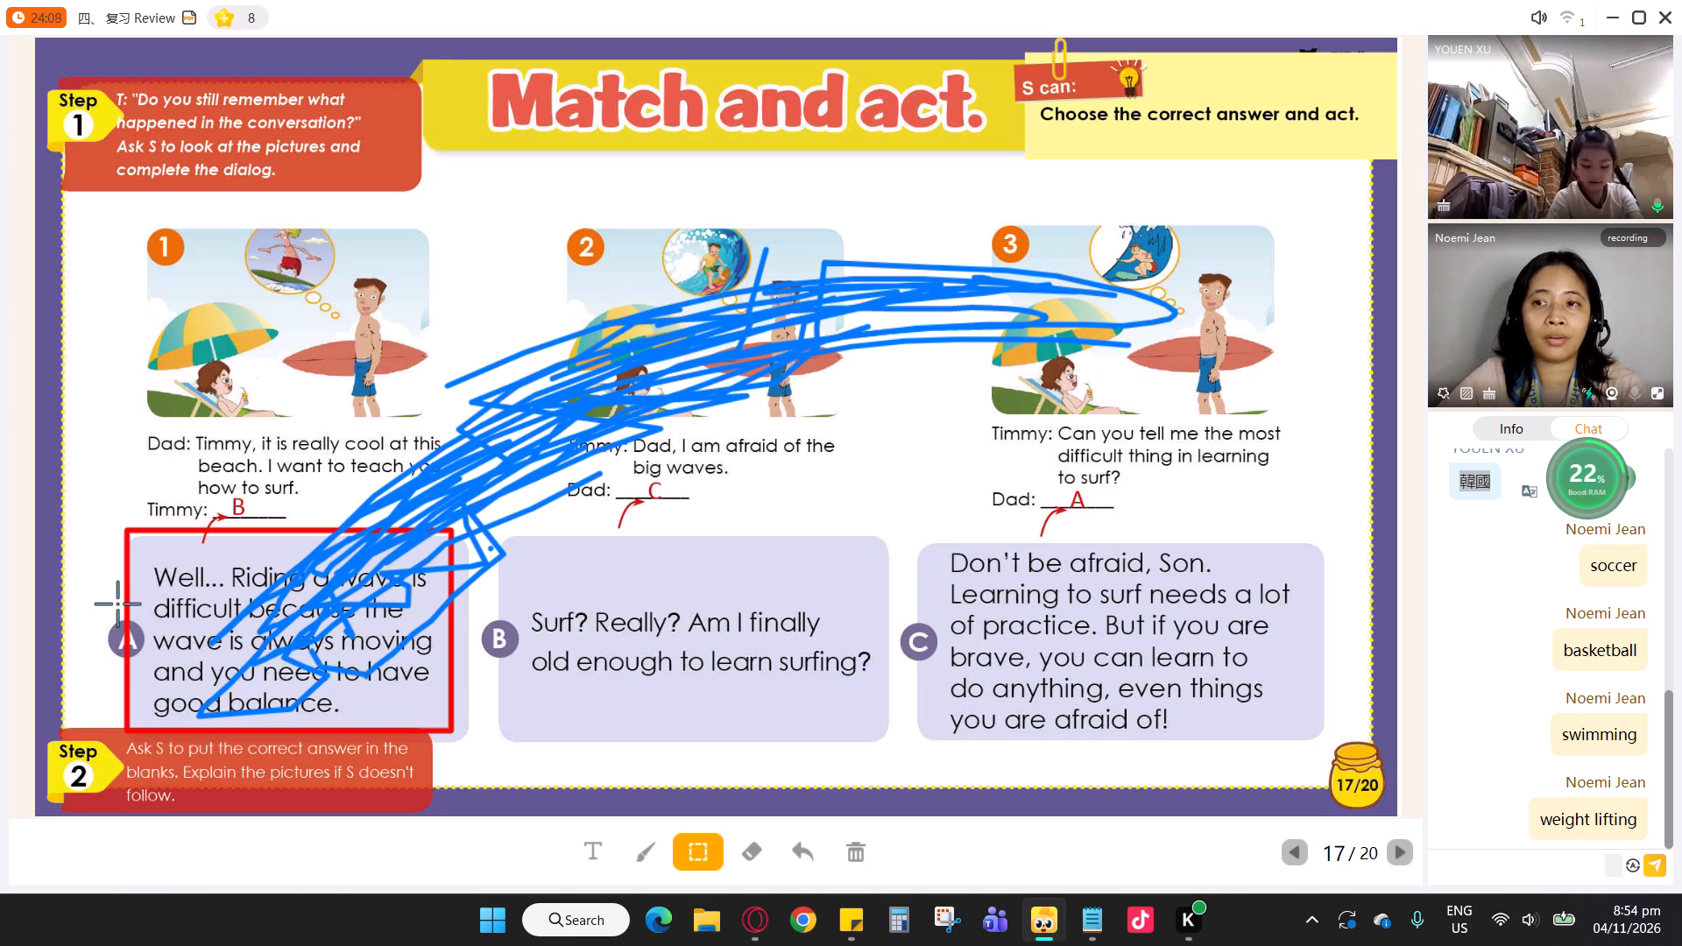
click(851, 849)
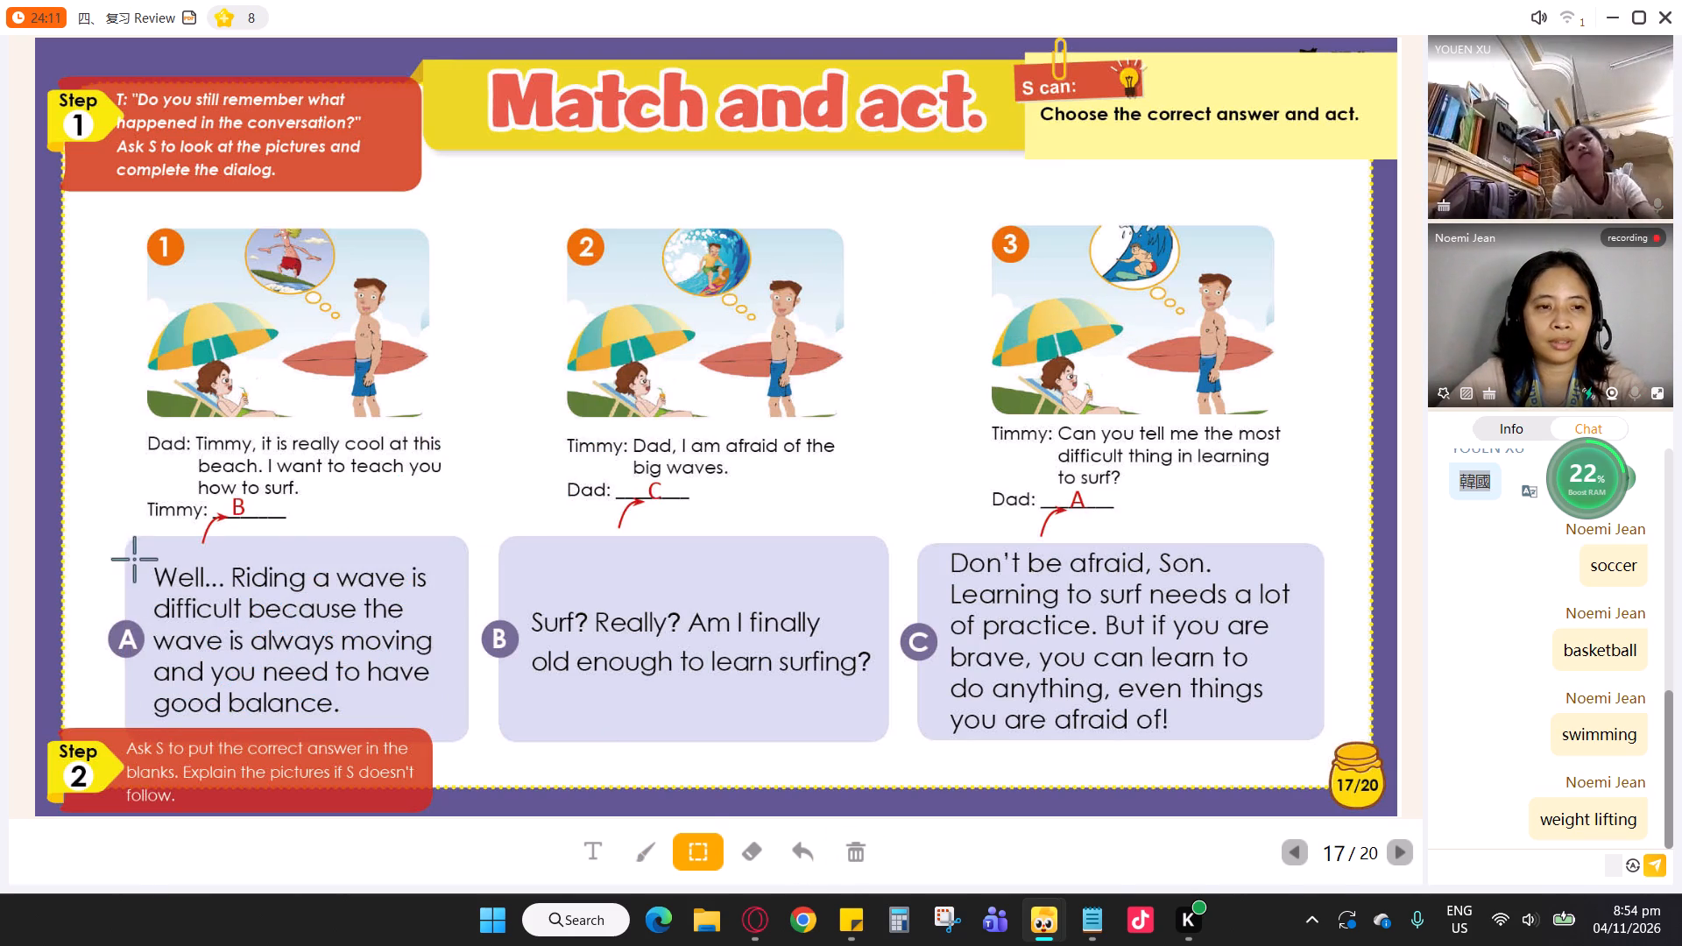
drag(125, 549, 461, 730)
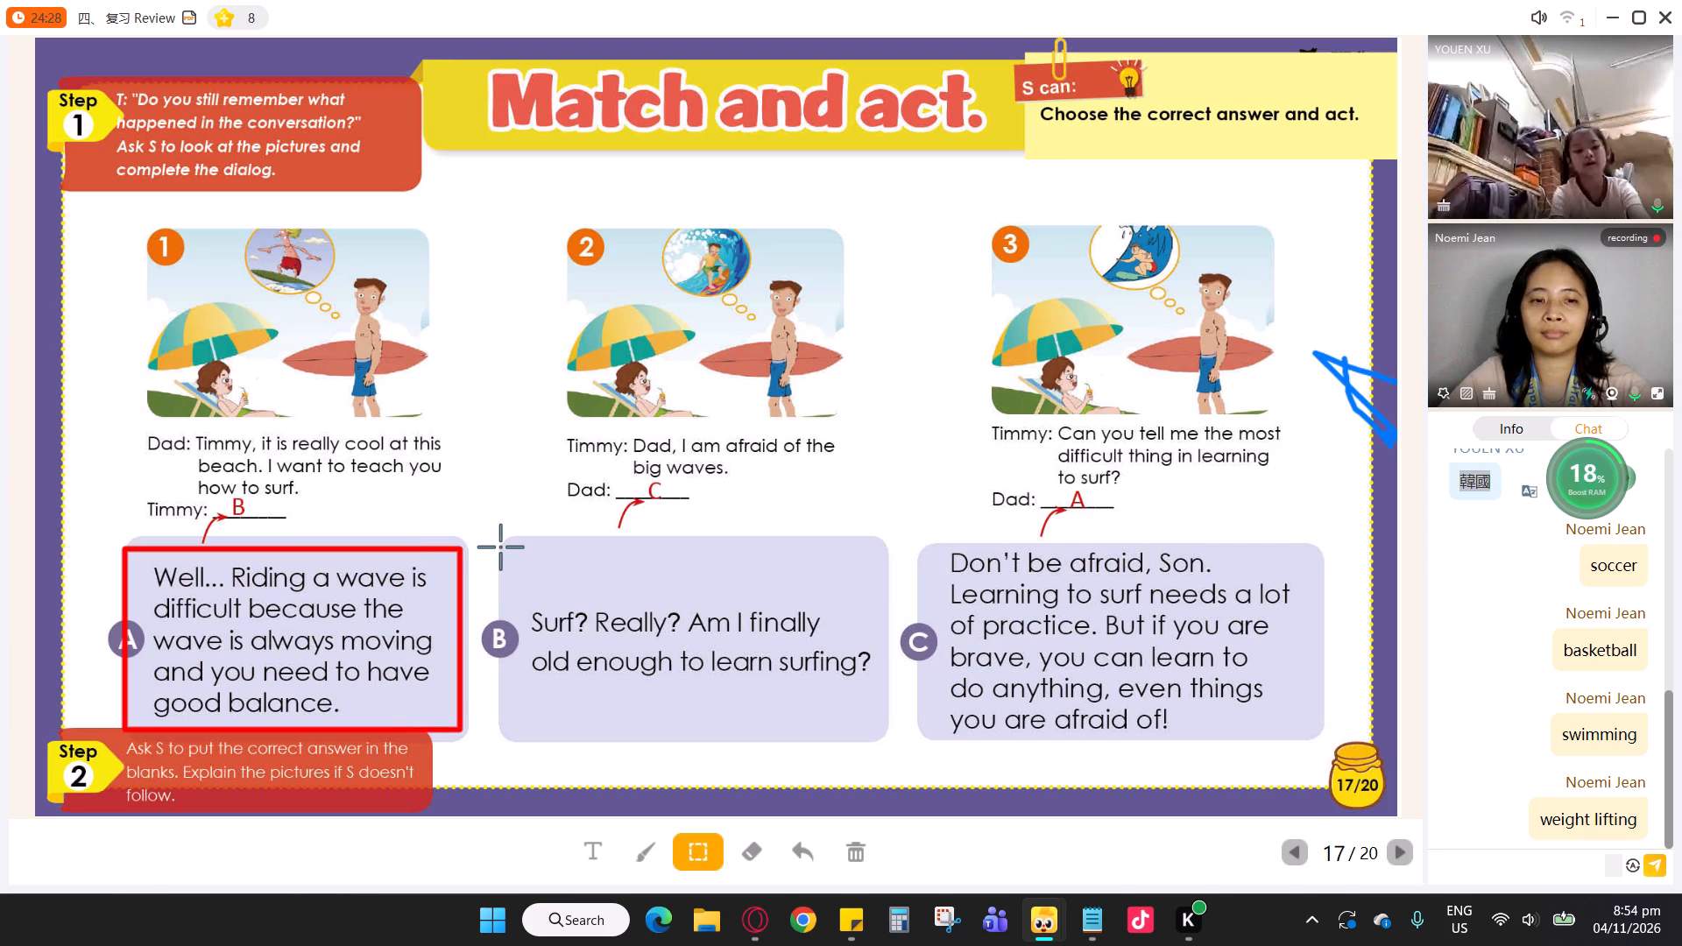
drag(500, 547, 884, 727)
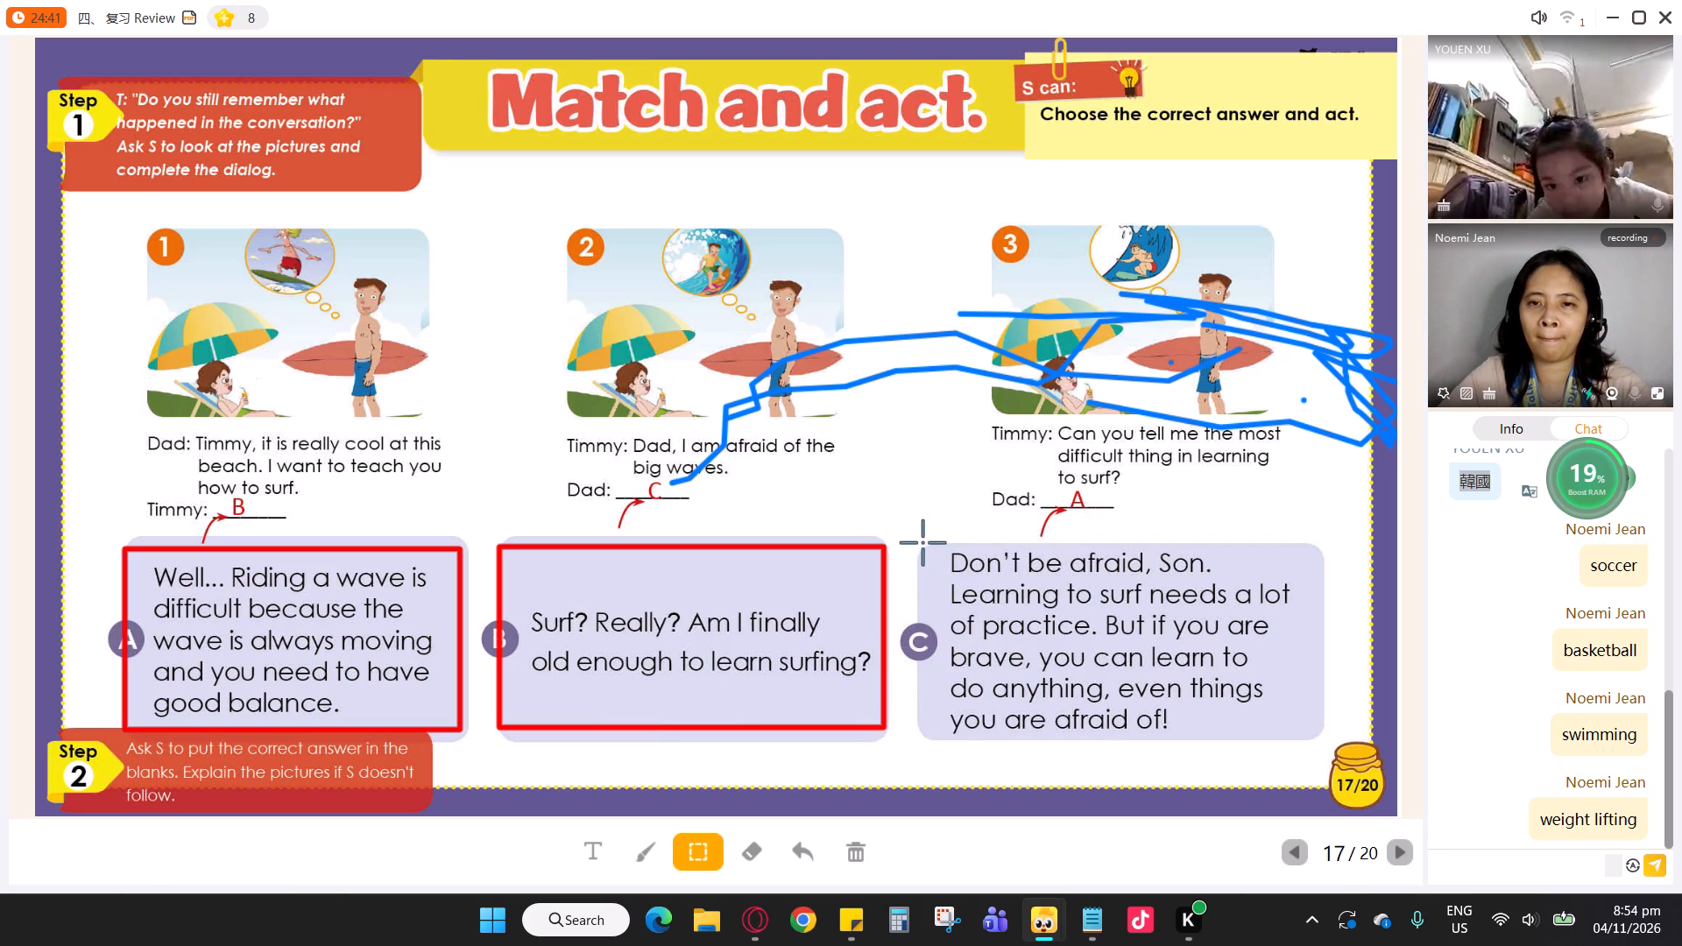
drag(922, 542, 1338, 747)
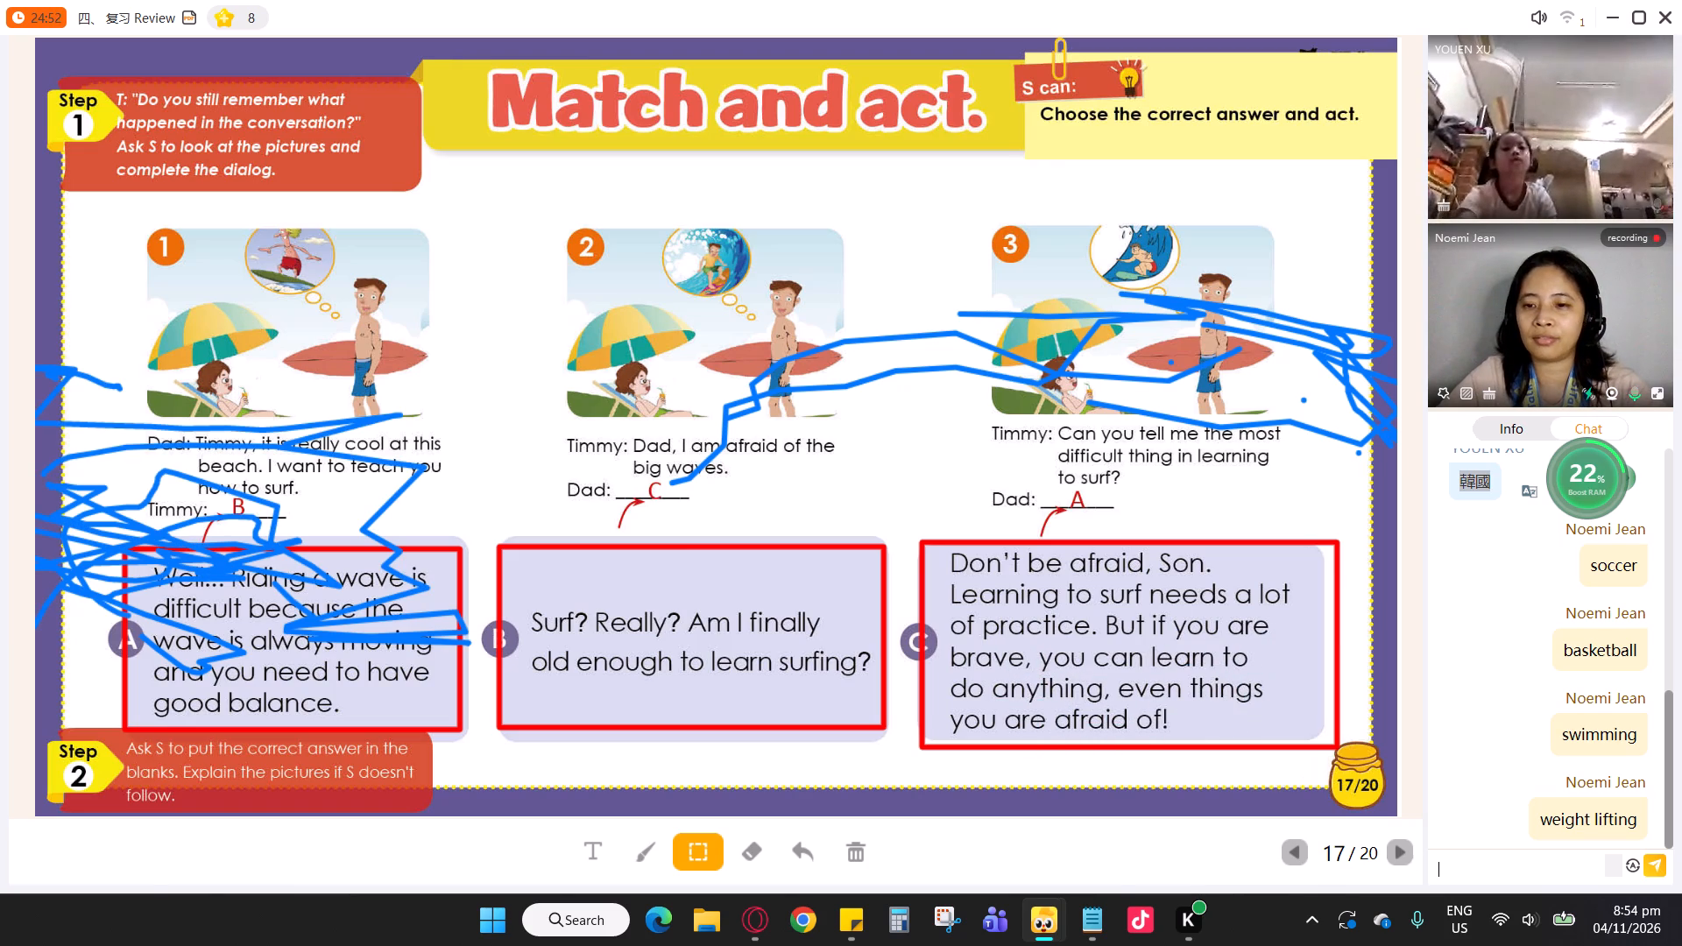
Advance to slide 18, Talk to the teacher, and draw a rectangle around the Hints box.
click(1388, 850)
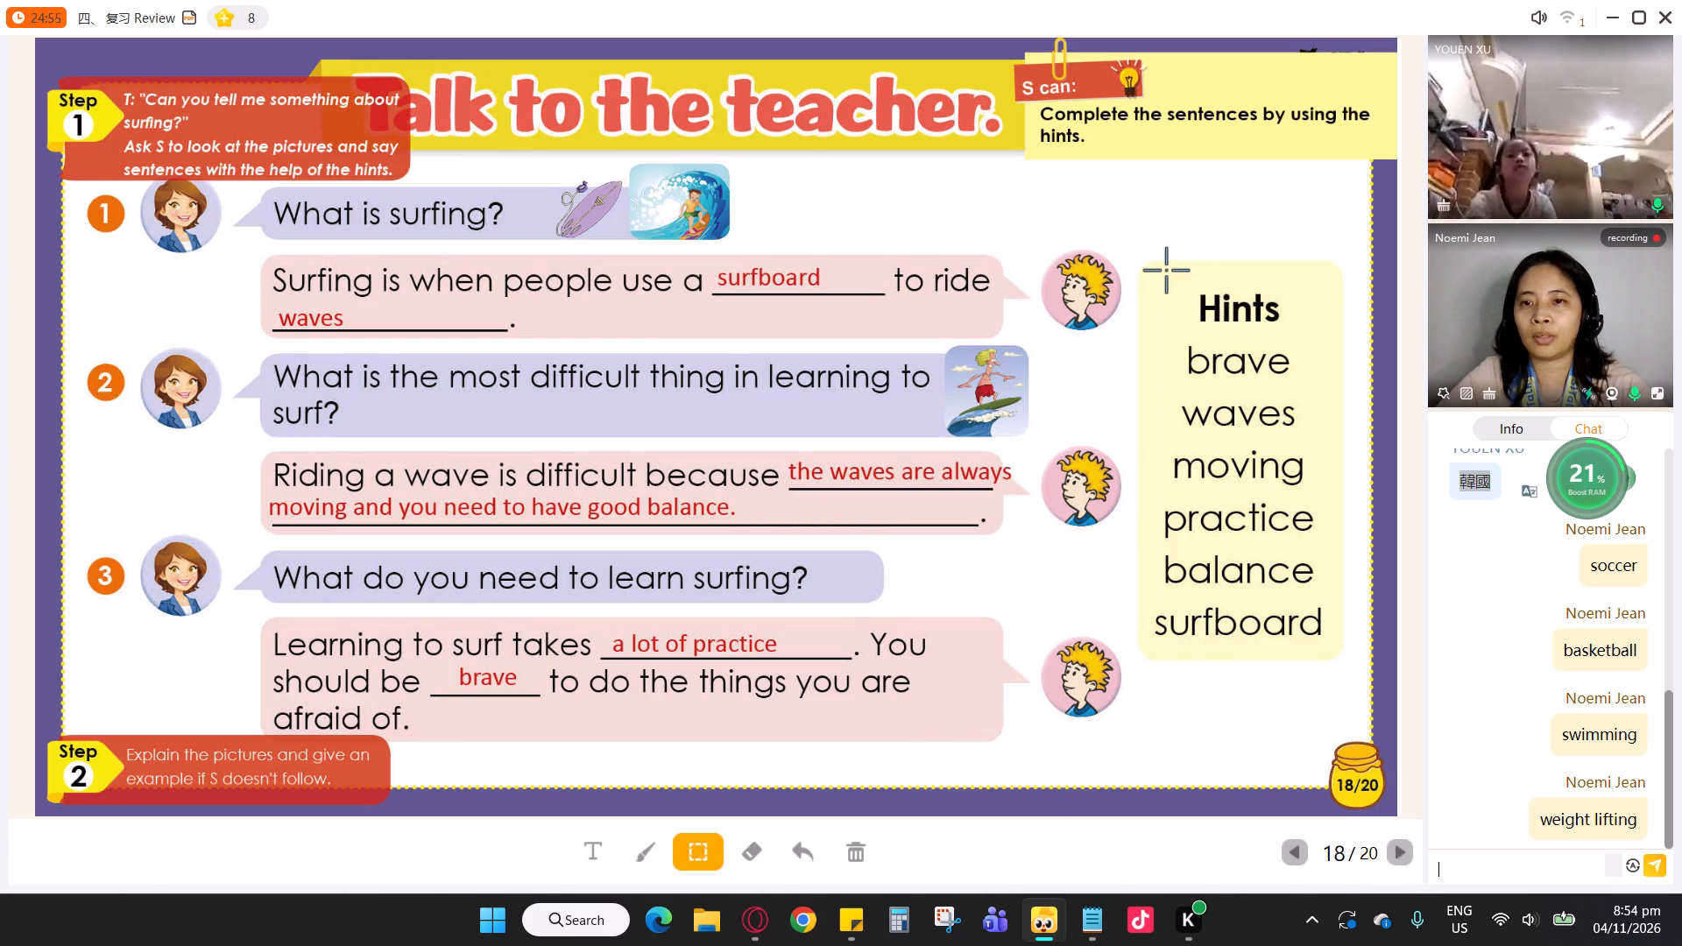
drag(1141, 267, 1334, 650)
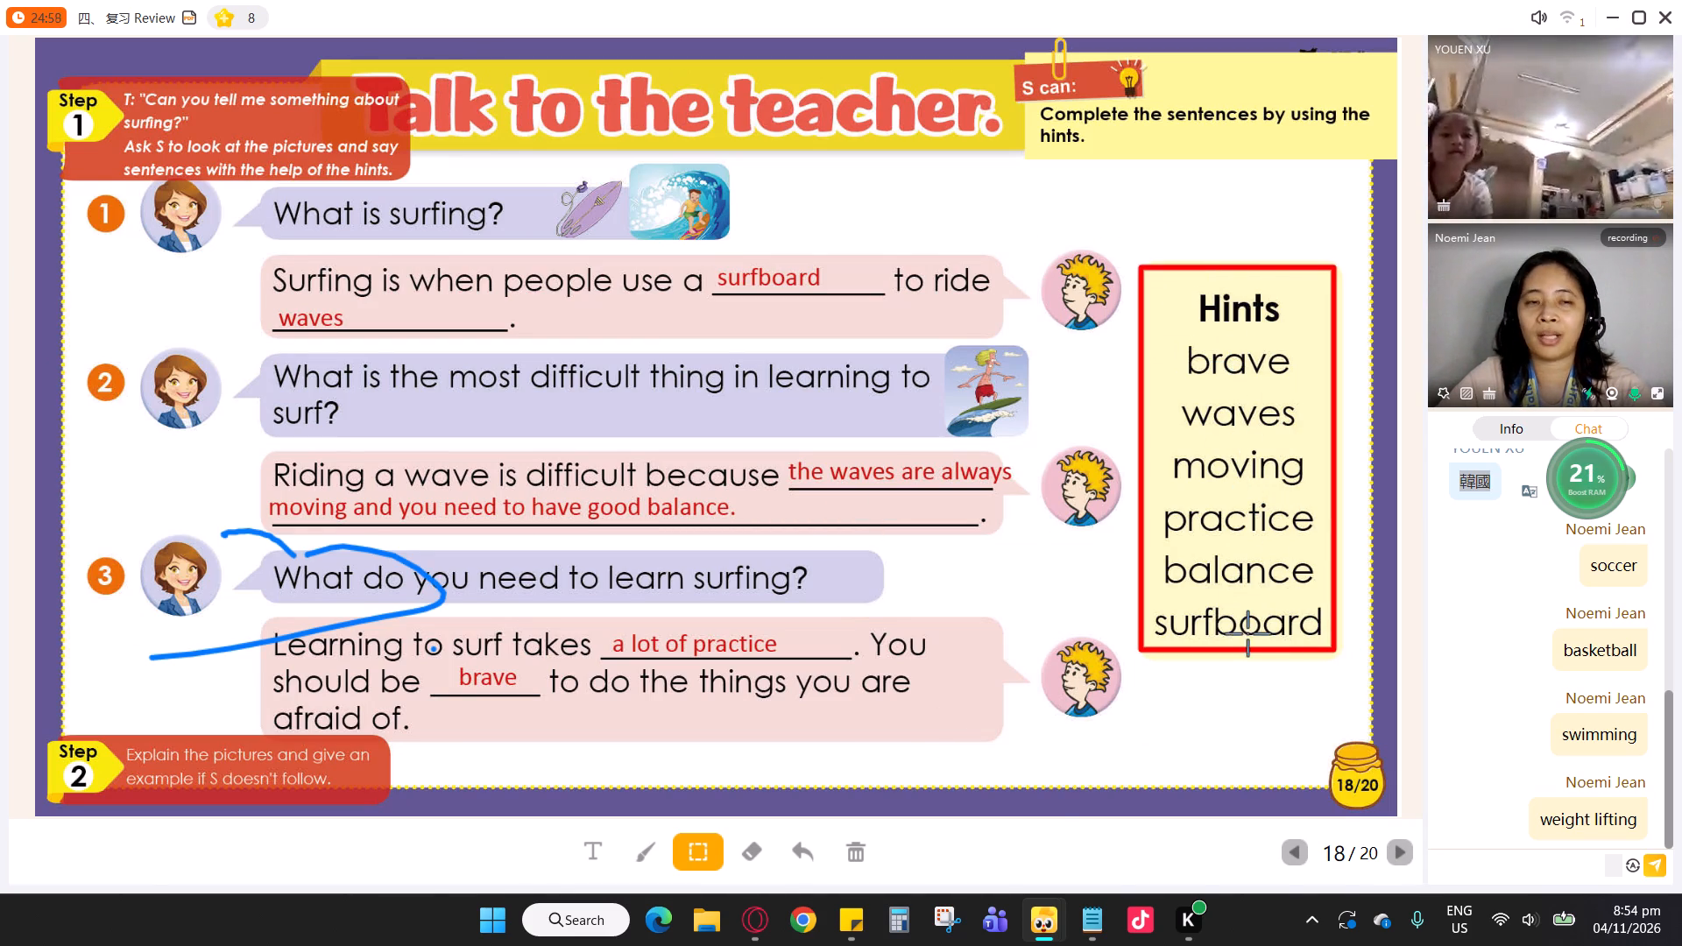
On slide 19, clear the marks, tick the topics World Cup Party, We love games! and Surf's Up! with the brush, and clear the slide again.
click(1399, 851)
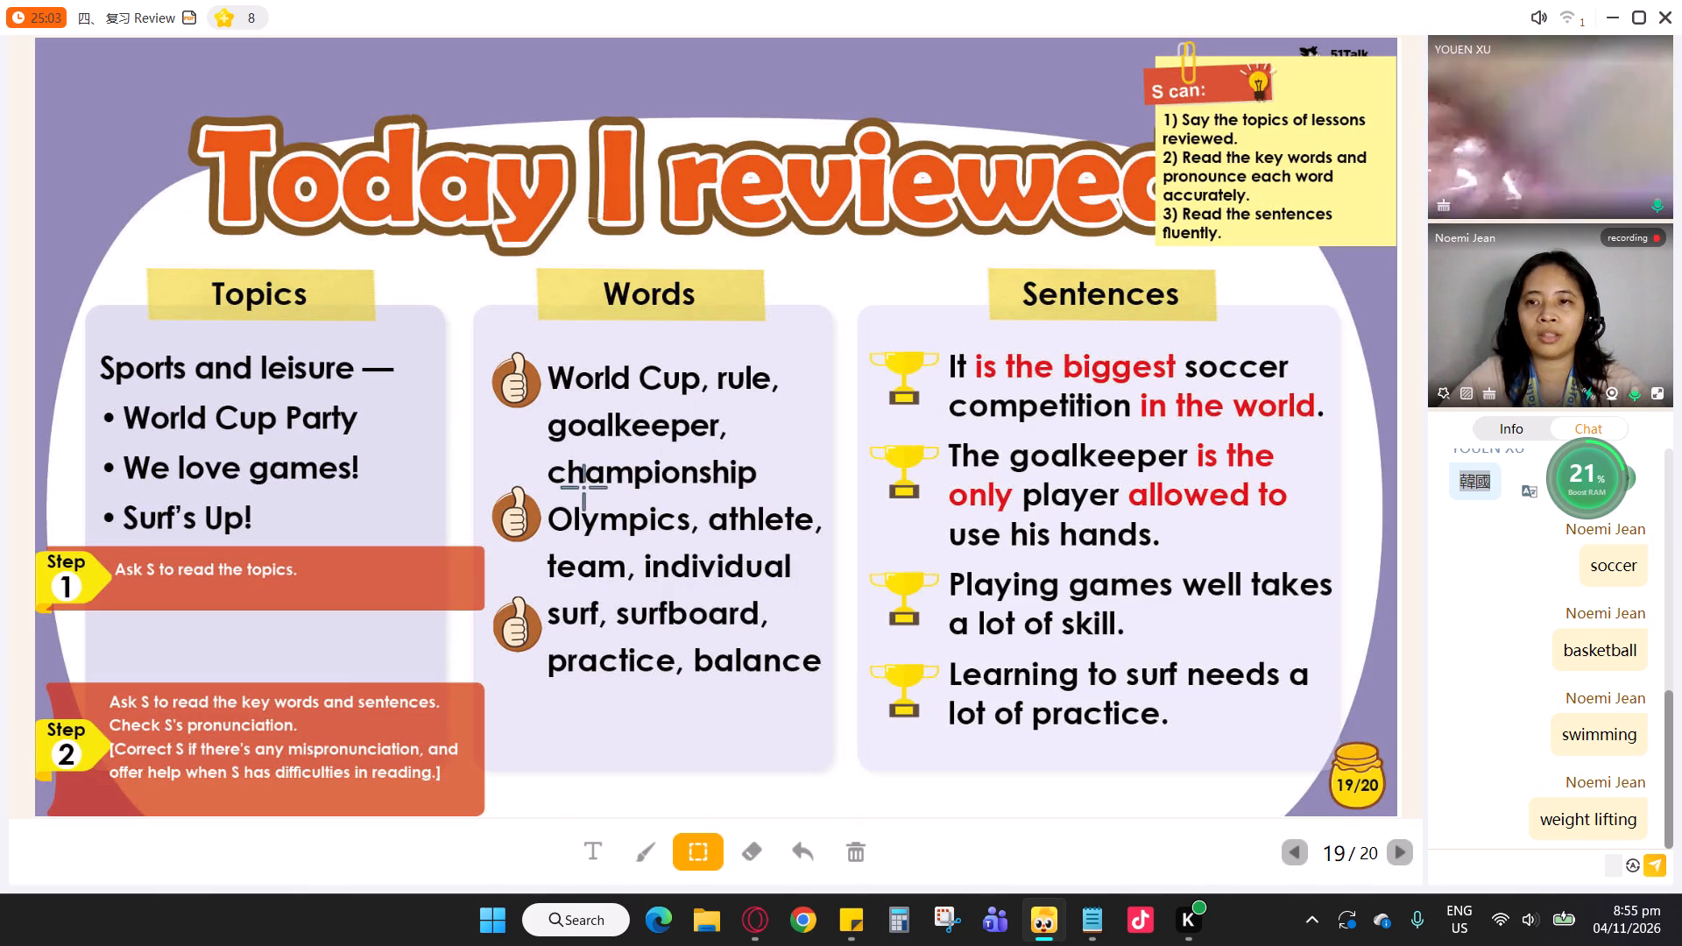
click(646, 850)
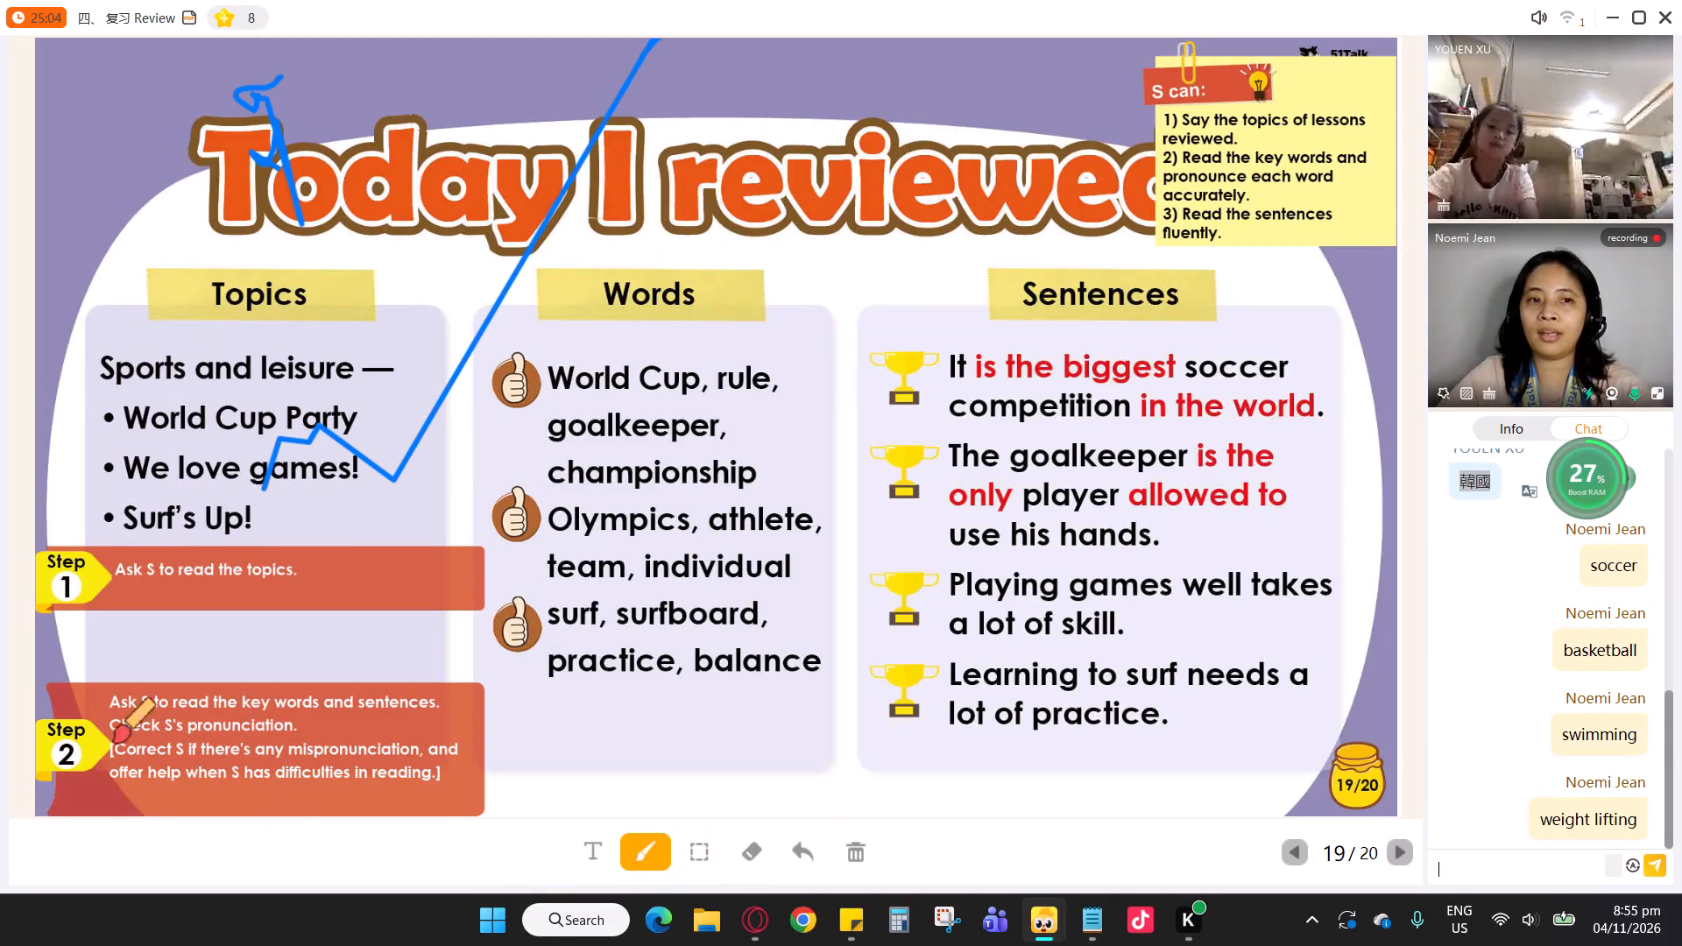
click(859, 856)
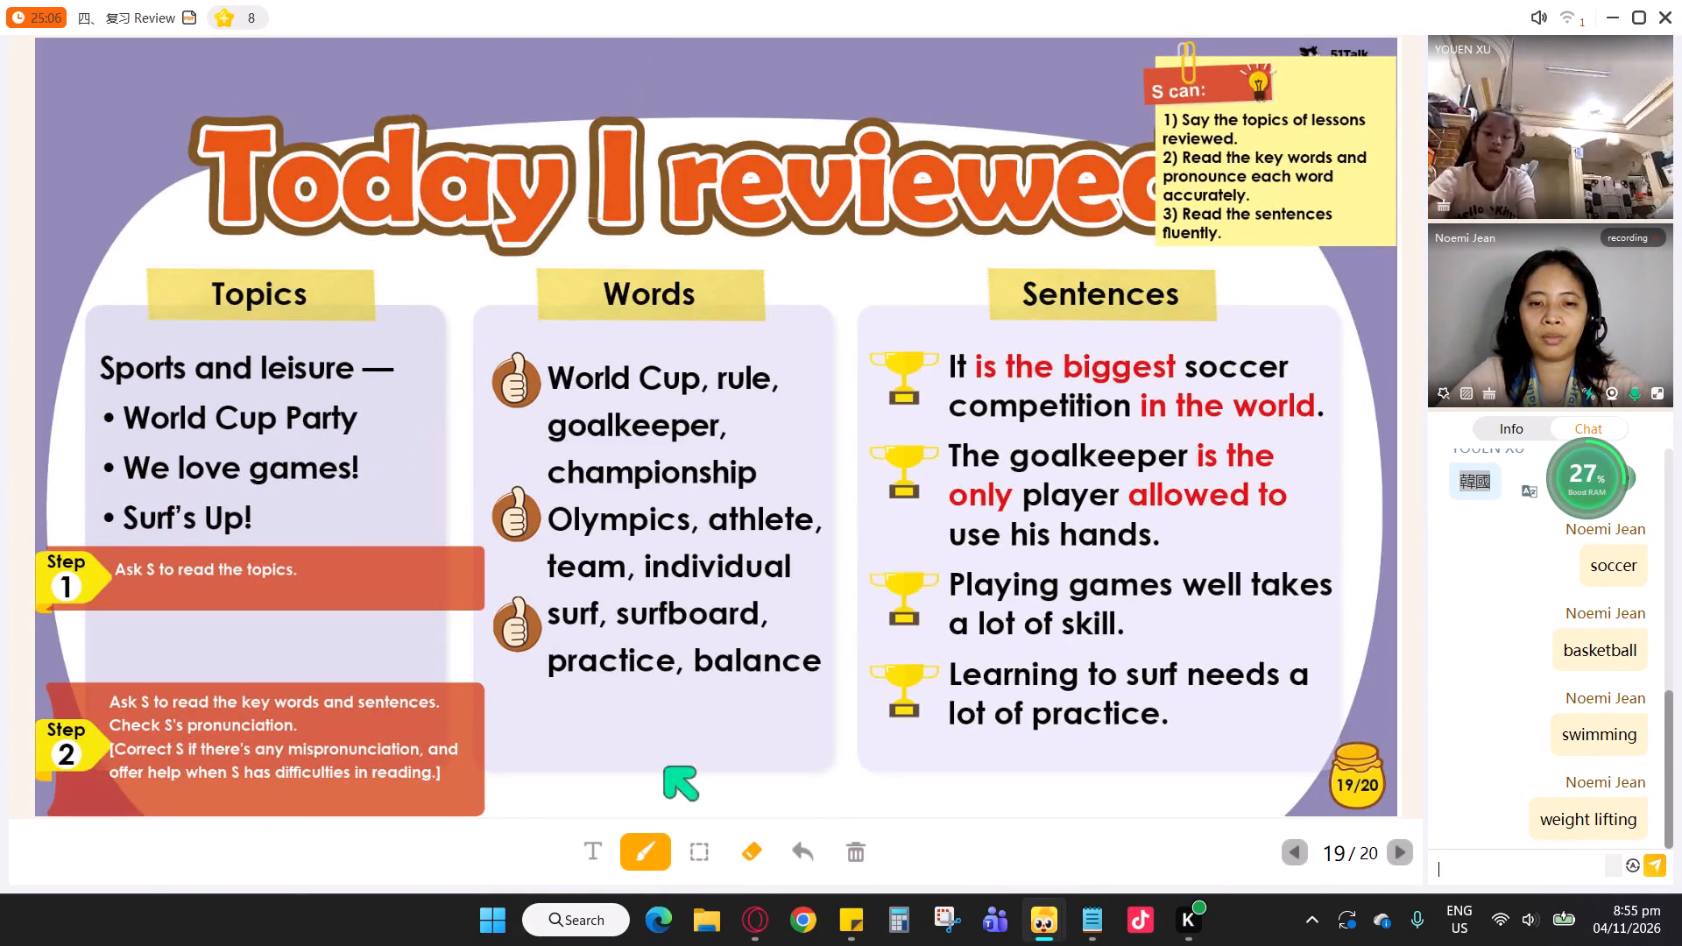
drag(95, 427, 165, 365)
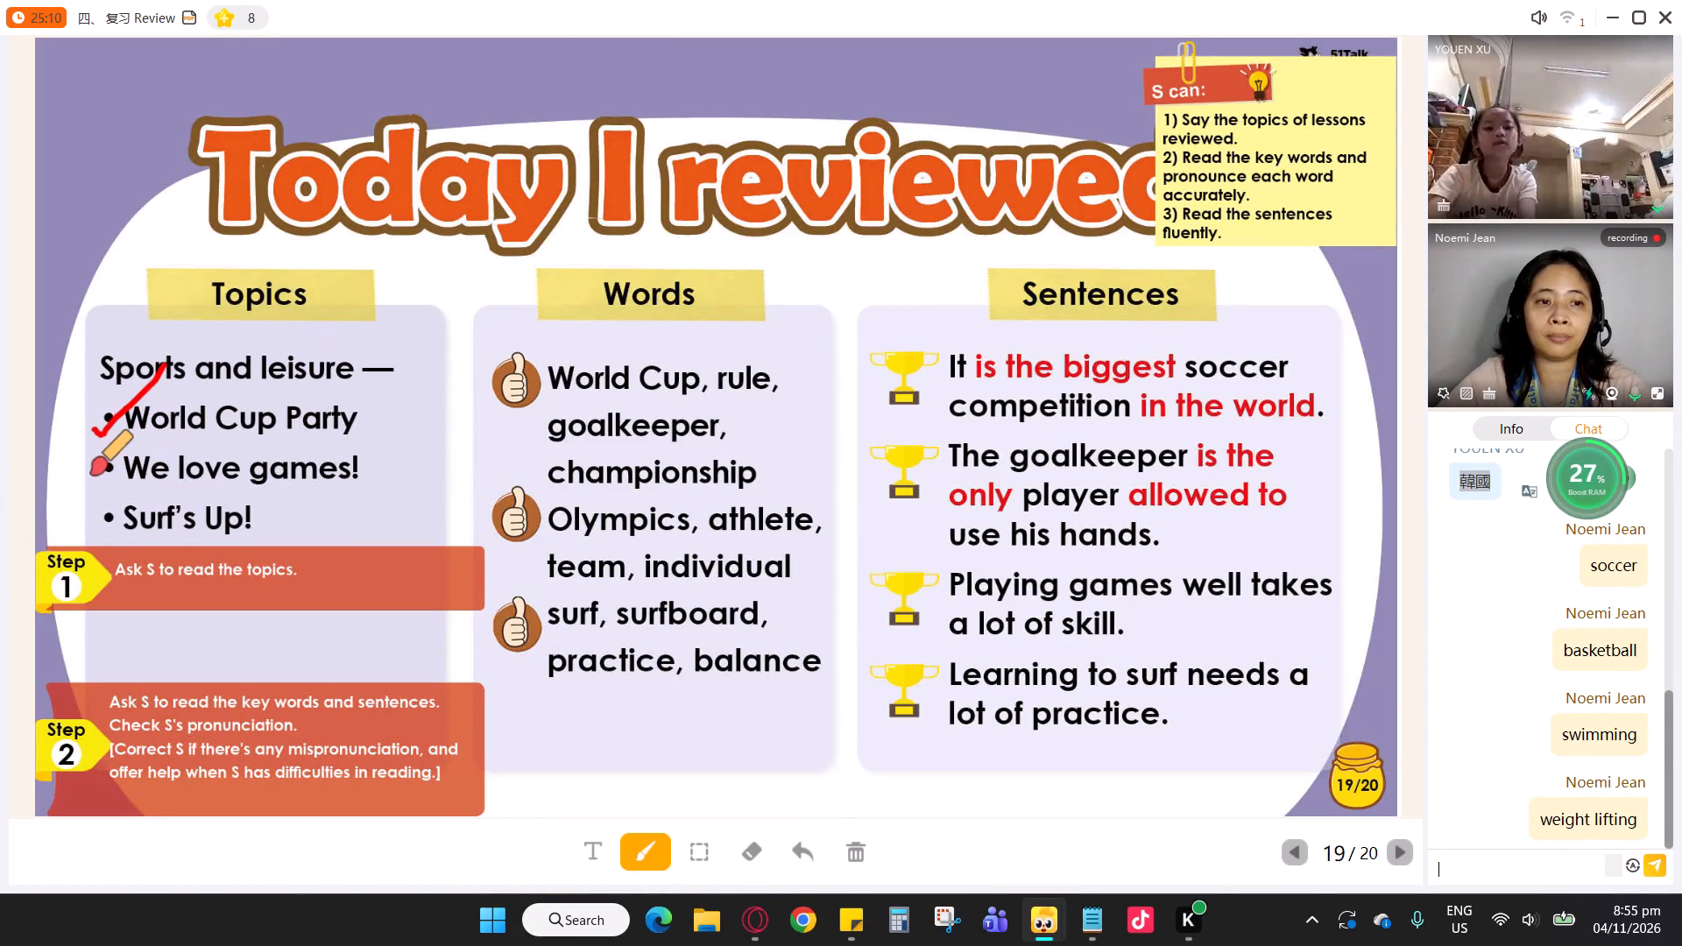
drag(82, 476, 142, 394)
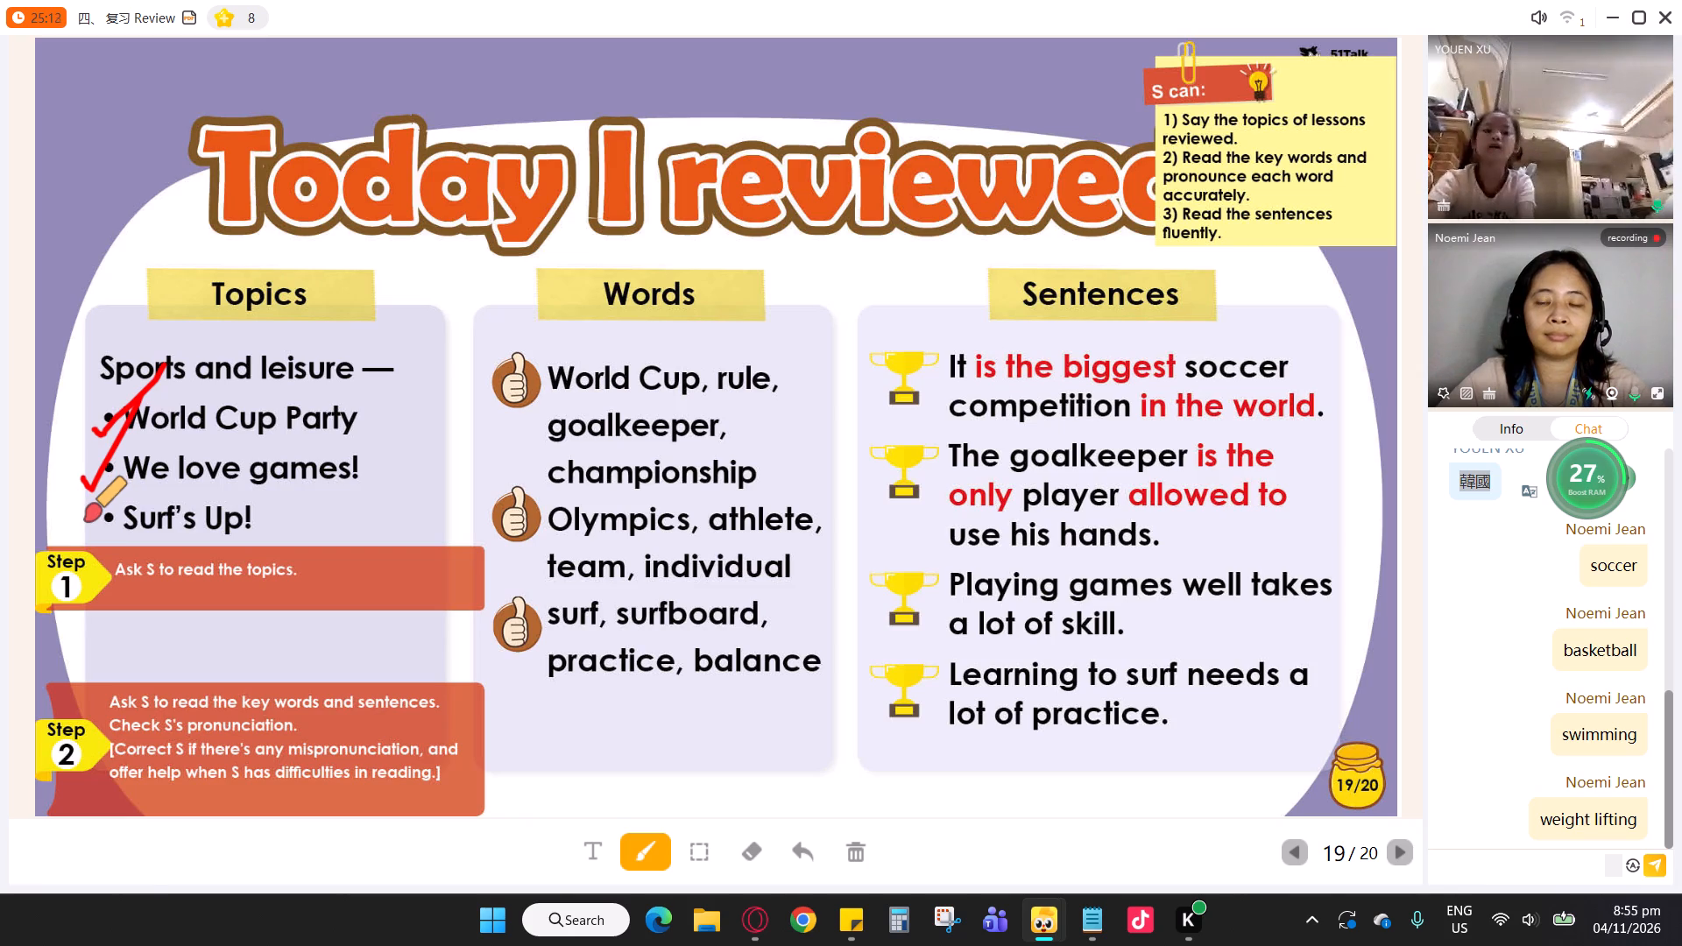
drag(76, 520, 114, 479)
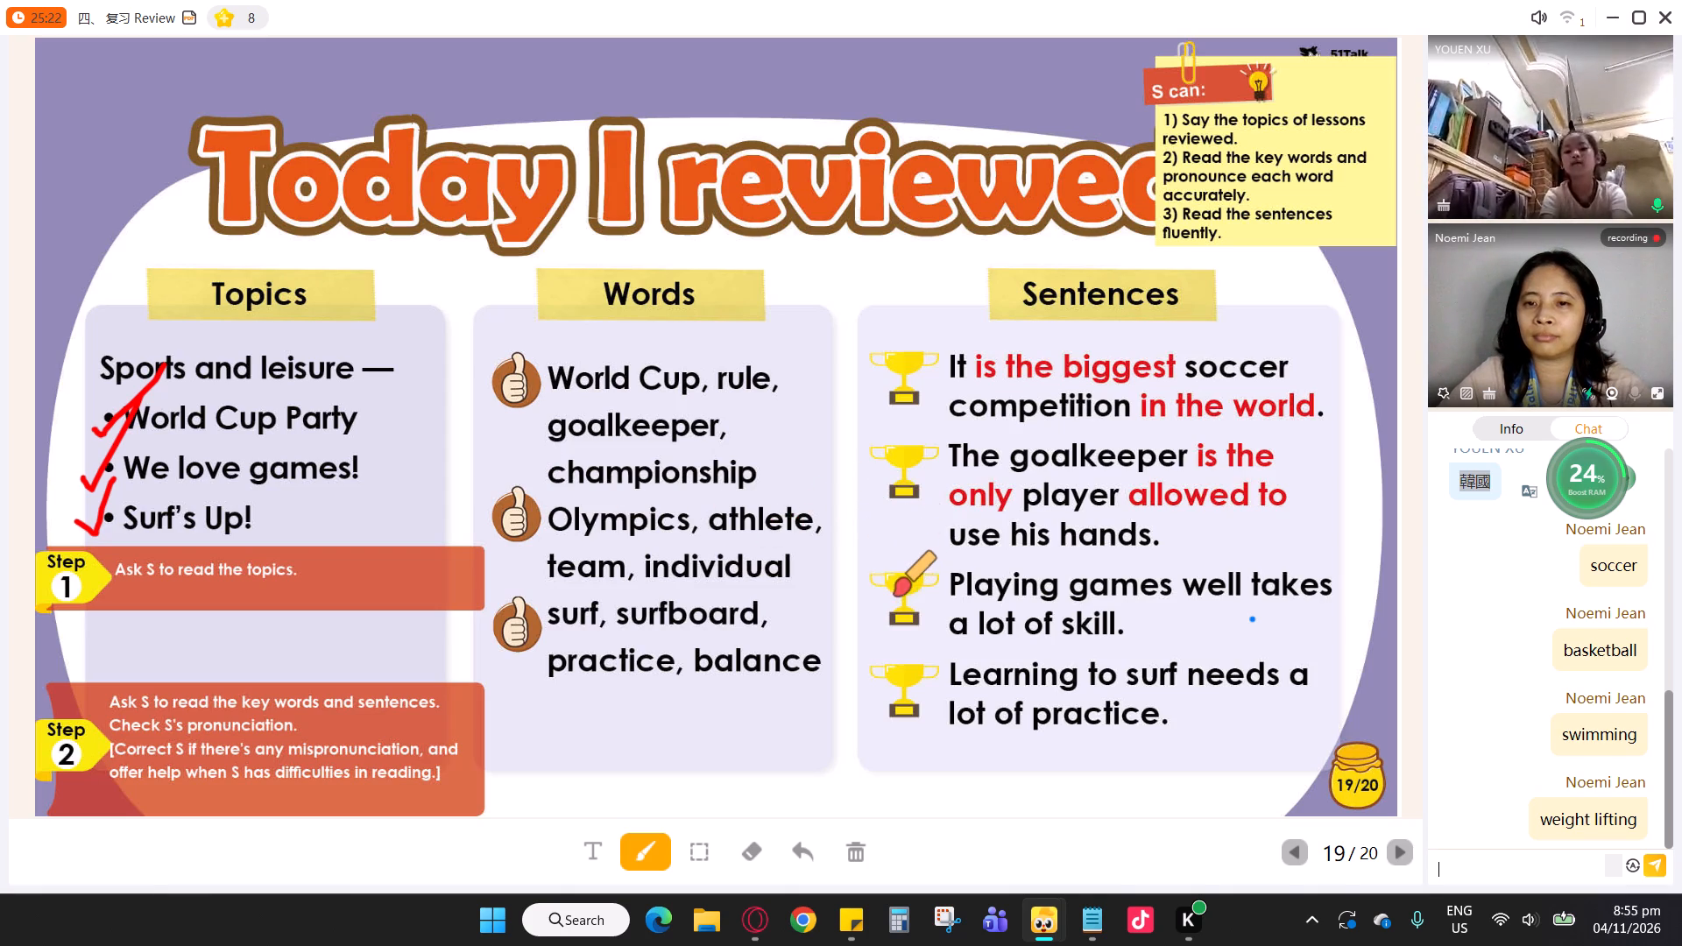
right_drag(903, 597, 908, 610)
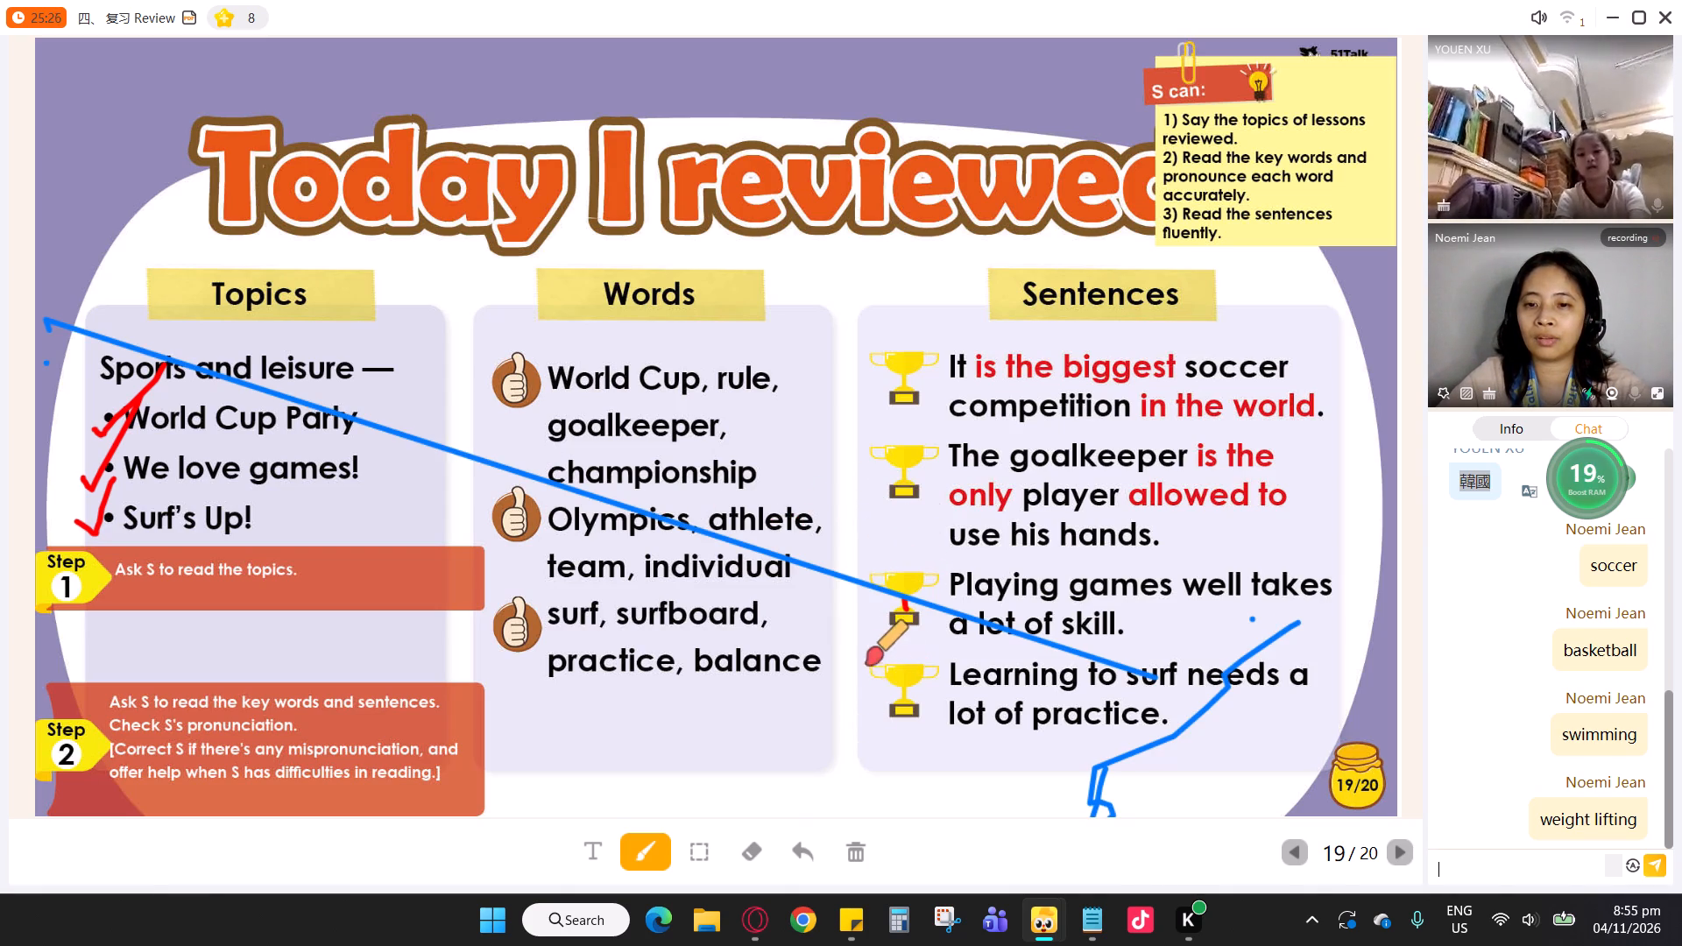
click(852, 852)
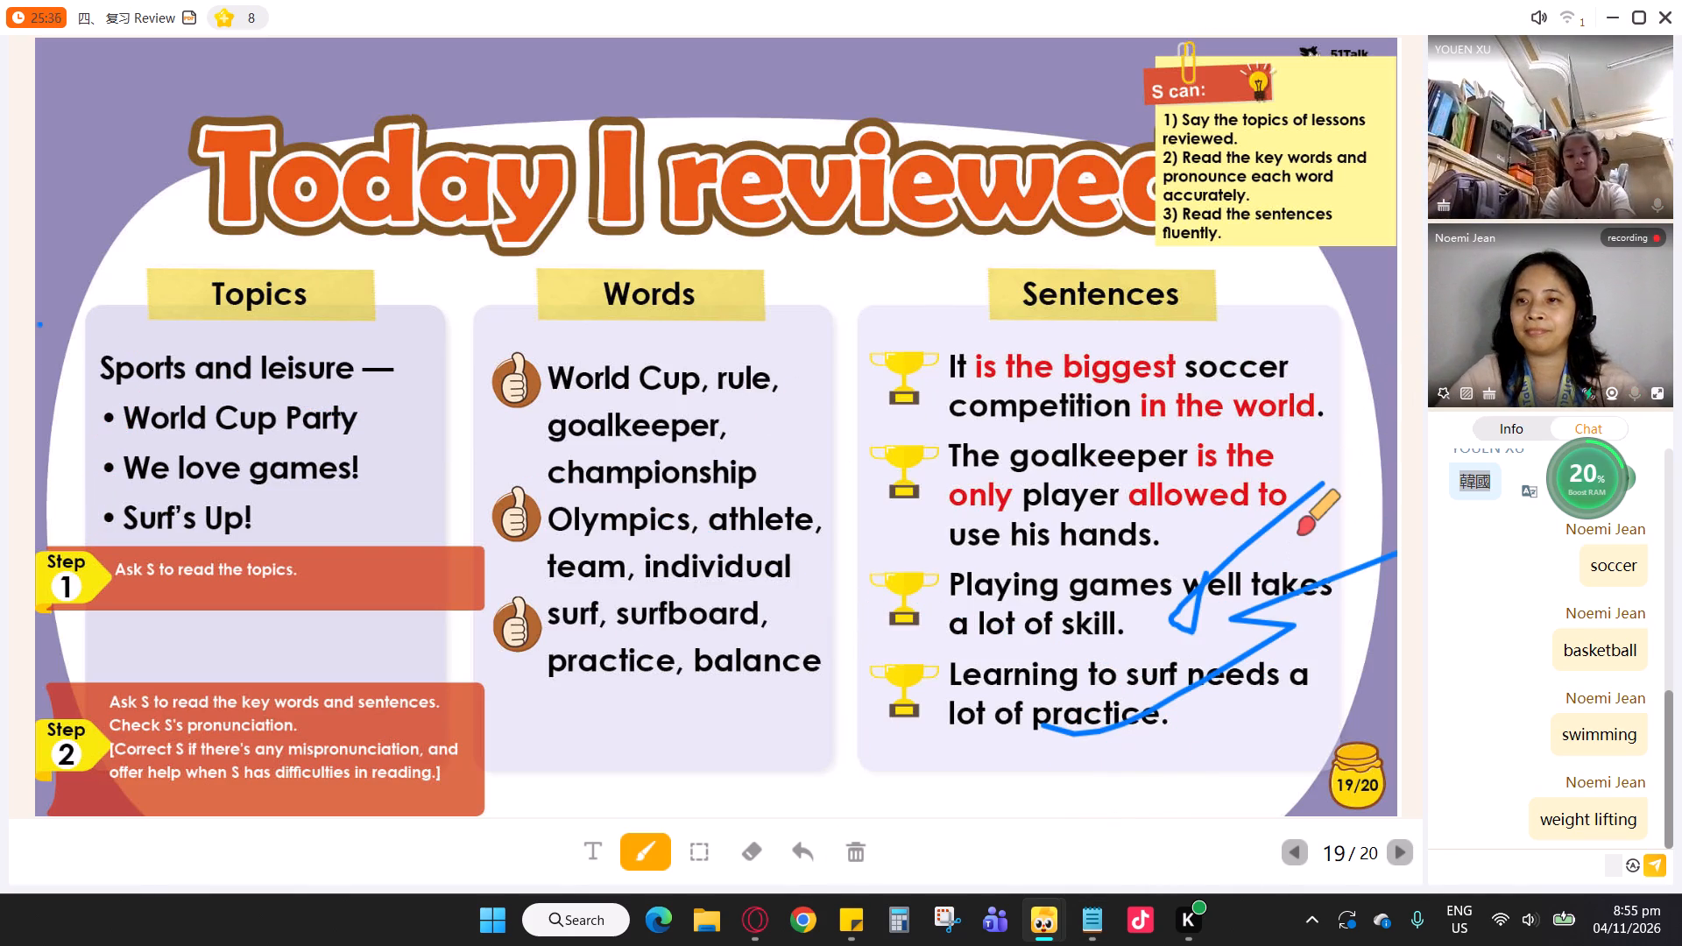
Leave the Review lesson's classroom and bring the lesson schedule window to the front.
click(1664, 11)
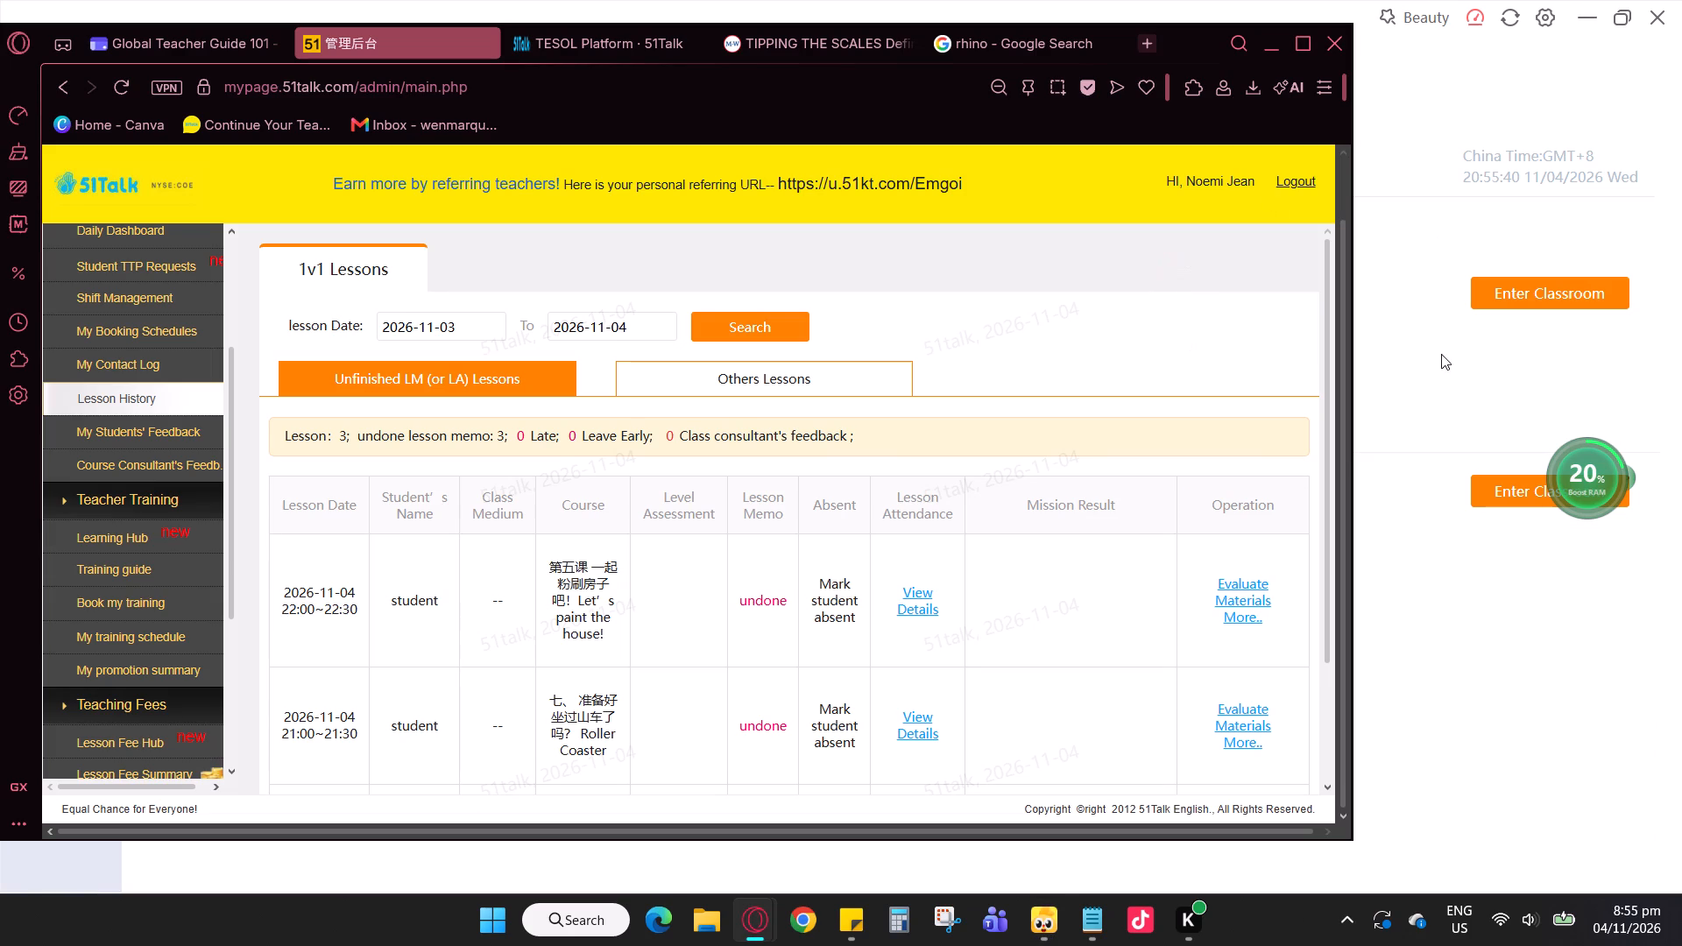
click(1407, 376)
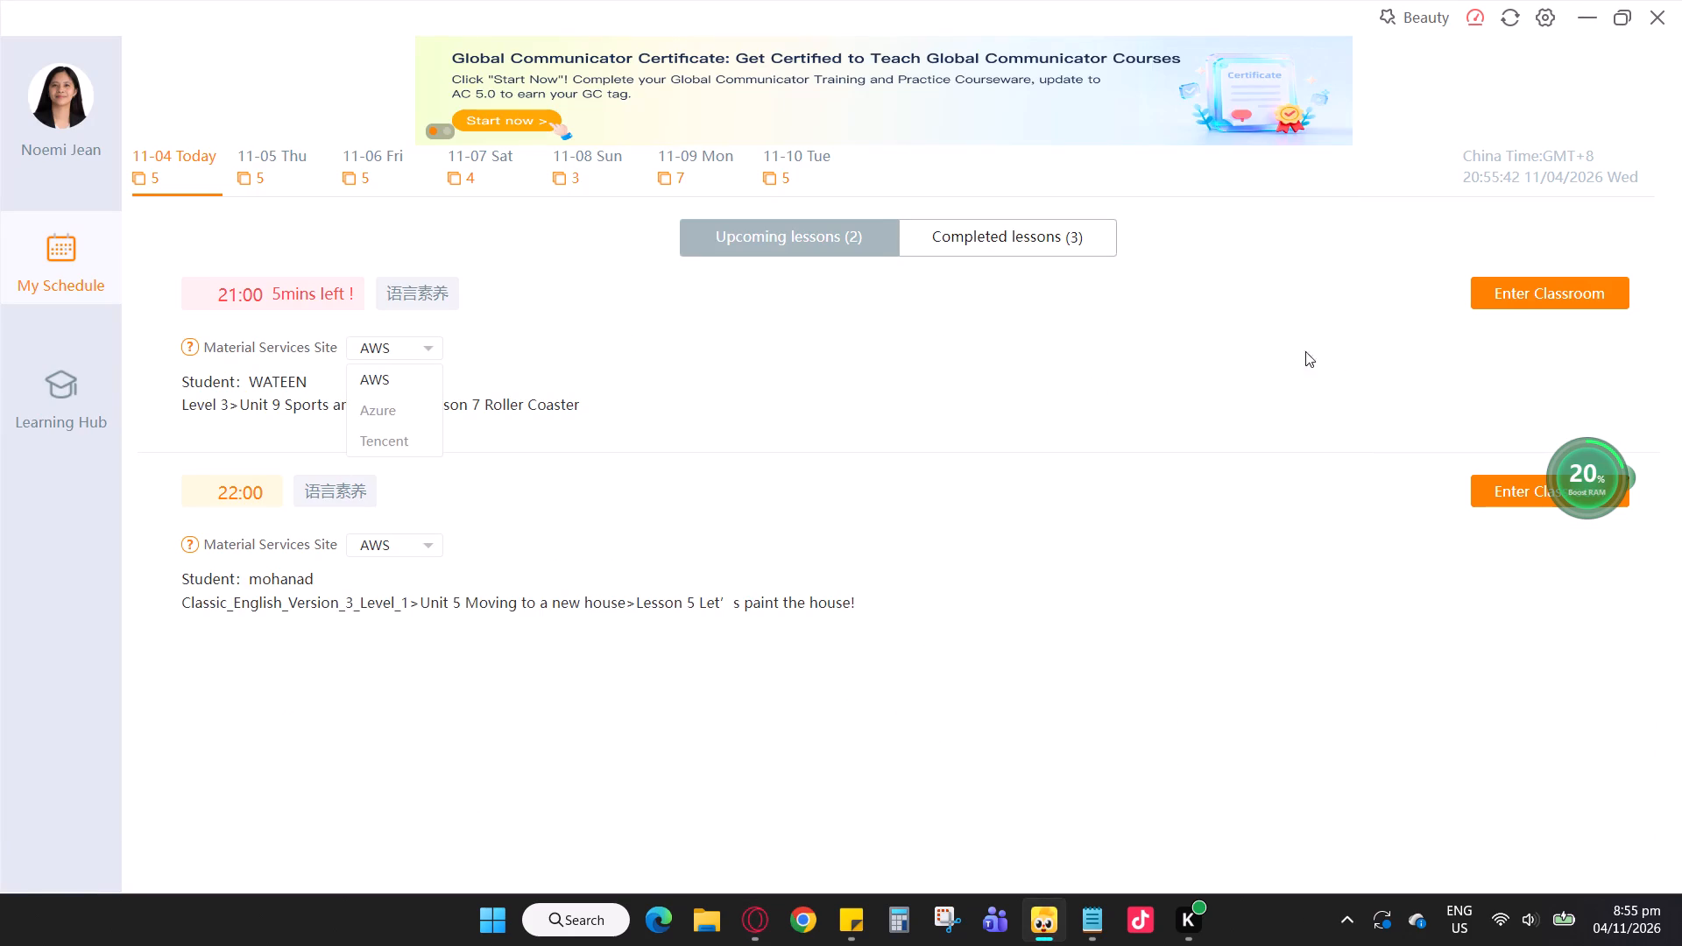
Enter the classroom for the 21:00 lesson, Level 3 Unit 9 Lesson 7 Roller Coaster.
click(1565, 289)
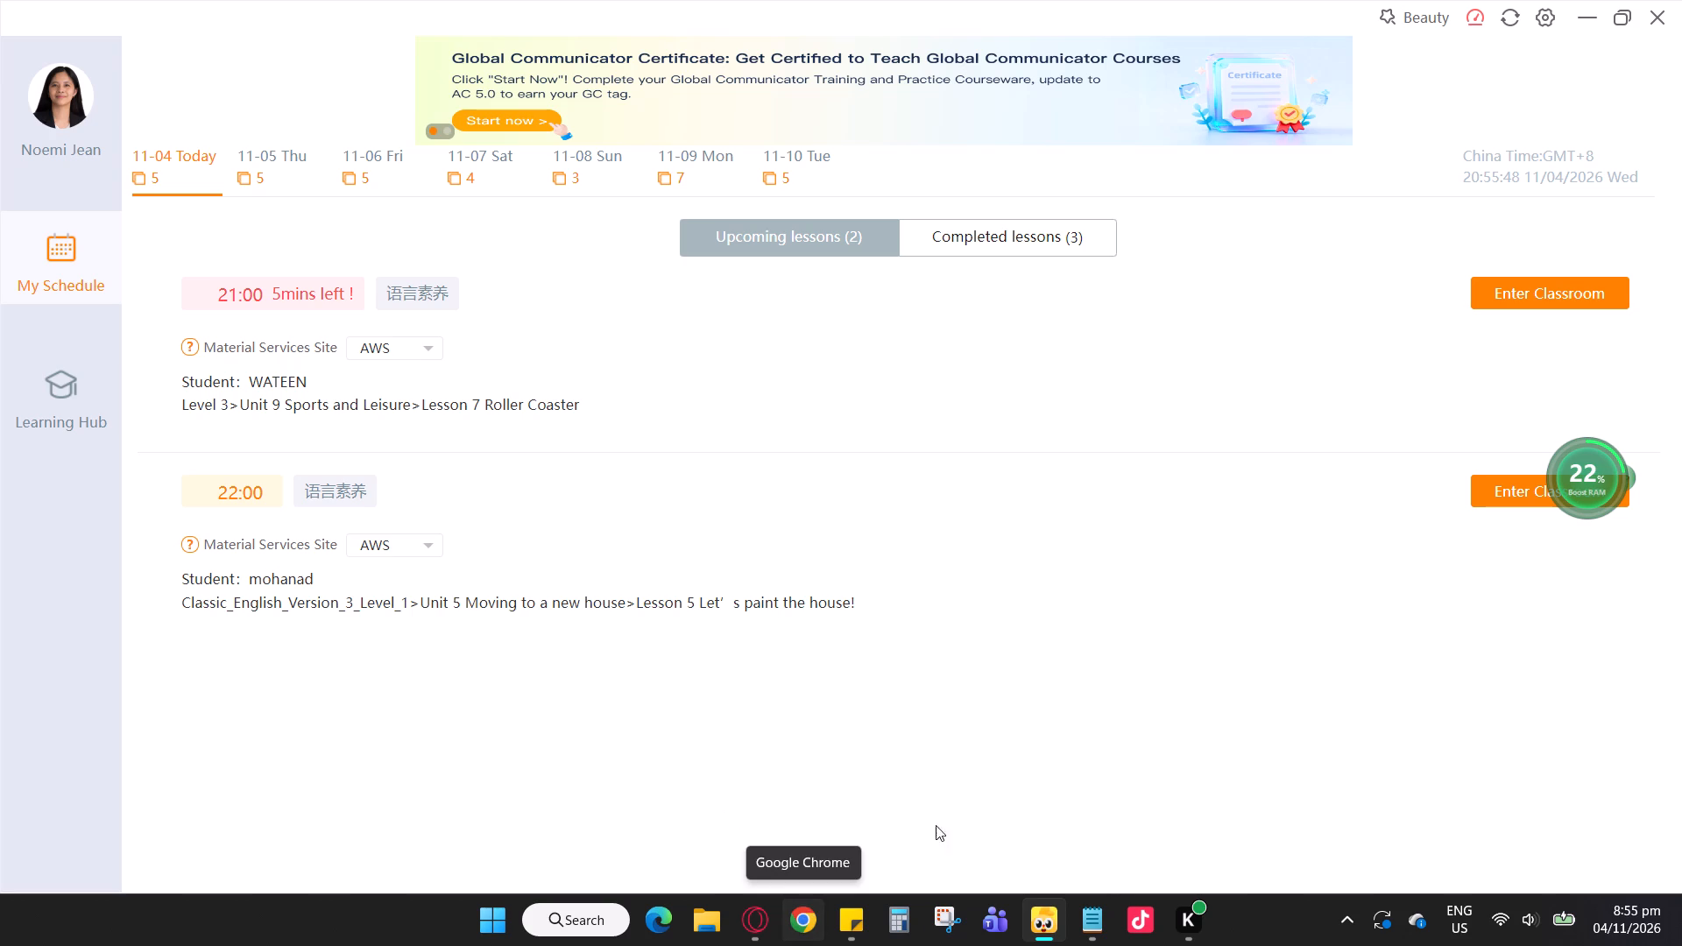
click(1535, 296)
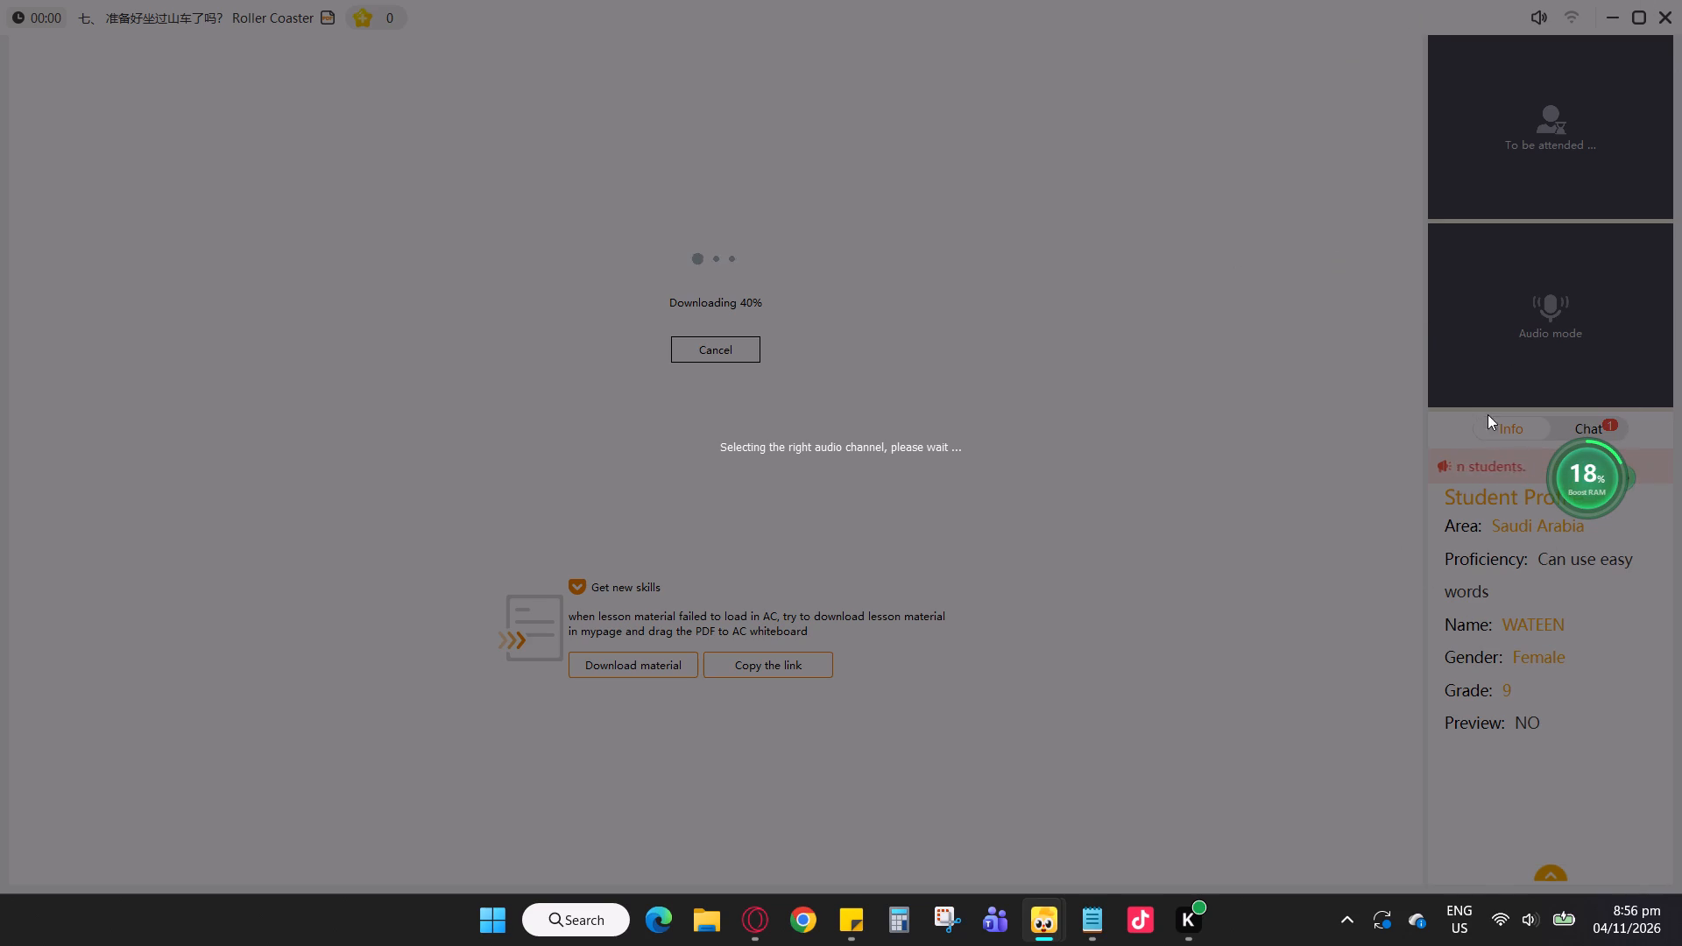
Move the floating RAM boost bubble further down over the student profile.
drag(1583, 479, 1572, 652)
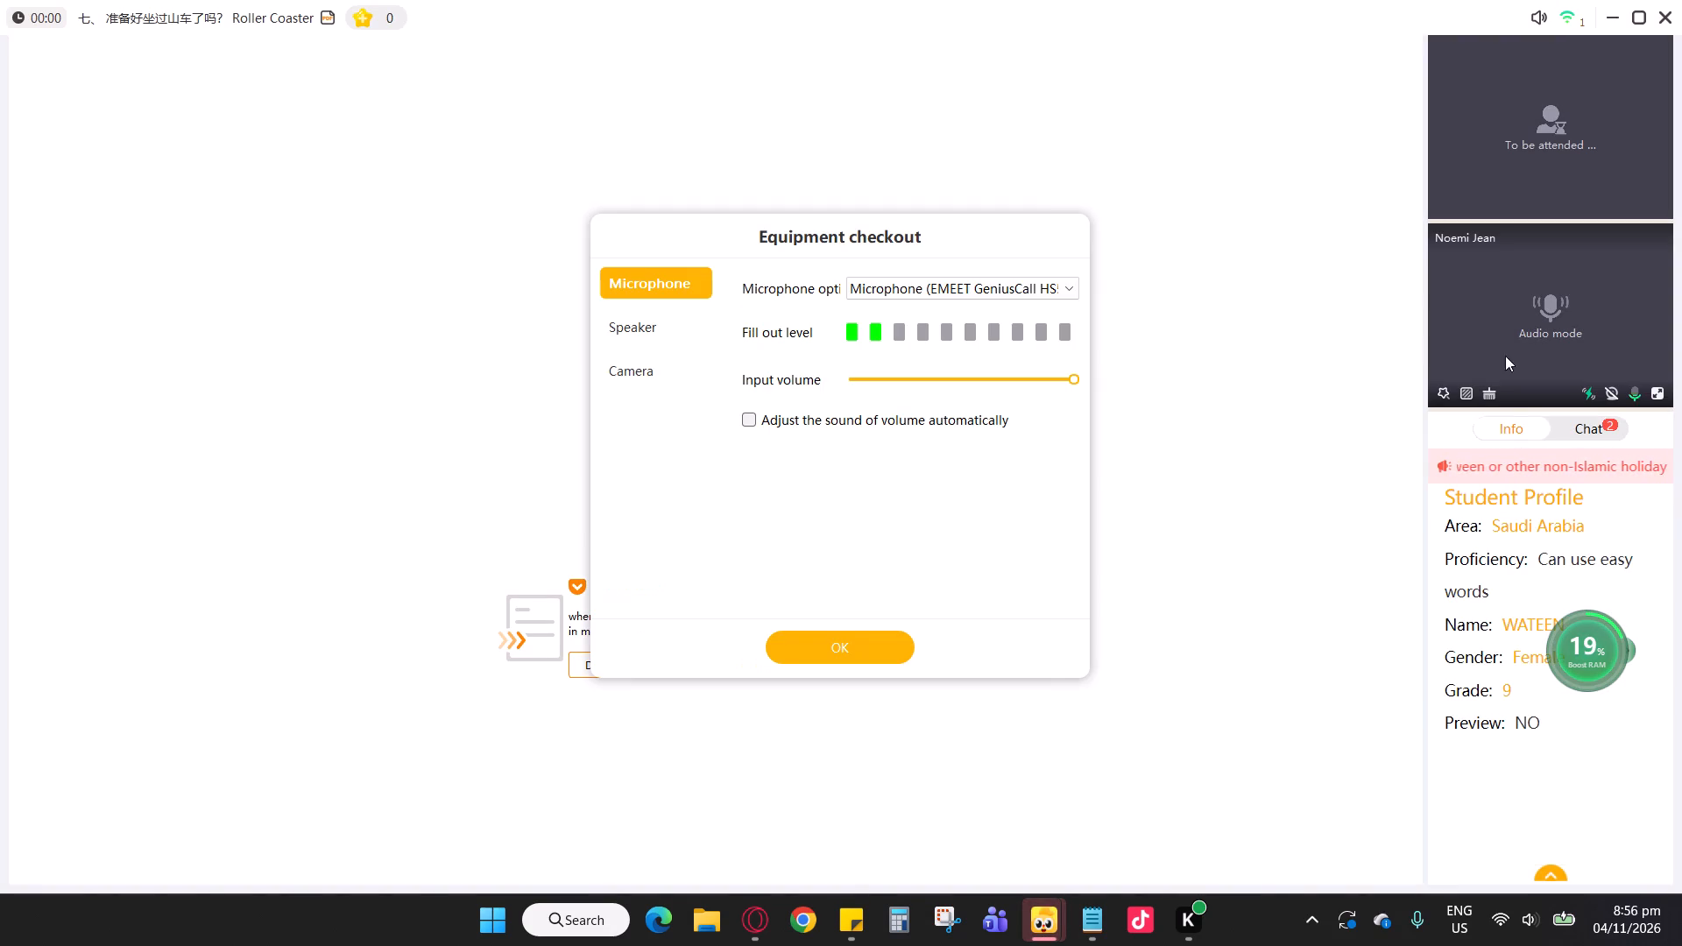
Accept the equipment checkout with its current microphone settings and mute the microphone.
click(833, 649)
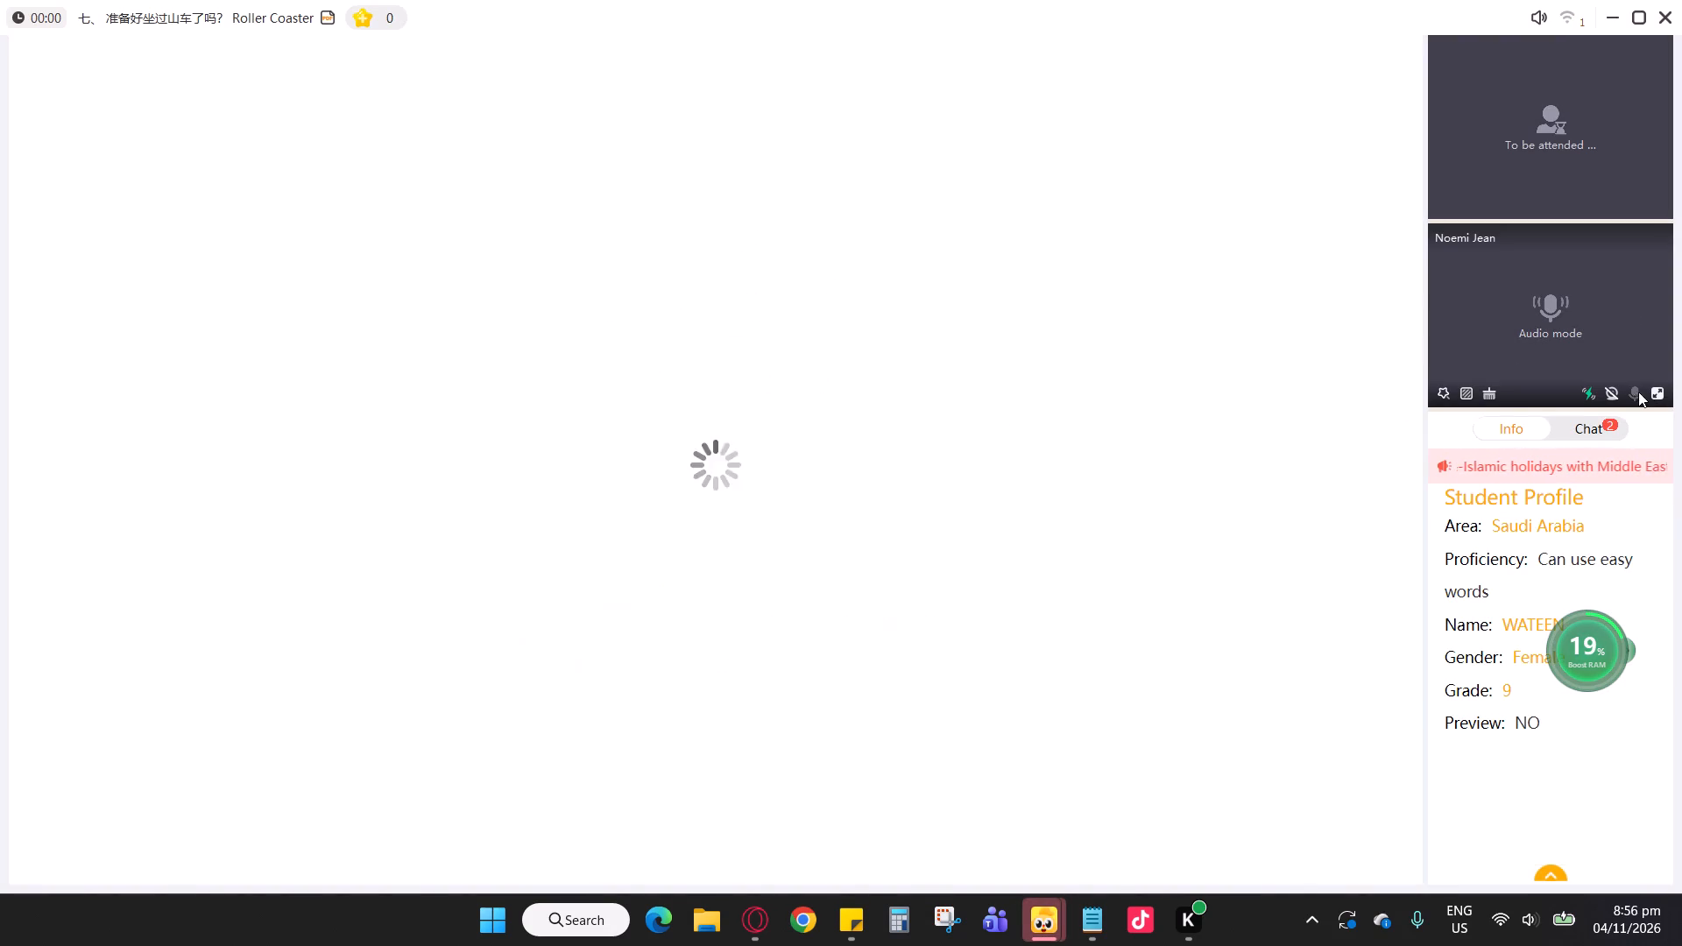
click(1636, 392)
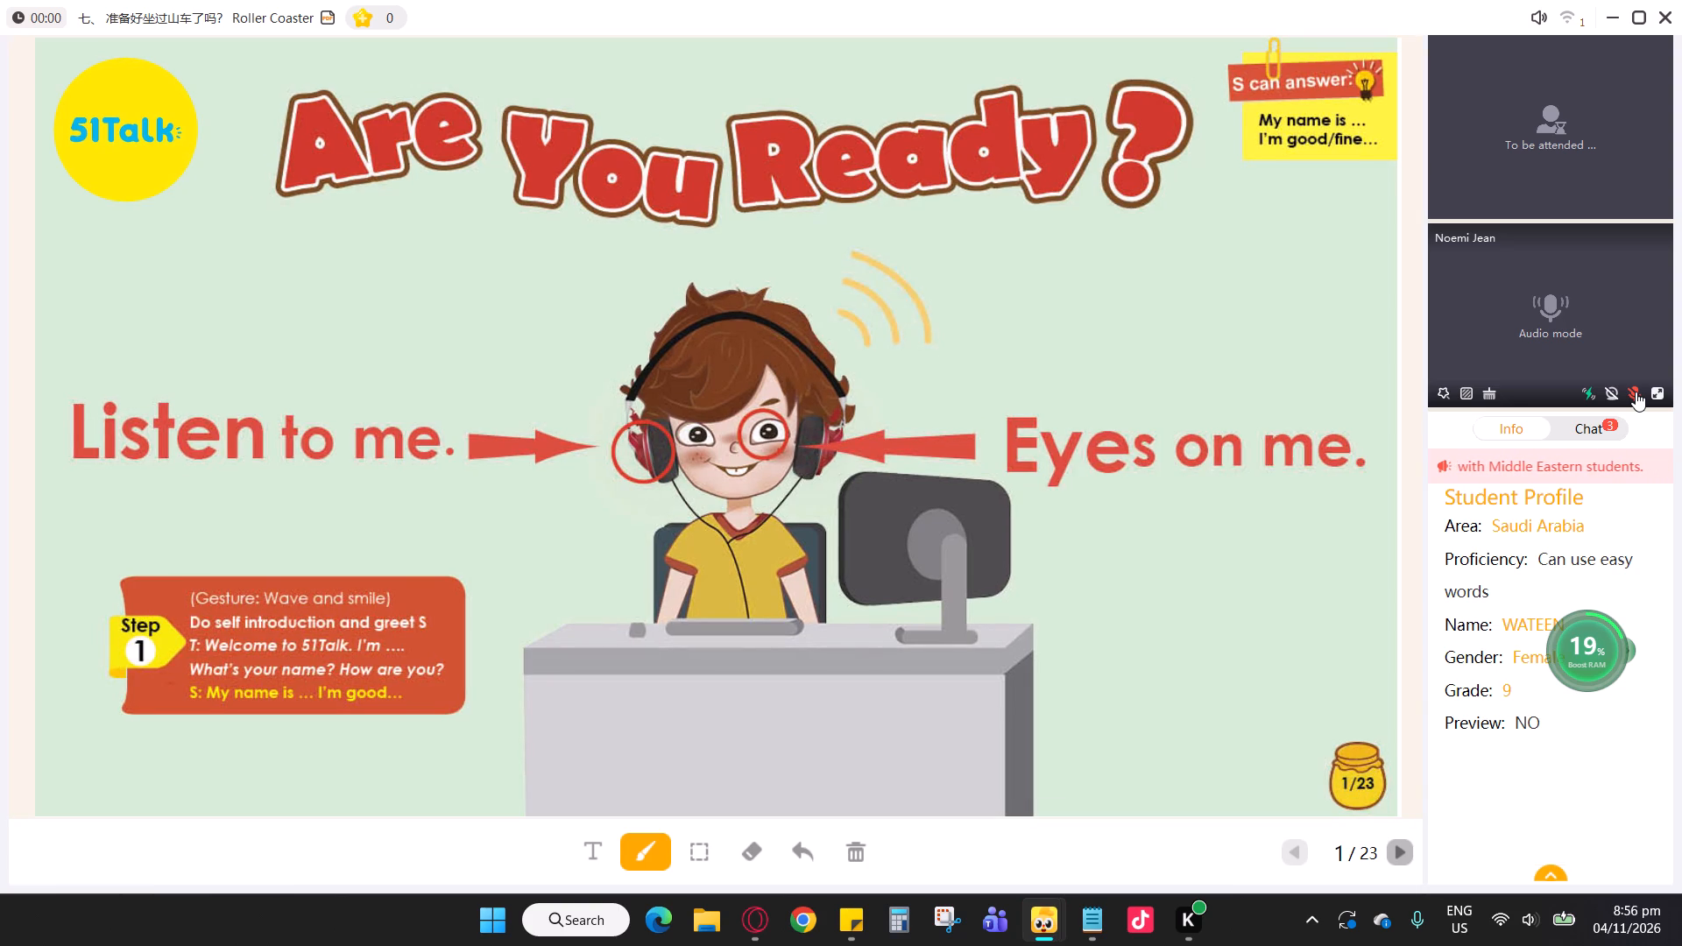